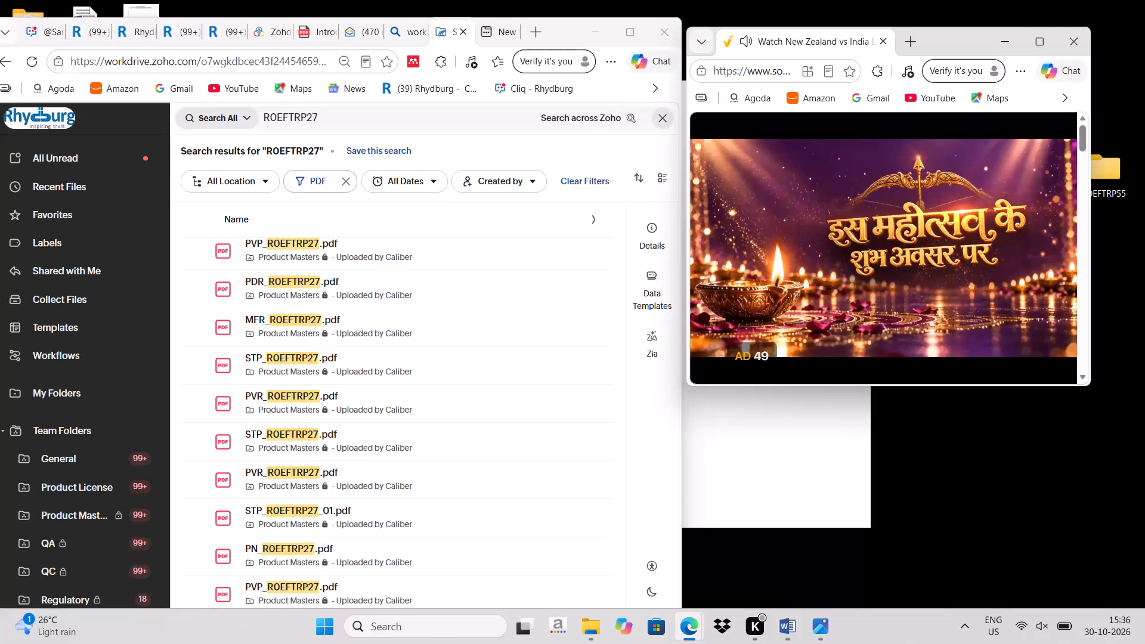
Switch to Cliq and look back through the Sales & Reg Team channel's messages to October 26 for the shared document checklist.
left_click(47, 34)
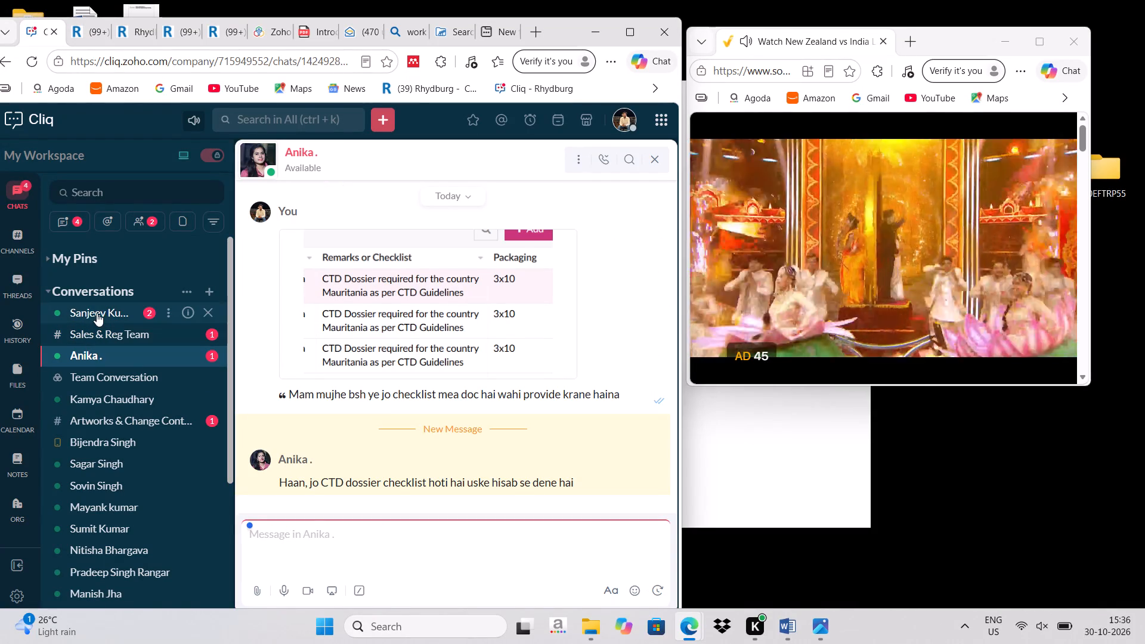
left_click(110, 339)
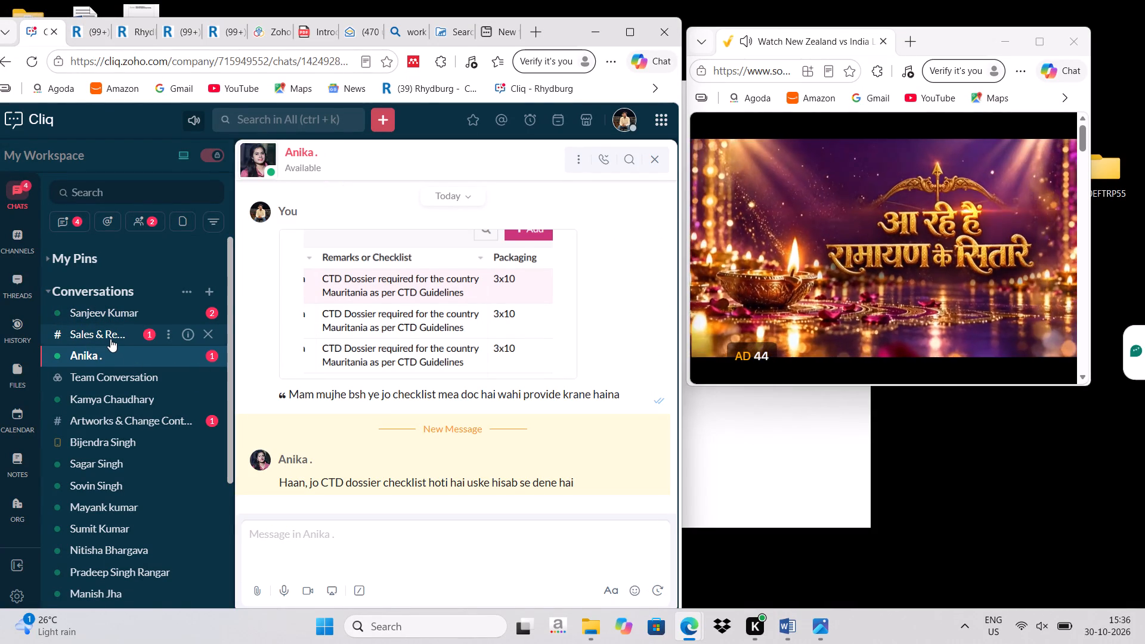
scroll(350, 404, "down", 6)
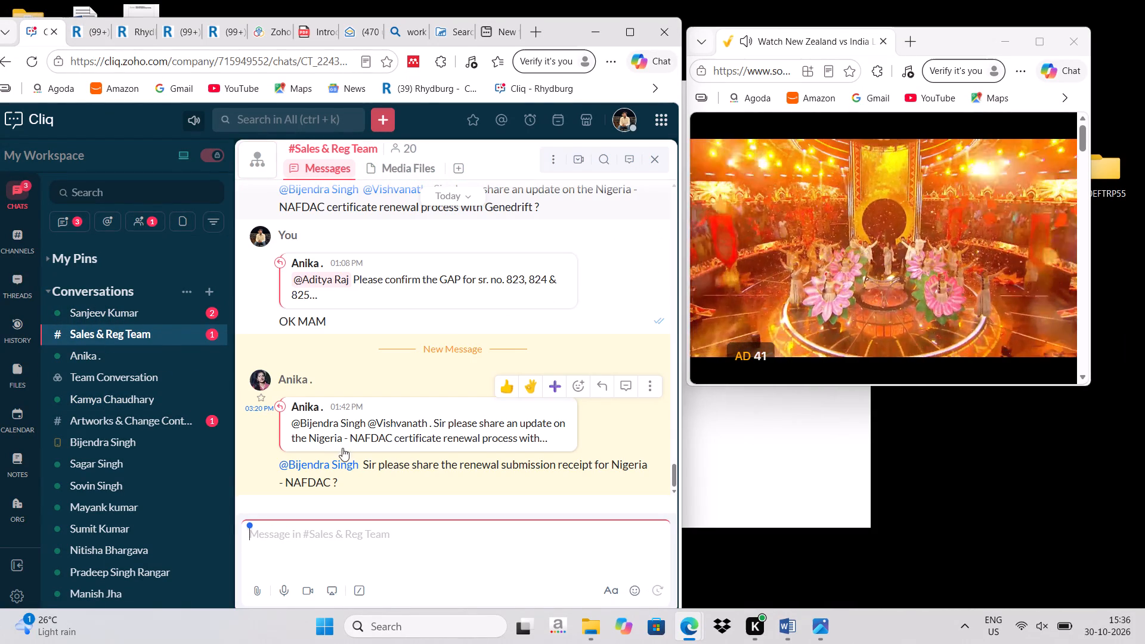
scroll(324, 436, "down", 1)
scroll(329, 409, "up", 10)
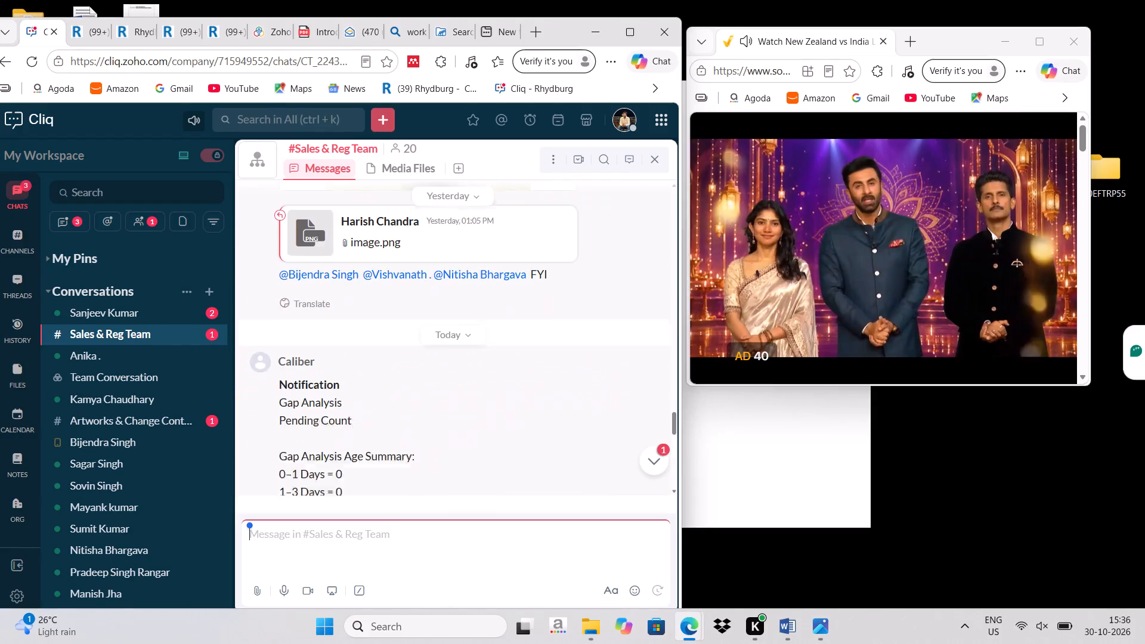
scroll(332, 395, "up", 13)
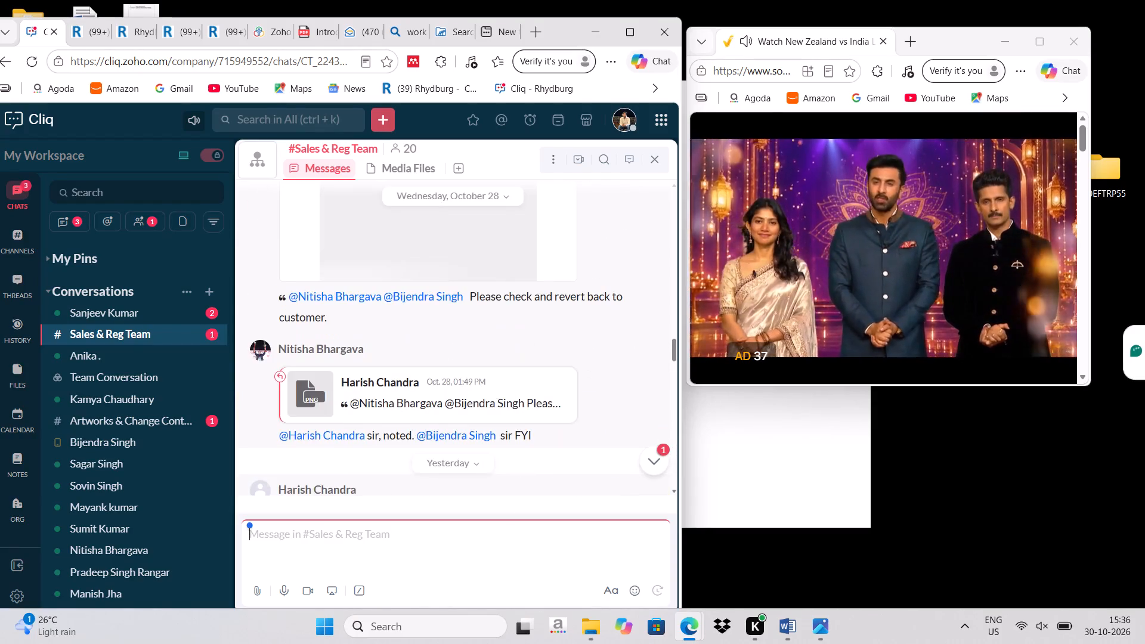
scroll(332, 395, "up", 12)
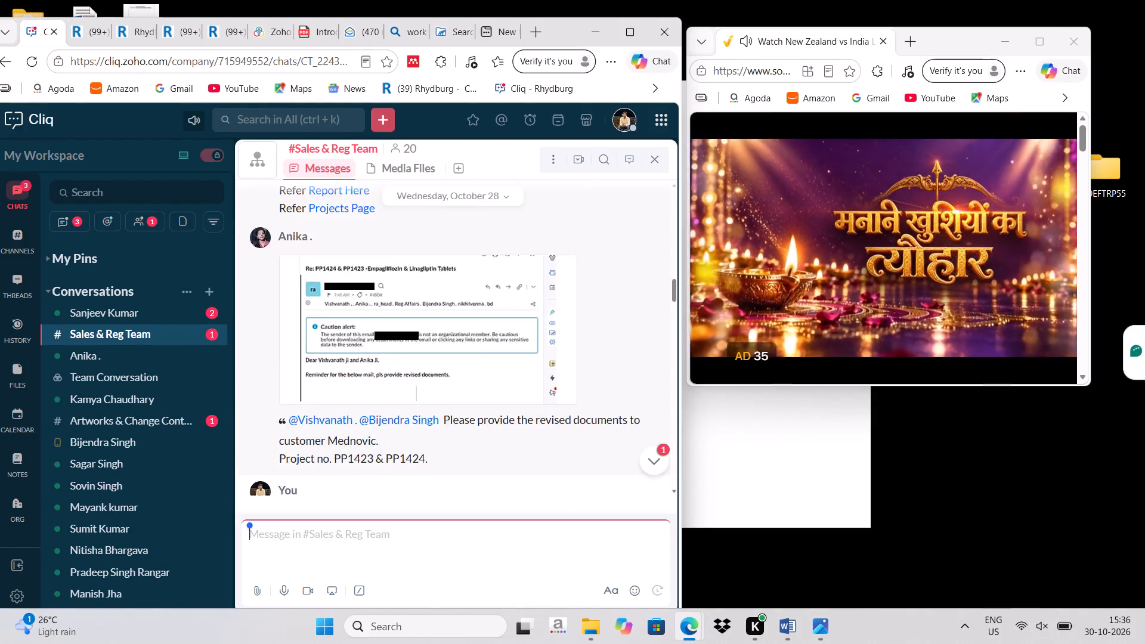
scroll(332, 395, "up", 18)
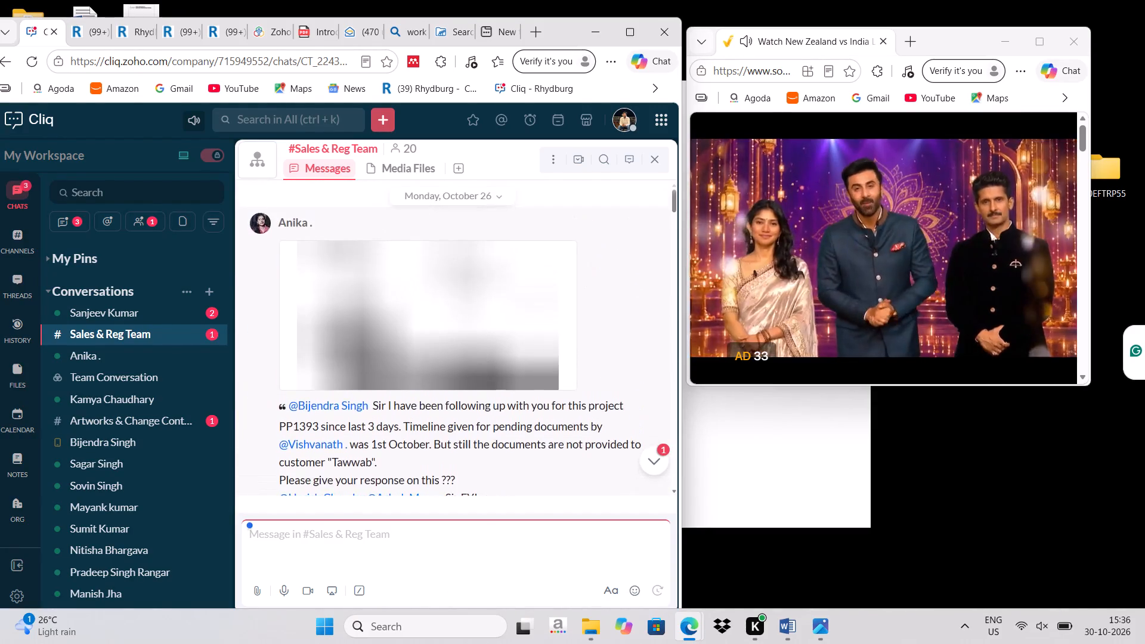
scroll(332, 395, "up", 6)
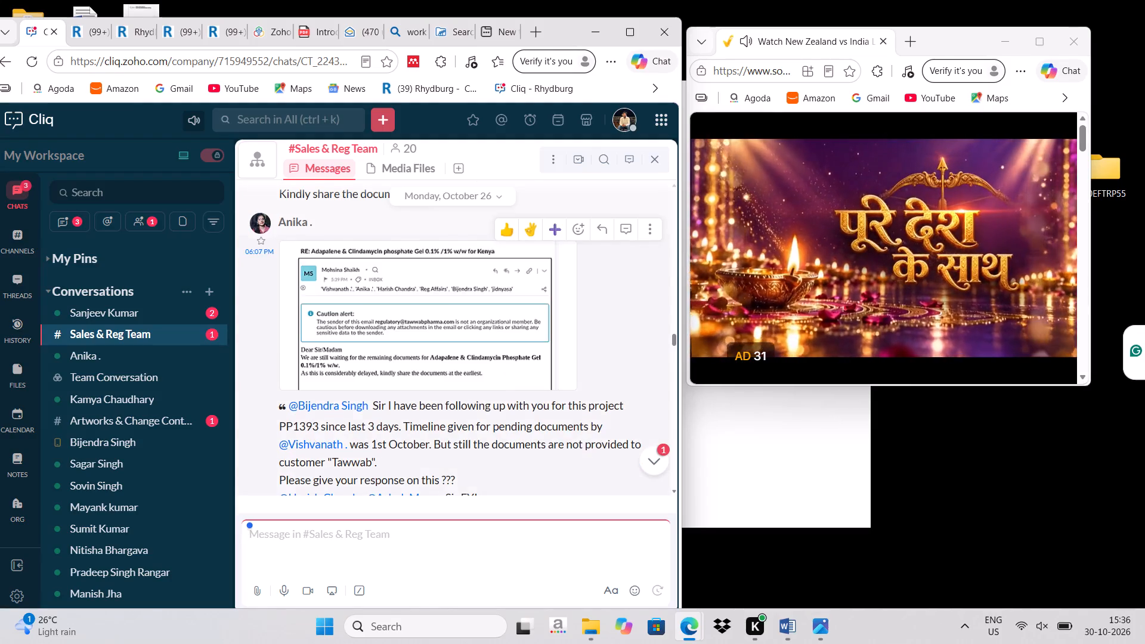
scroll(332, 395, "up", 6)
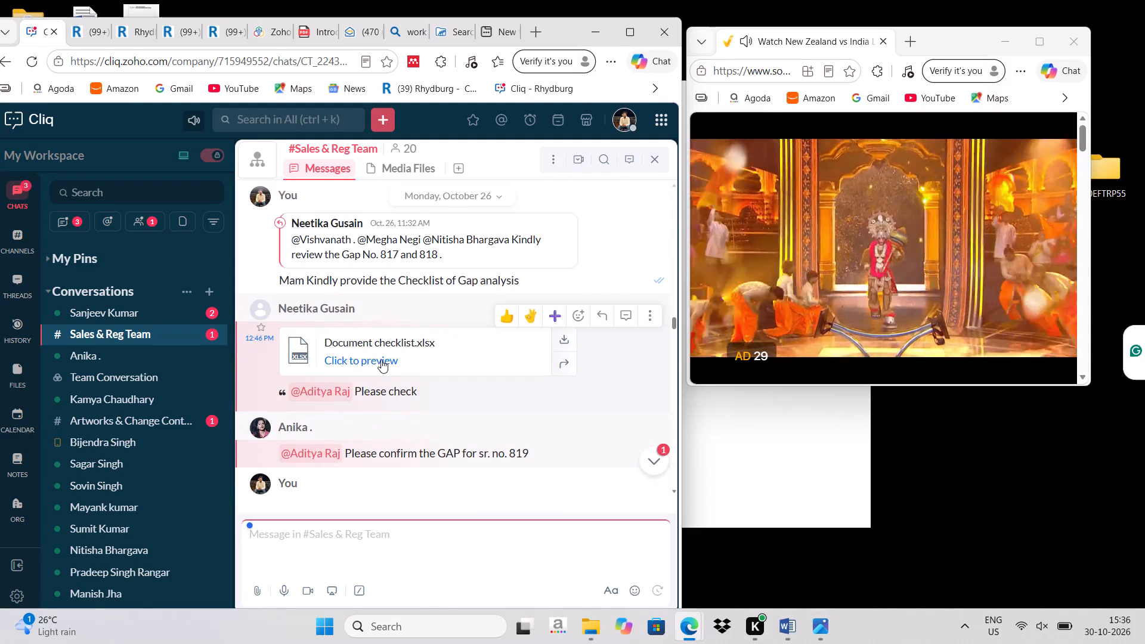
Preview Document checklist.xlsx and review the list of documents required for registration.
left_click(380, 360)
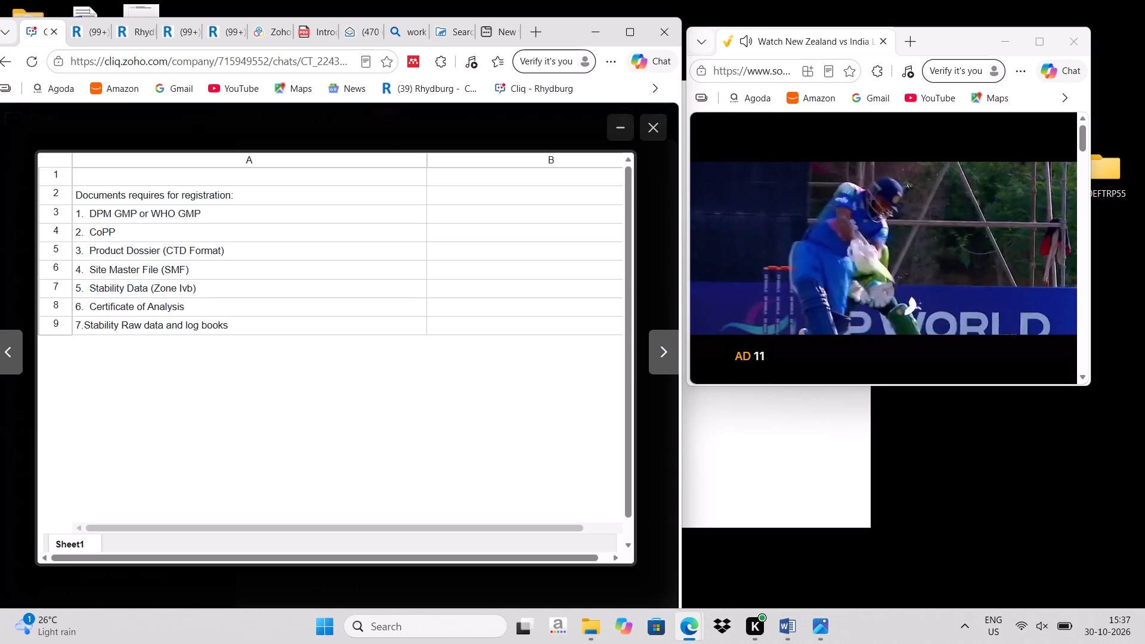
scroll(239, 541, "down", 1)
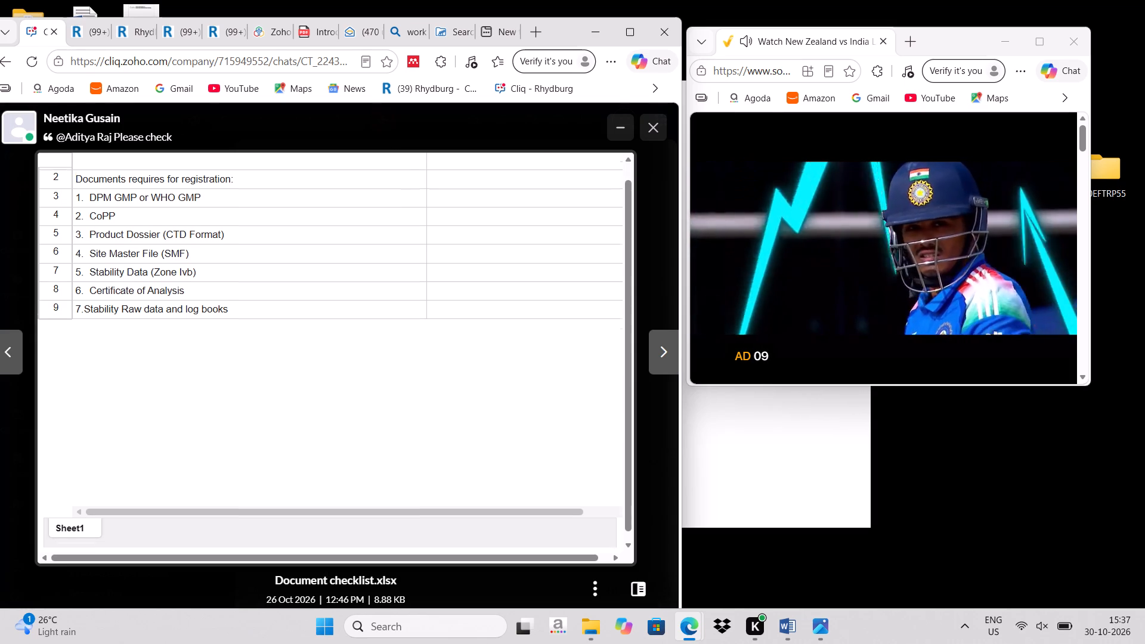
scroll(239, 540, "up", 3)
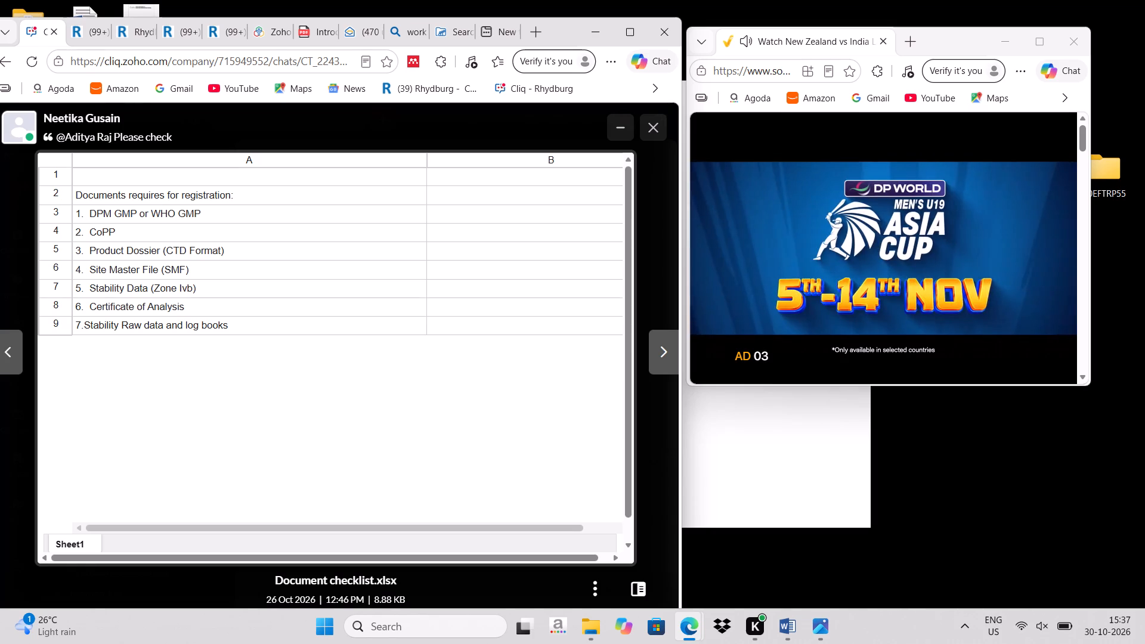
Capture a screenshot of the whole Document checklist.xlsx preview, including its file name, and close the preview.
key("shift+super+s")
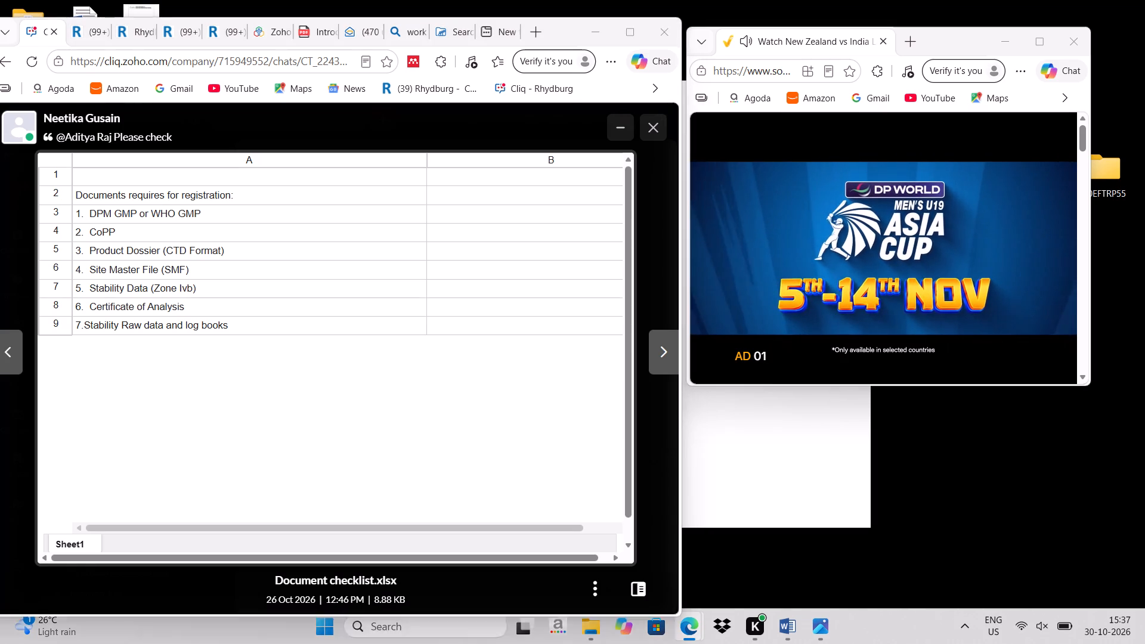
left_click_drag(14, 112, 678, 637)
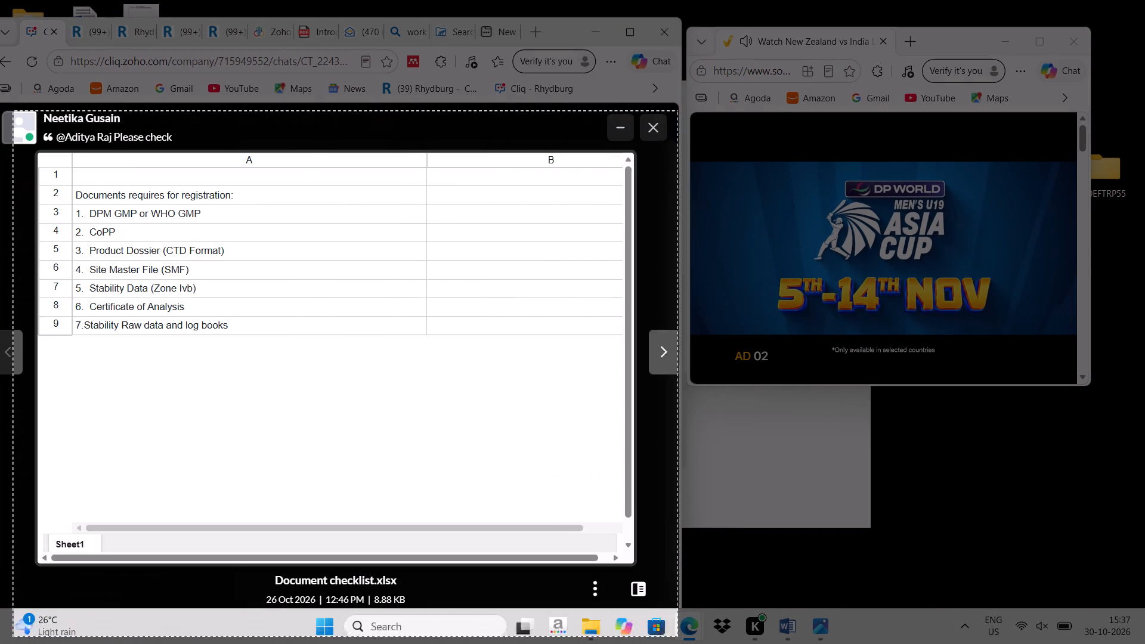
left_click_drag(678, 637, 671, 631)
left_click(36, 33)
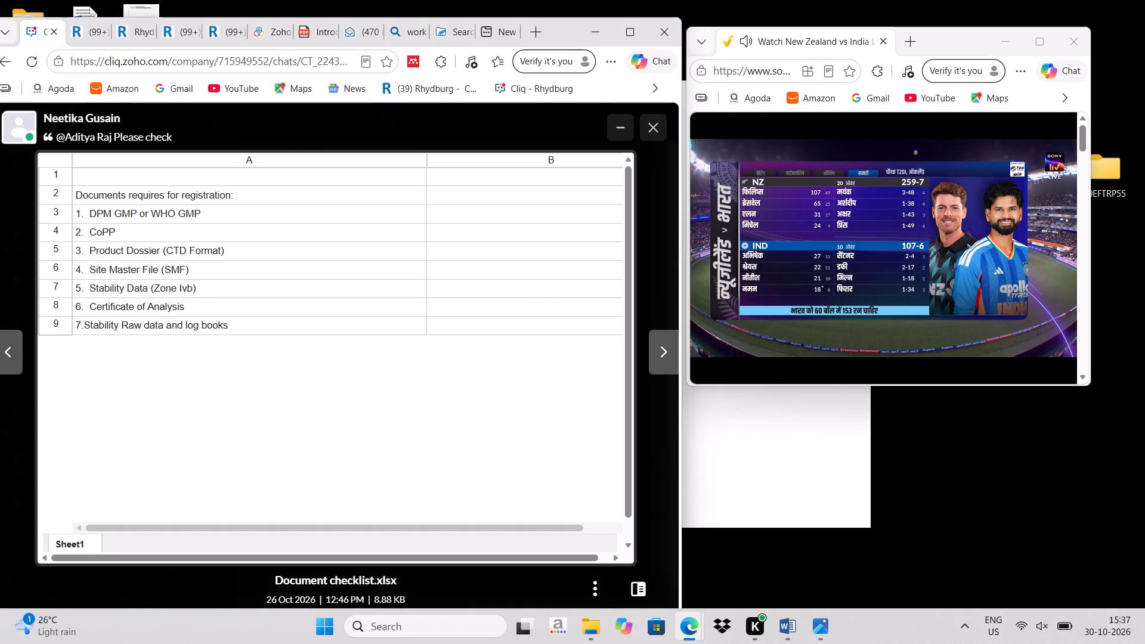
left_click(656, 131)
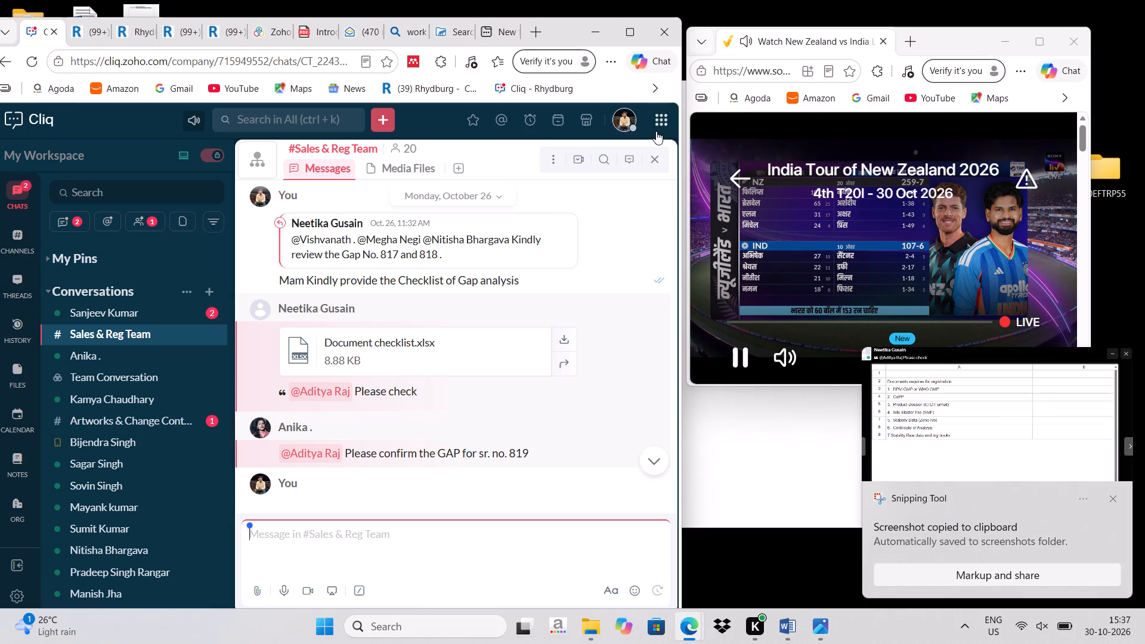
Share the checklist screenshot in the direct chat with Anika, with the comment "Mam ye Checklist shi haina".
left_click(69, 358)
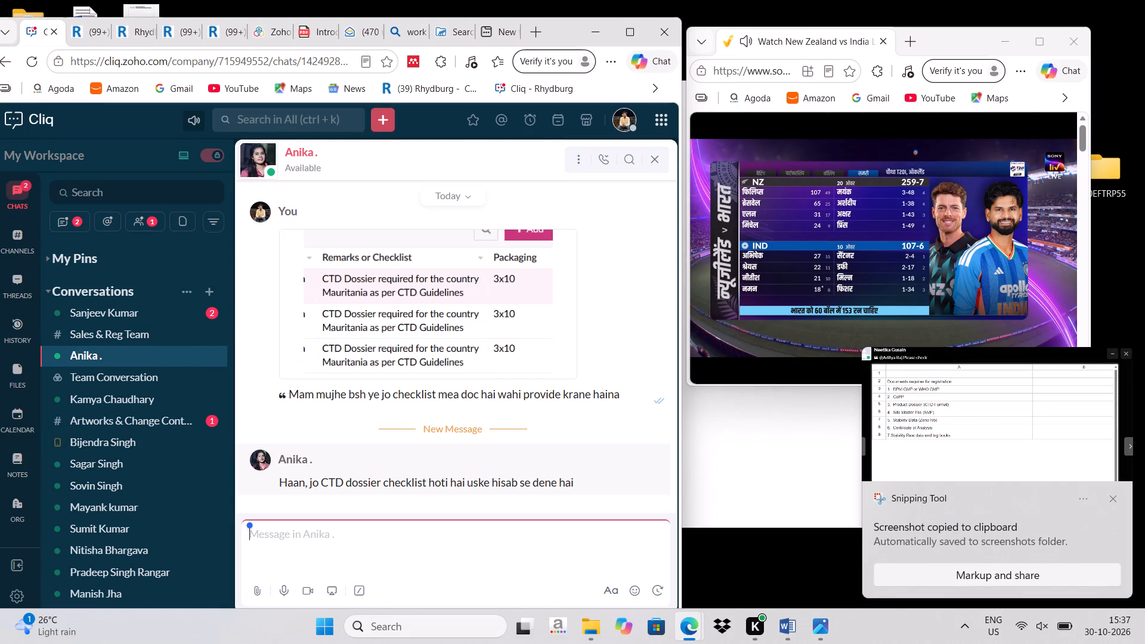
key("ctrl+v")
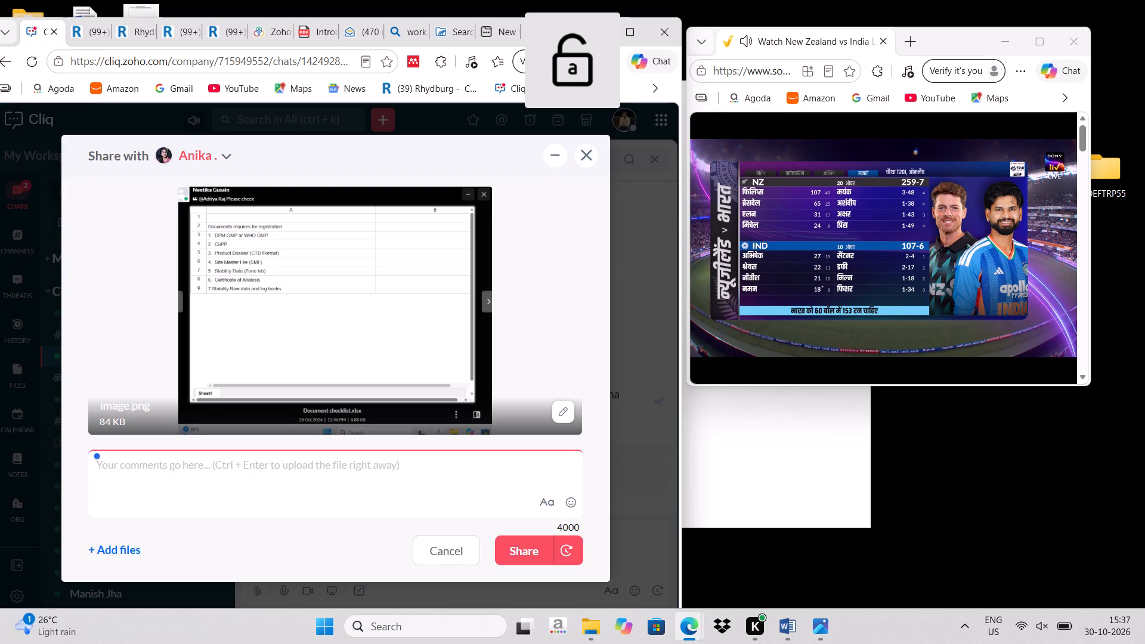
type("Mam ye Checklist shi haina")
key("Return")
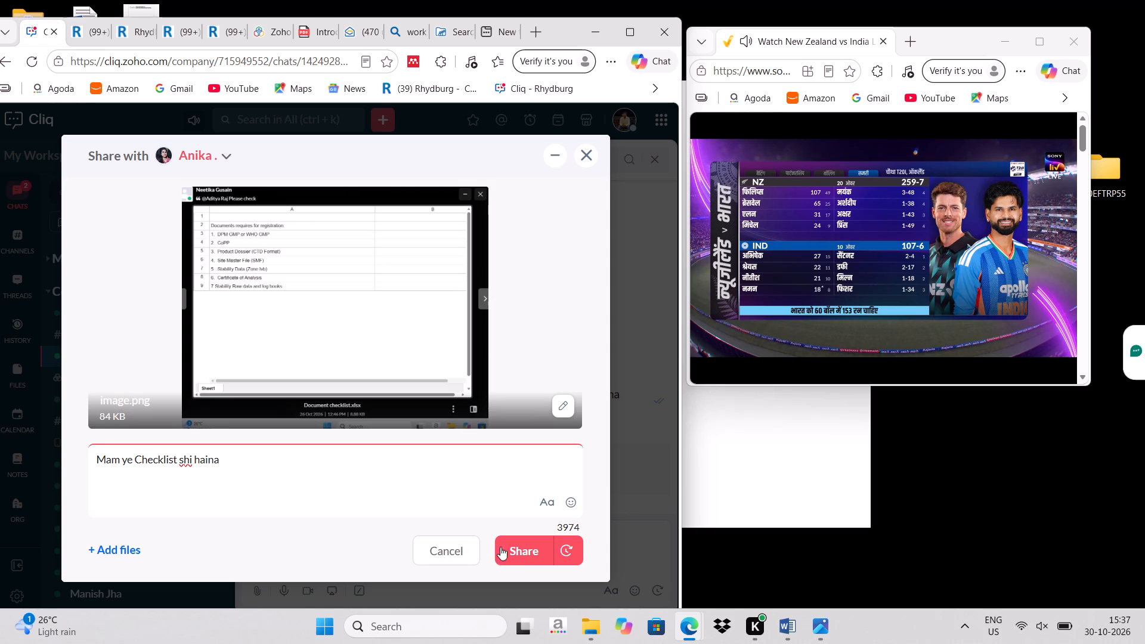
left_click(510, 550)
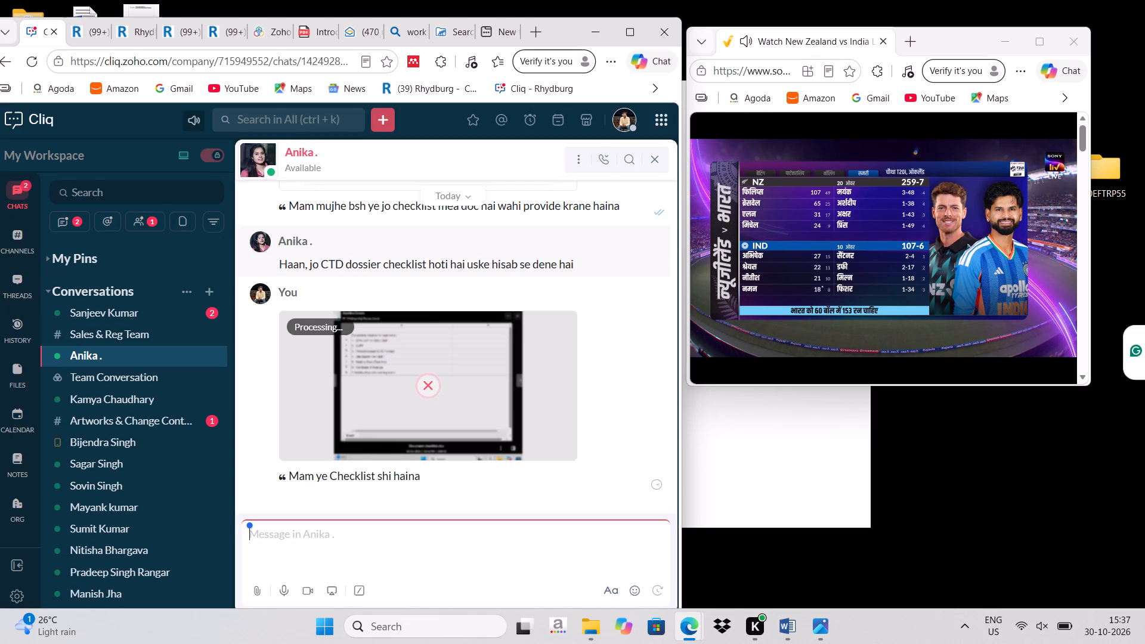
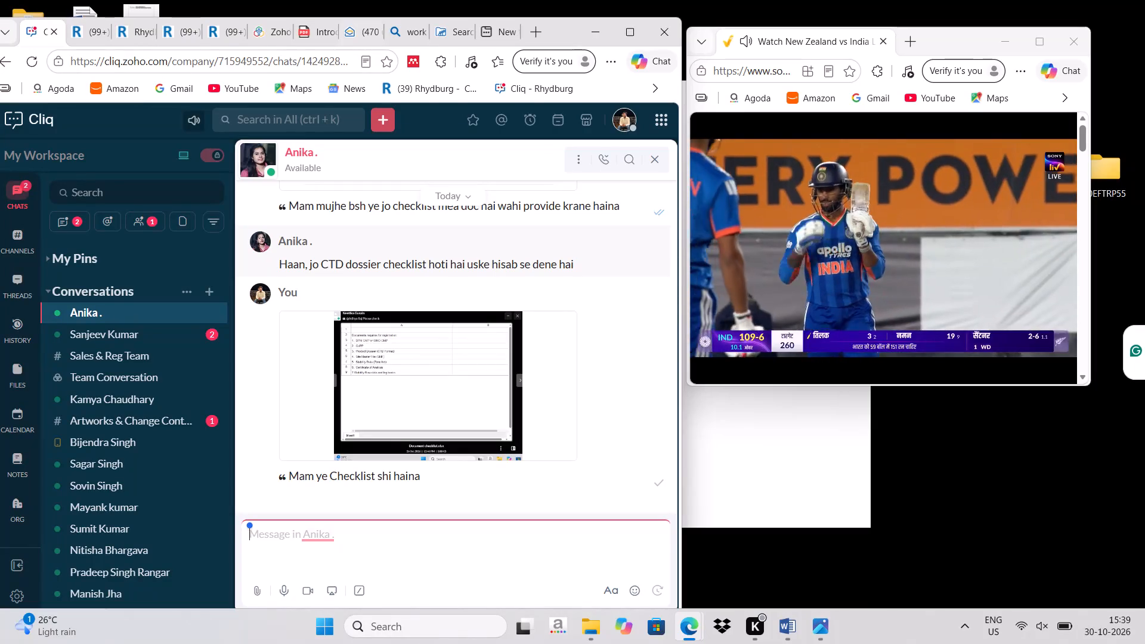
Enlarge the browser window and look through the direct chat with Kamya, from October 28 up to today's artwork messages.
left_click(629, 38)
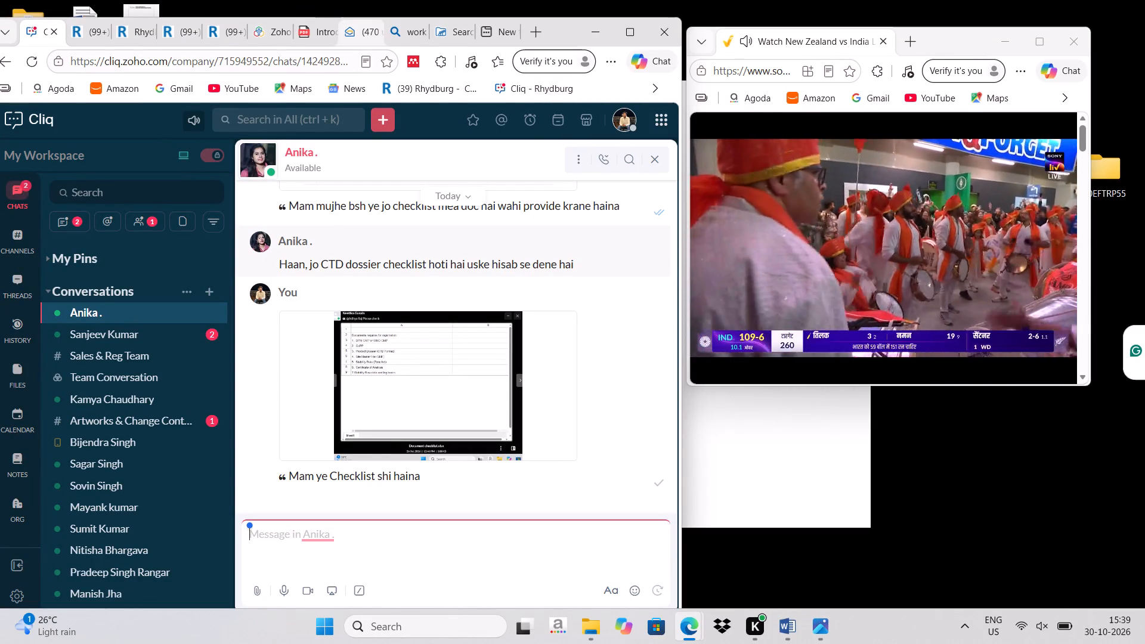
left_click(630, 26)
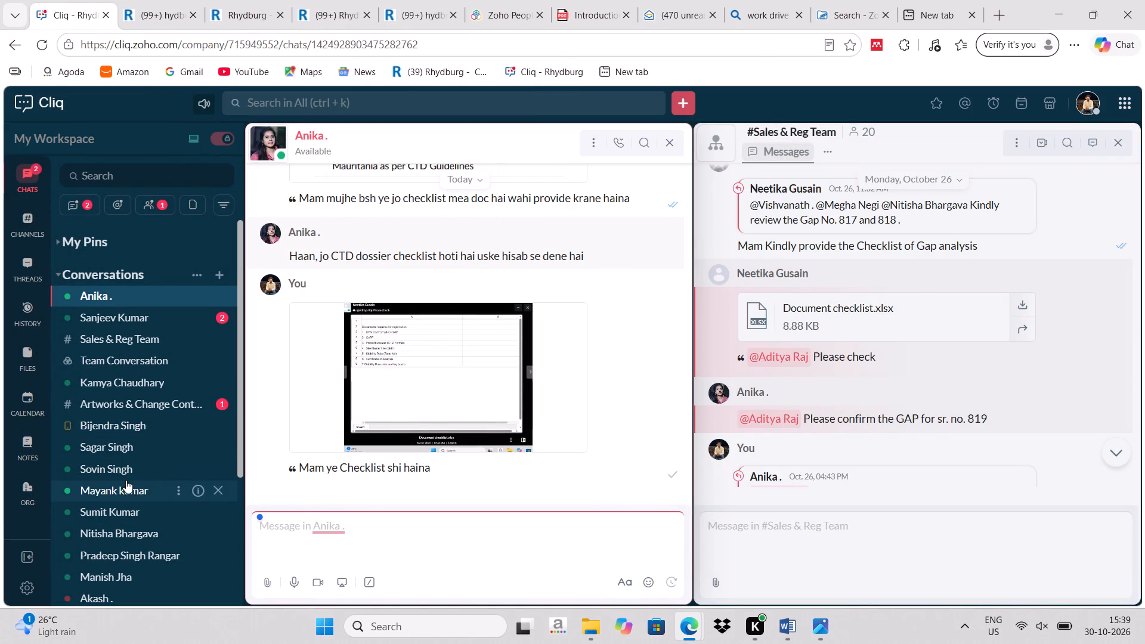
left_click(132, 389)
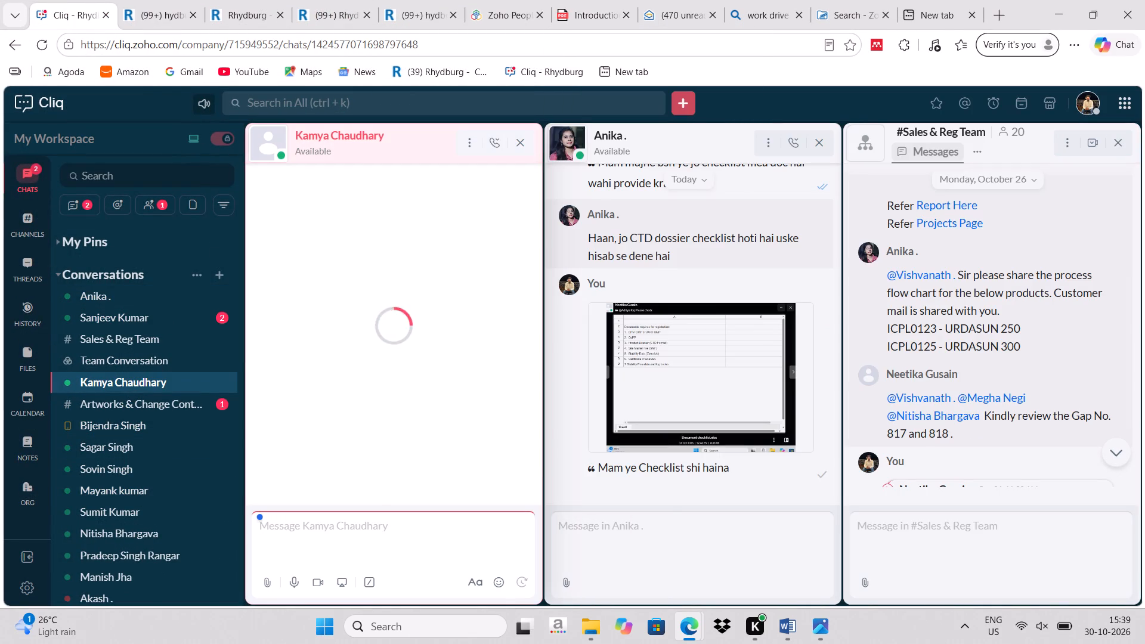
scroll(431, 346, "up", 16)
scroll(434, 329, "up", 7)
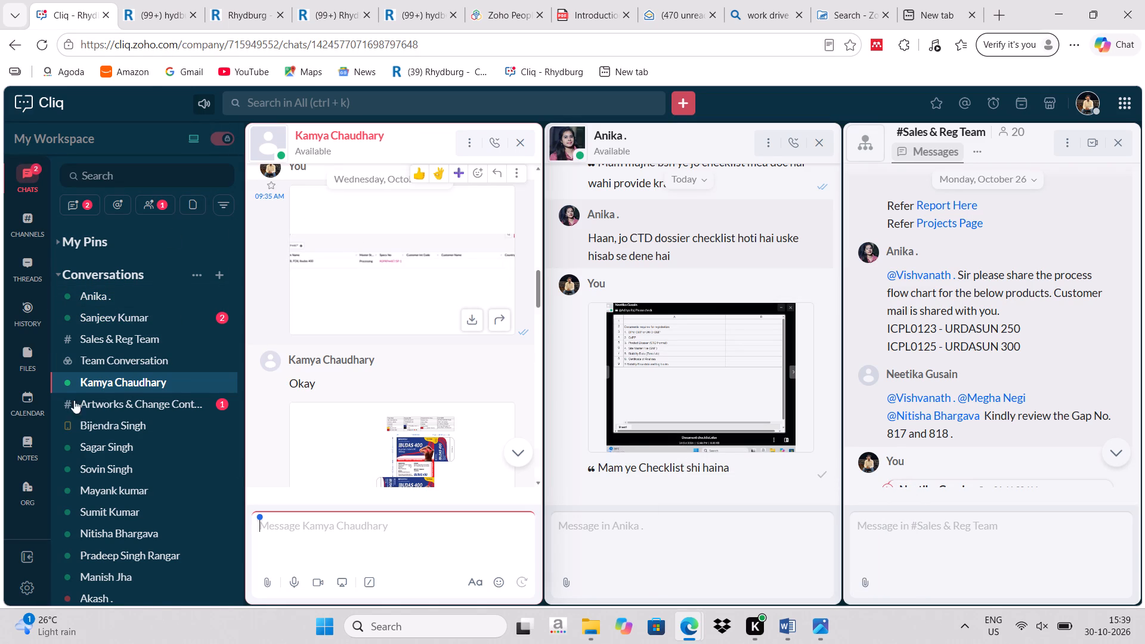
scroll(139, 436, "up", 5)
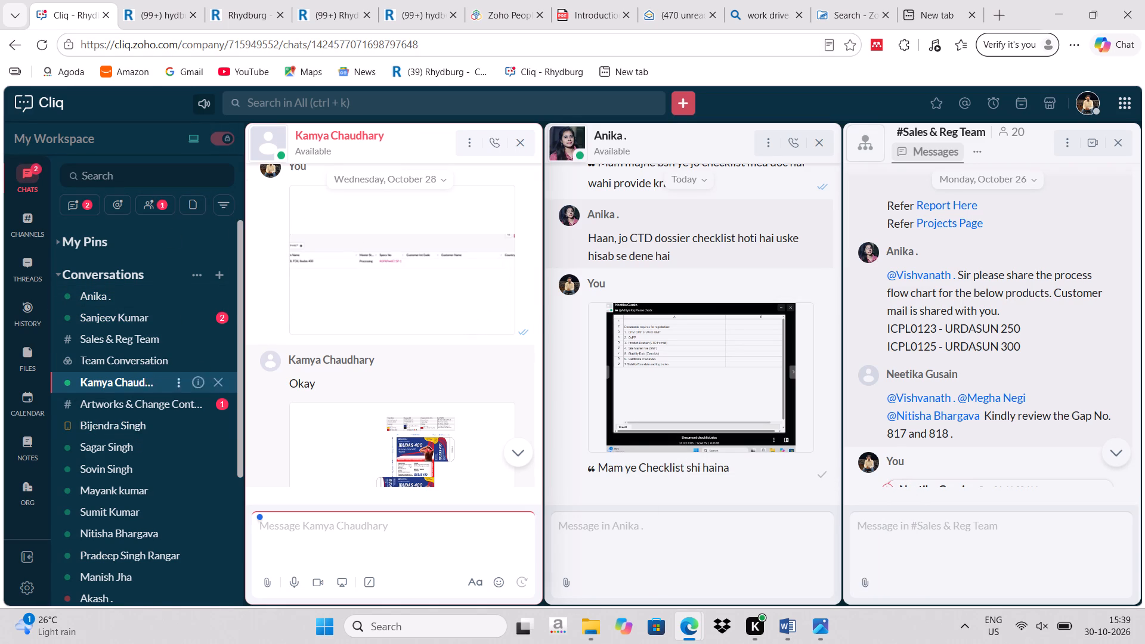
scroll(354, 369, "down", 13)
scroll(382, 392, "down", 16)
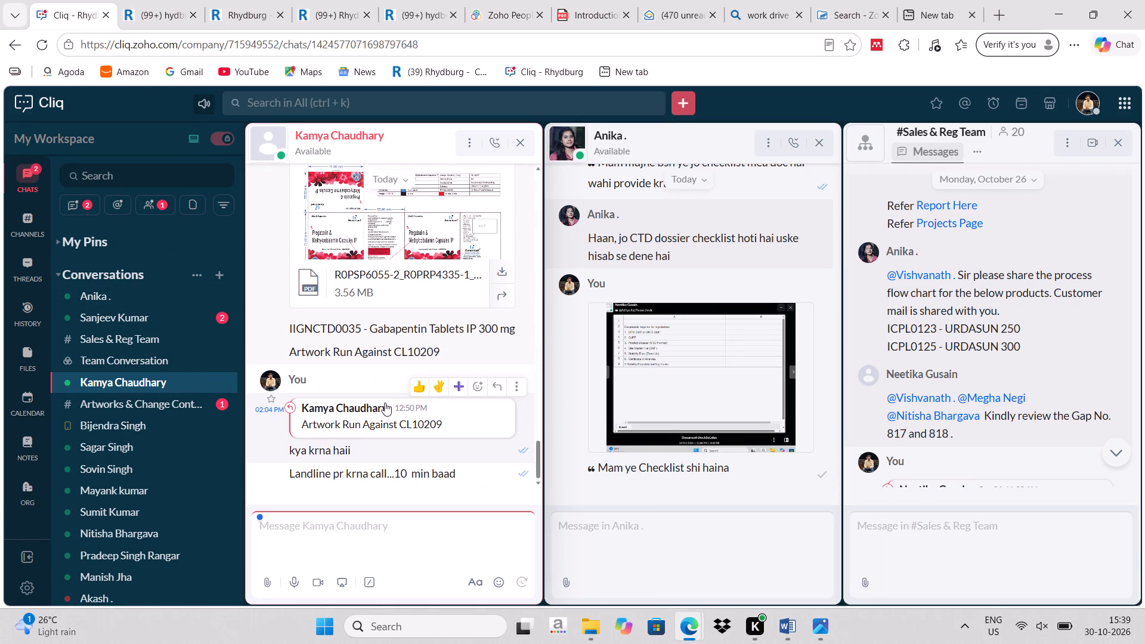
scroll(385, 402, "down", 6)
scroll(379, 407, "up", 12)
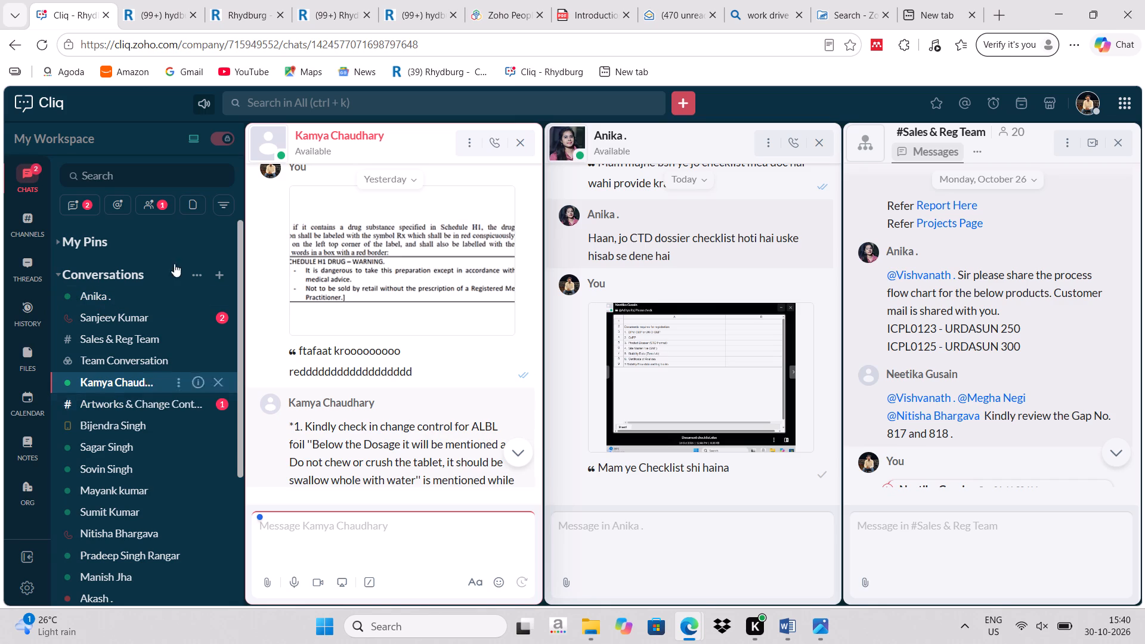
Read today's artwork messages in the direct chat with Sanjeev.
left_click(88, 314)
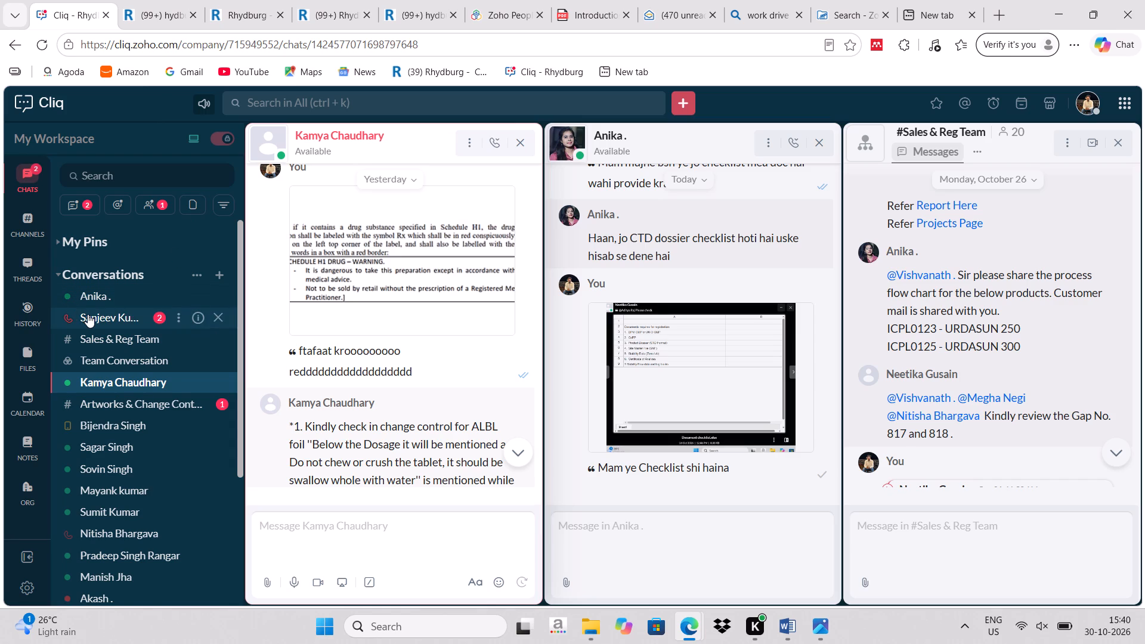
scroll(354, 345, "down", 13)
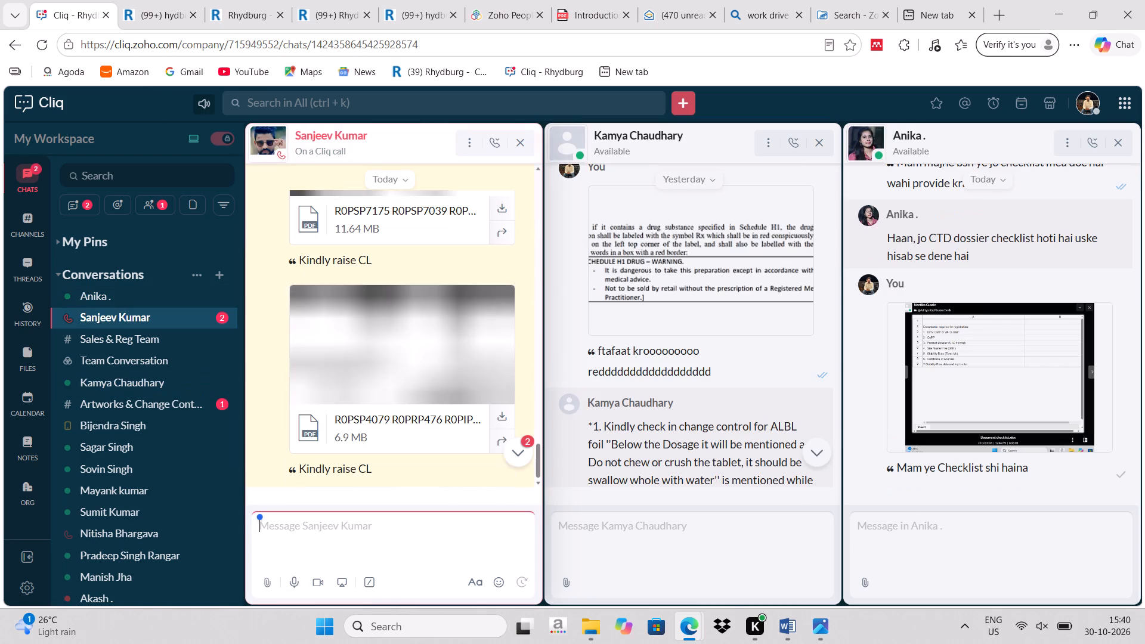
scroll(352, 363, "down", 14)
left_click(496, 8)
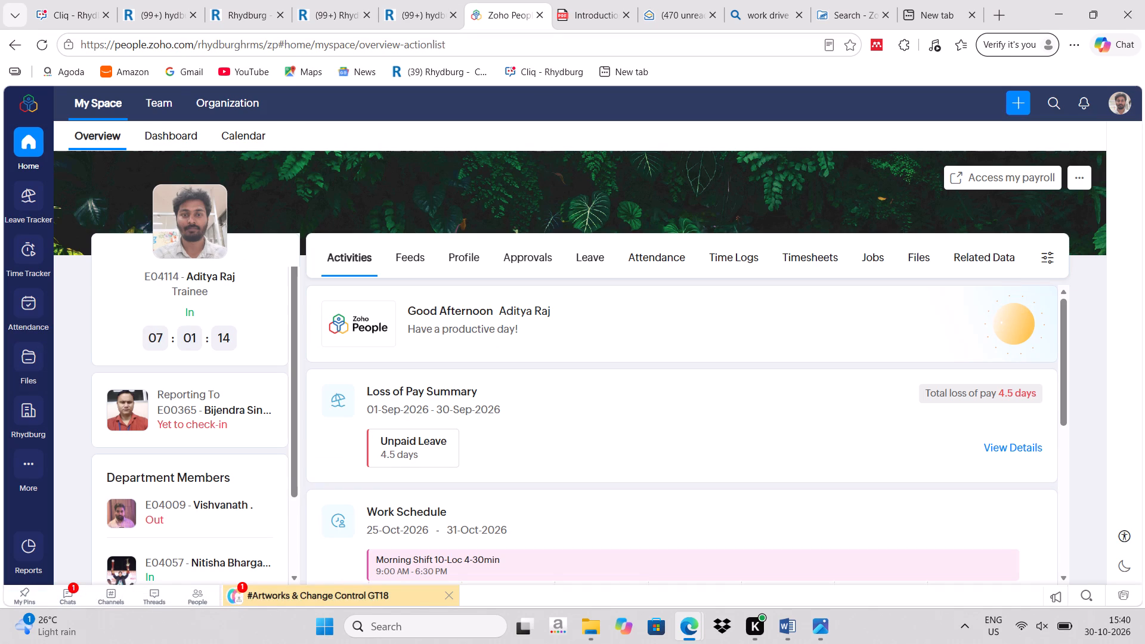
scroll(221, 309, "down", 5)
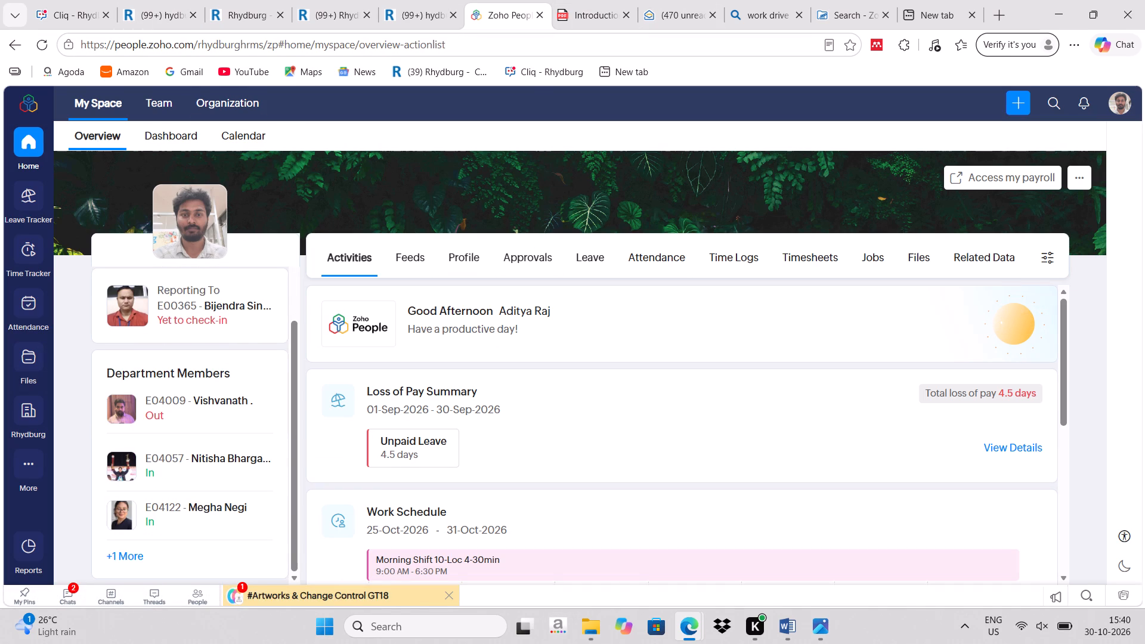
Switch to the Item Master search and clear R0PSP2633 from its Code filter.
left_click(157, 17)
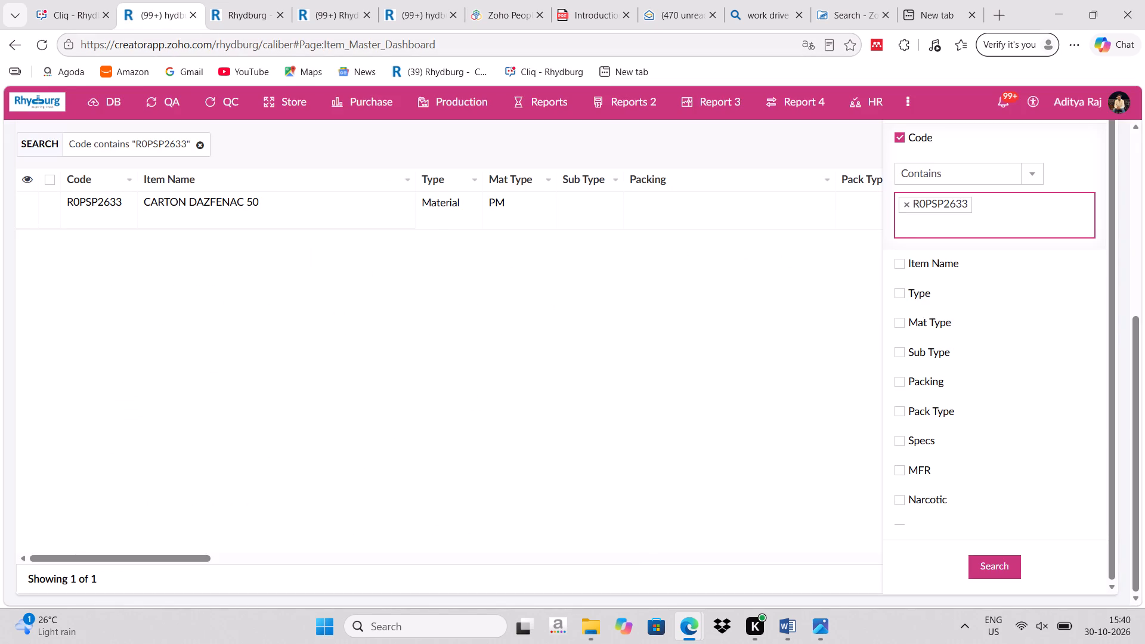
left_click(908, 202)
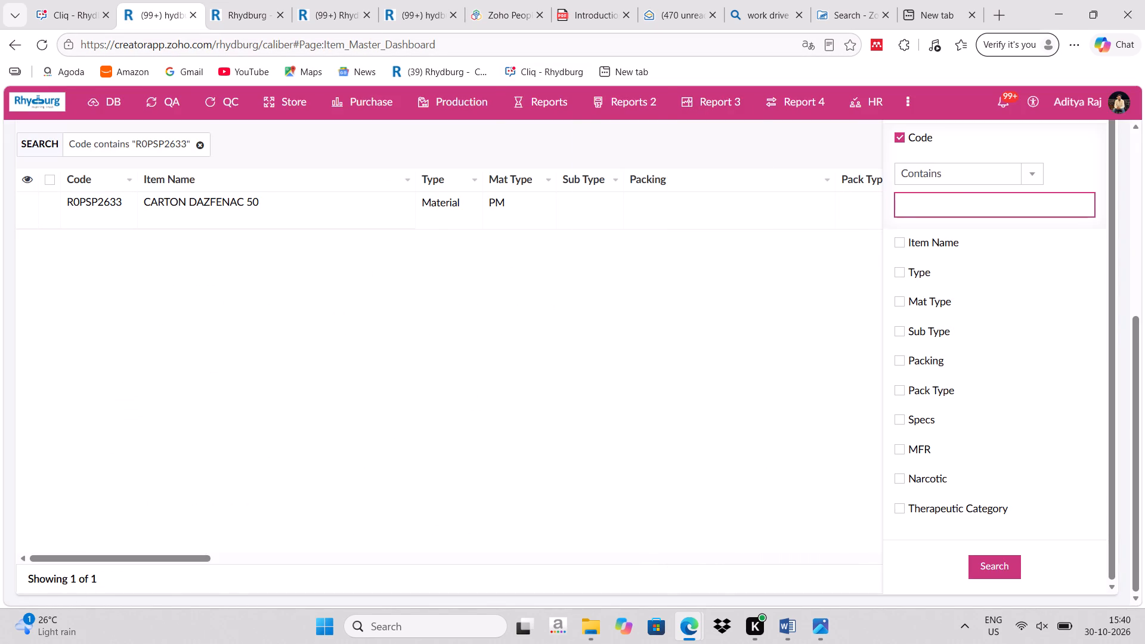
Look at the newest entries of the Gap Analysis Report, dismissing the translation offer, and return to the Item Master search.
left_click(311, 15)
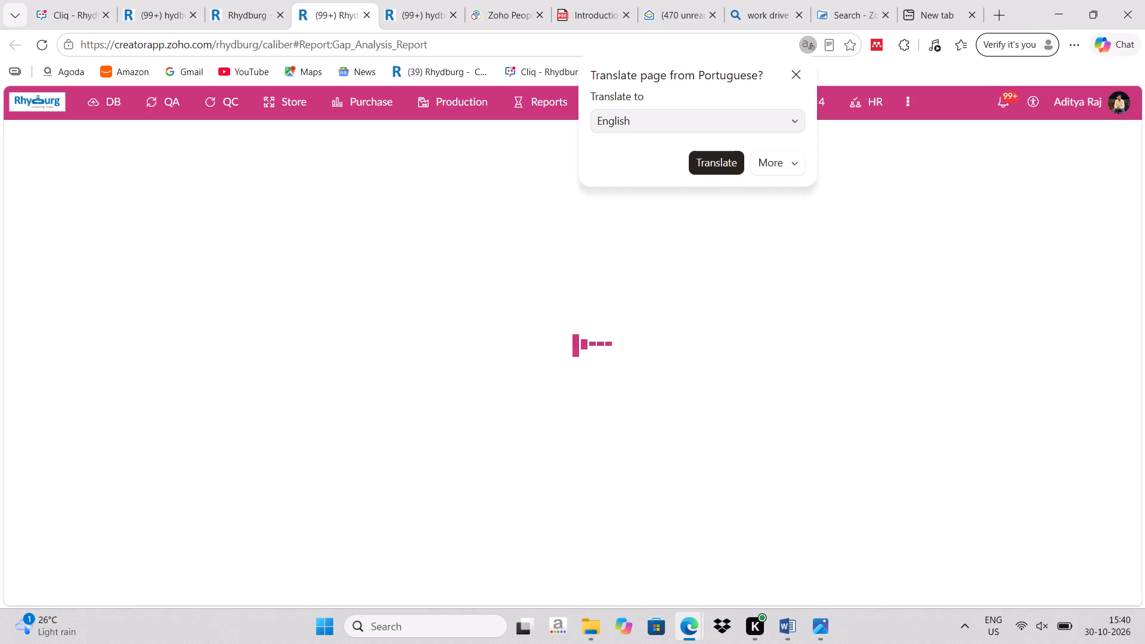
left_click(793, 75)
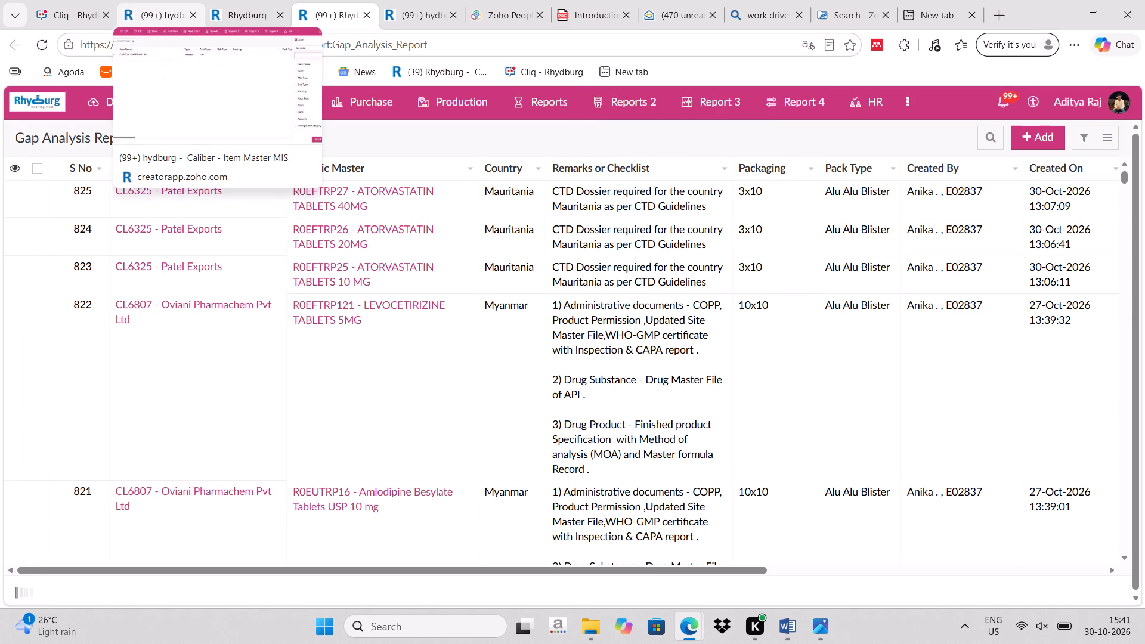
left_click(153, 8)
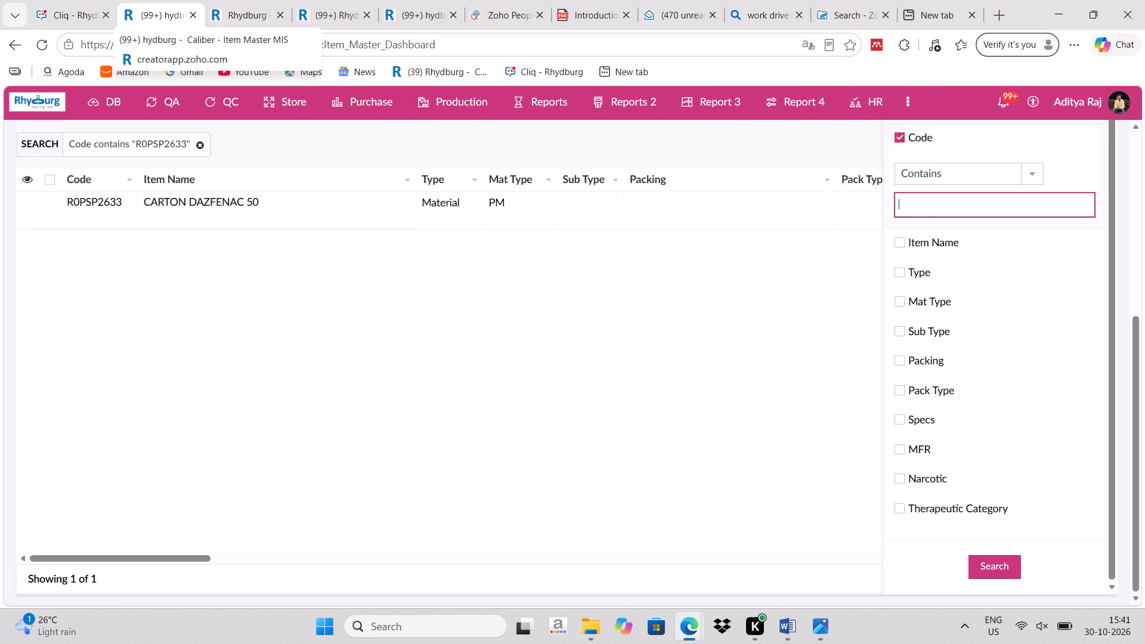
left_click(503, 10)
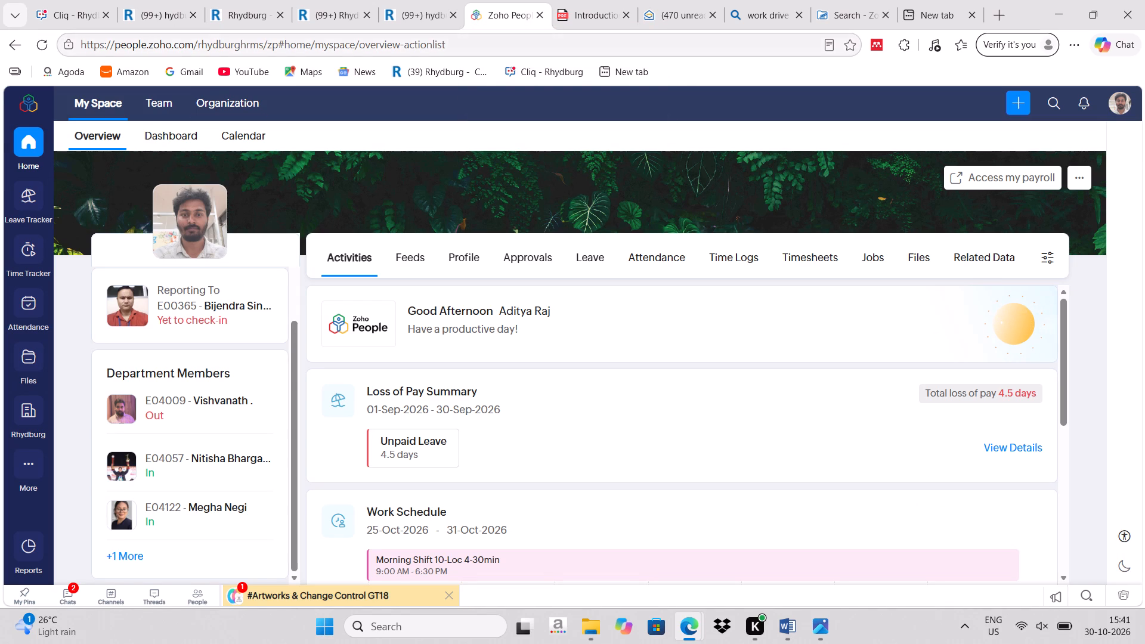
left_click(153, 5)
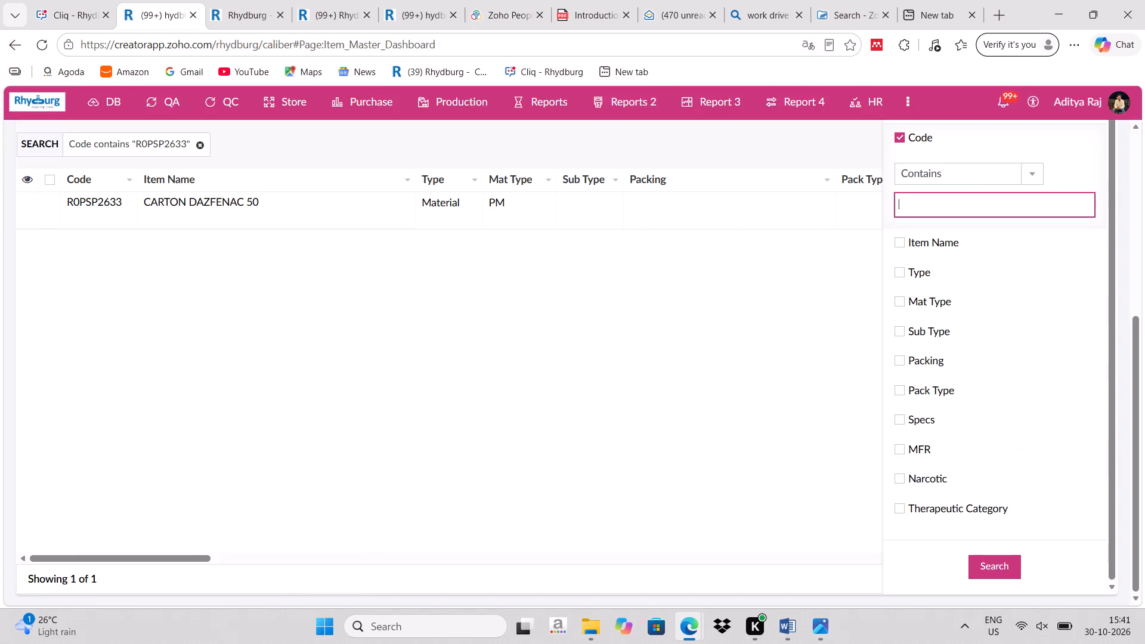
Close the unused new tab and restore the browser window to its smaller size.
left_click(973, 11)
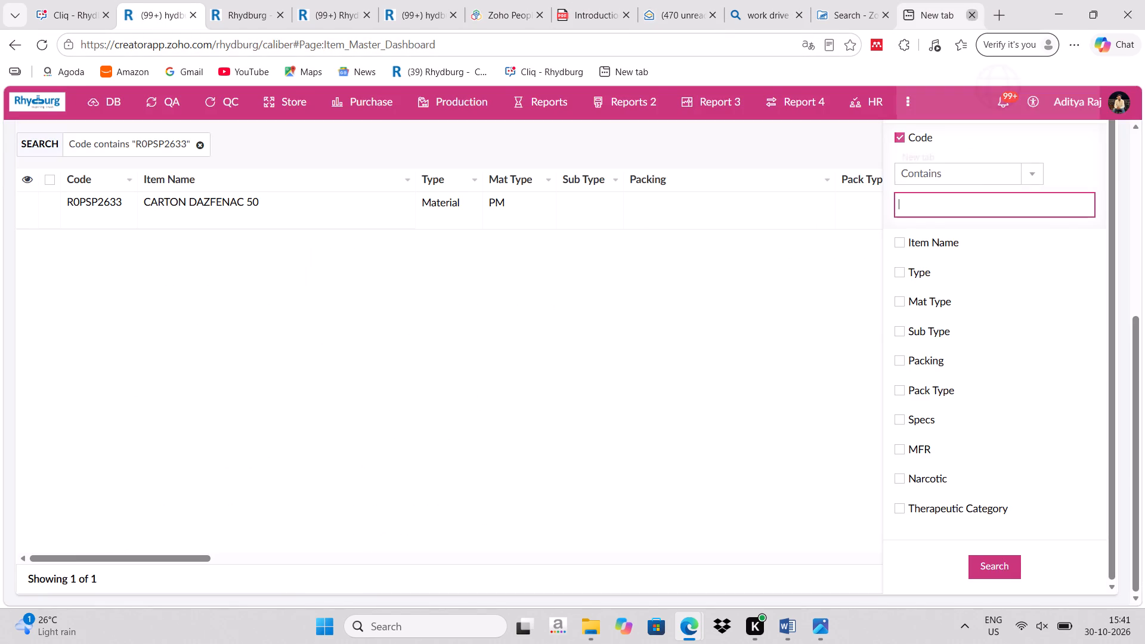
left_click(1053, 7)
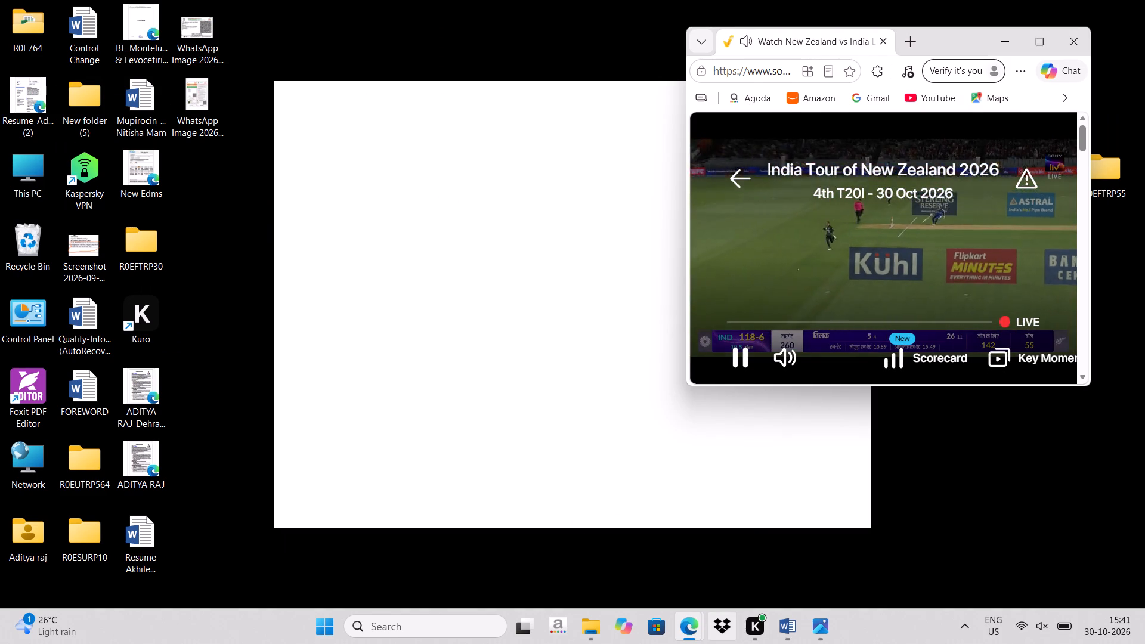
left_click(655, 571)
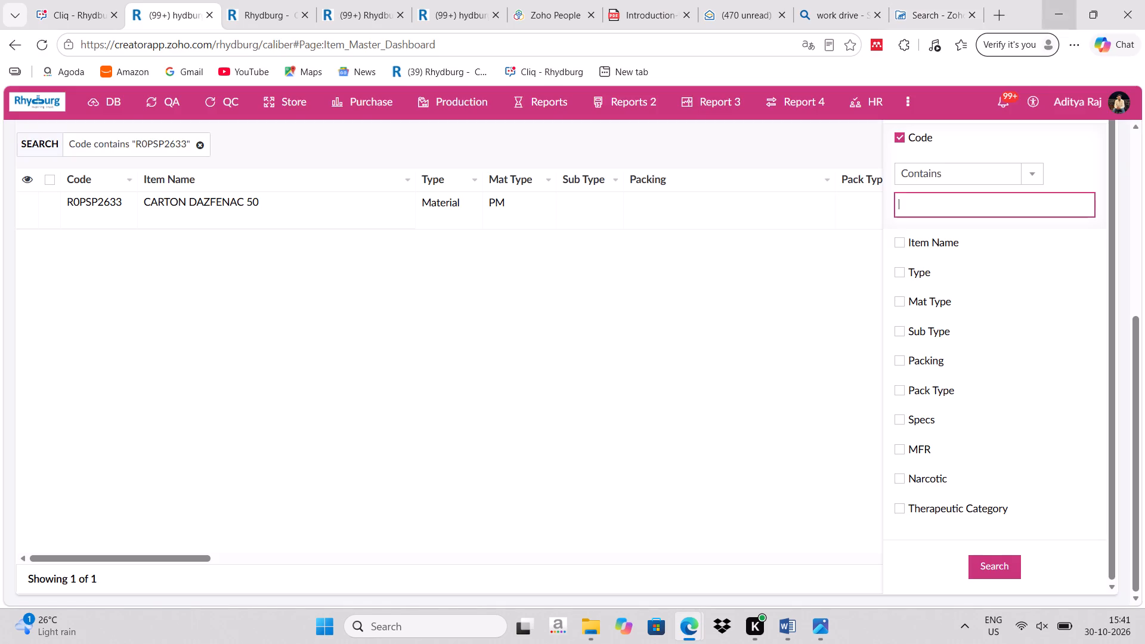
left_click(1087, 8)
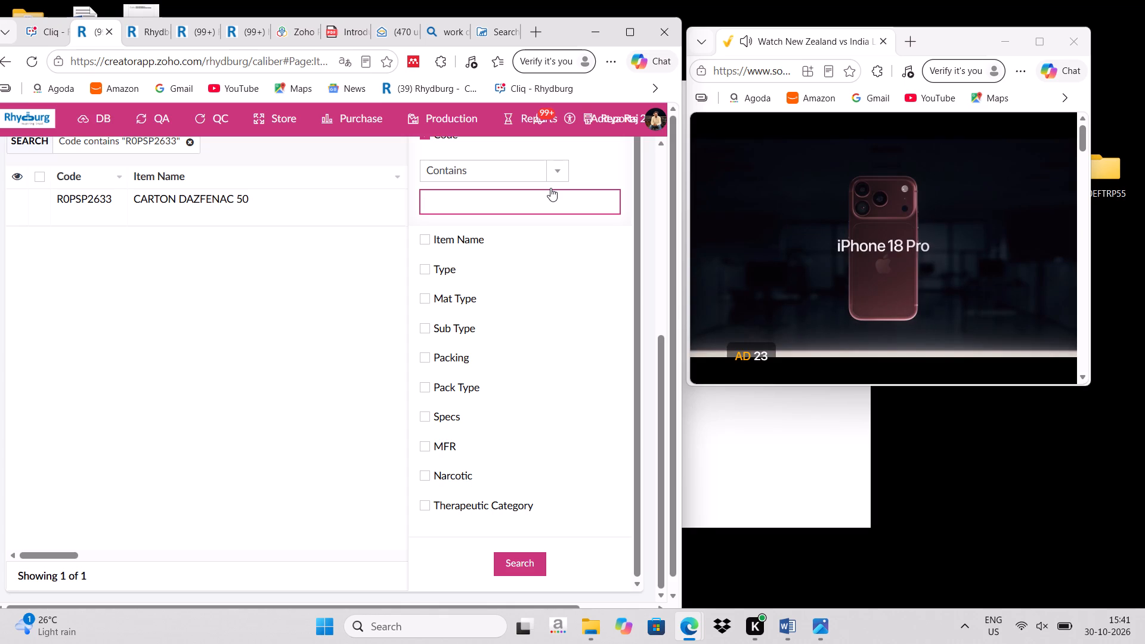
Delete the message "Landline pr krna call...10 min baad" for everyone in the direct chat with Kamya.
left_click(47, 35)
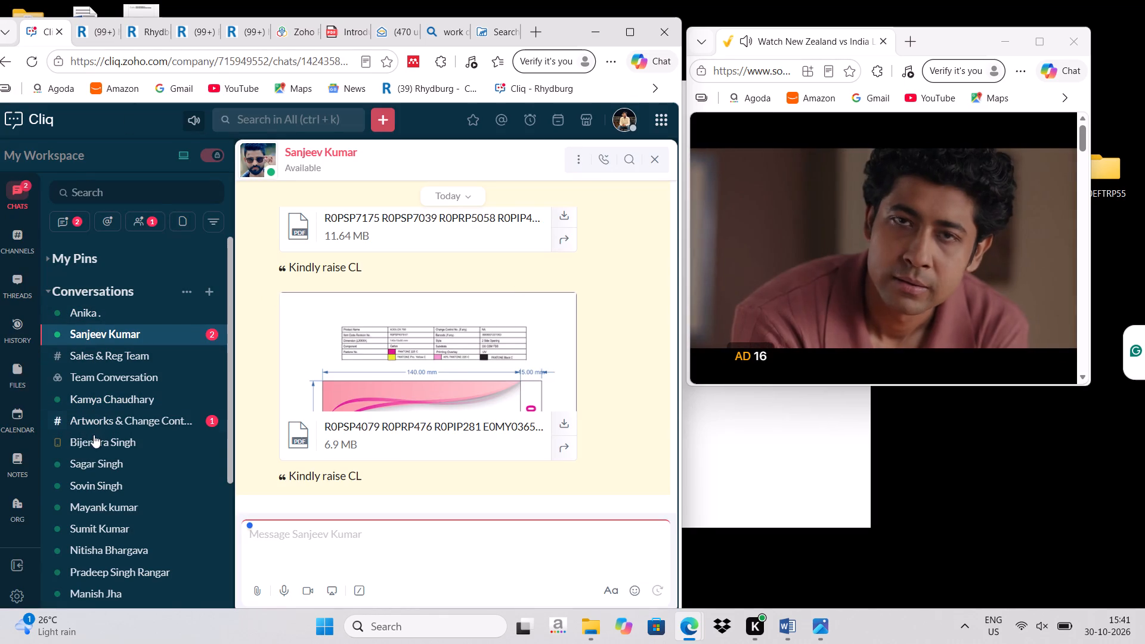
left_click(117, 405)
scroll(488, 438, "down", 8)
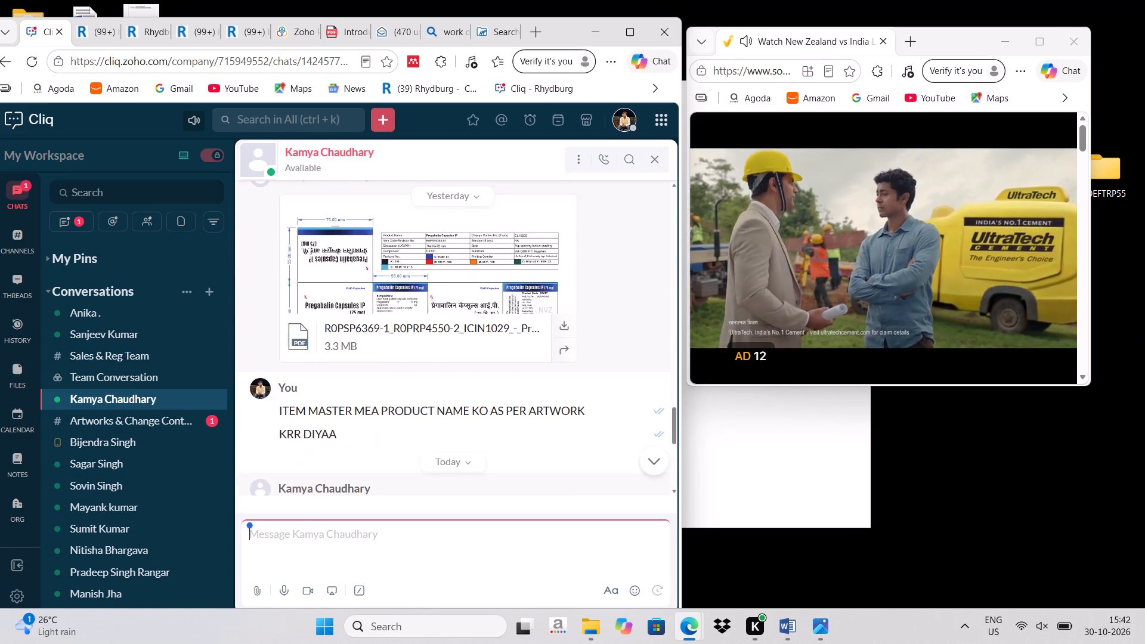
scroll(475, 401, "down", 12)
right_click(410, 481)
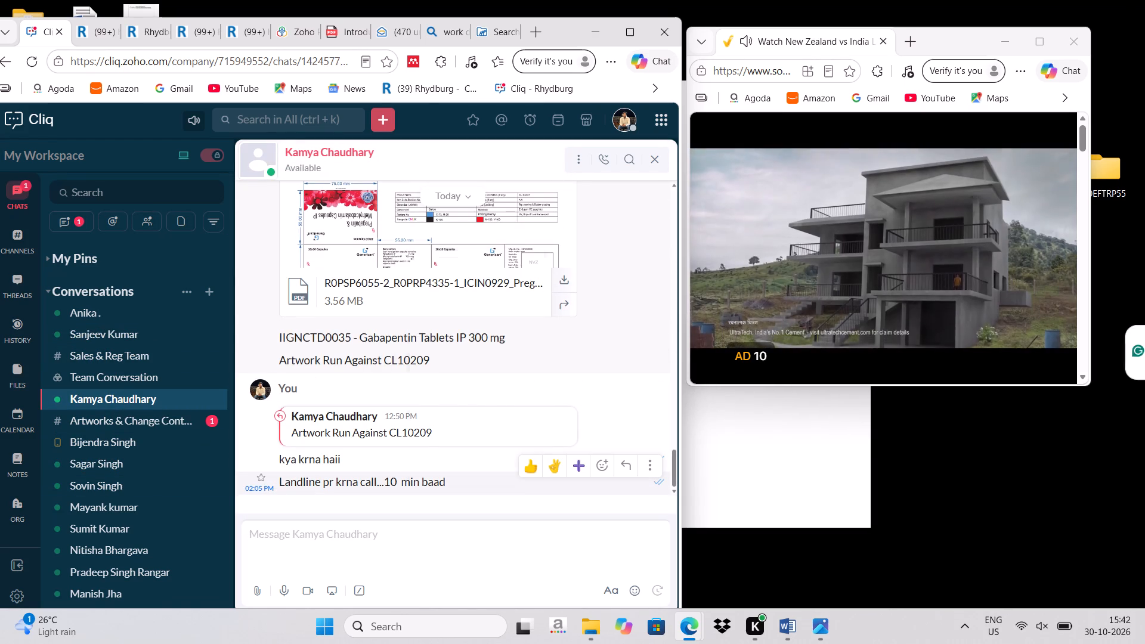
left_click(467, 394)
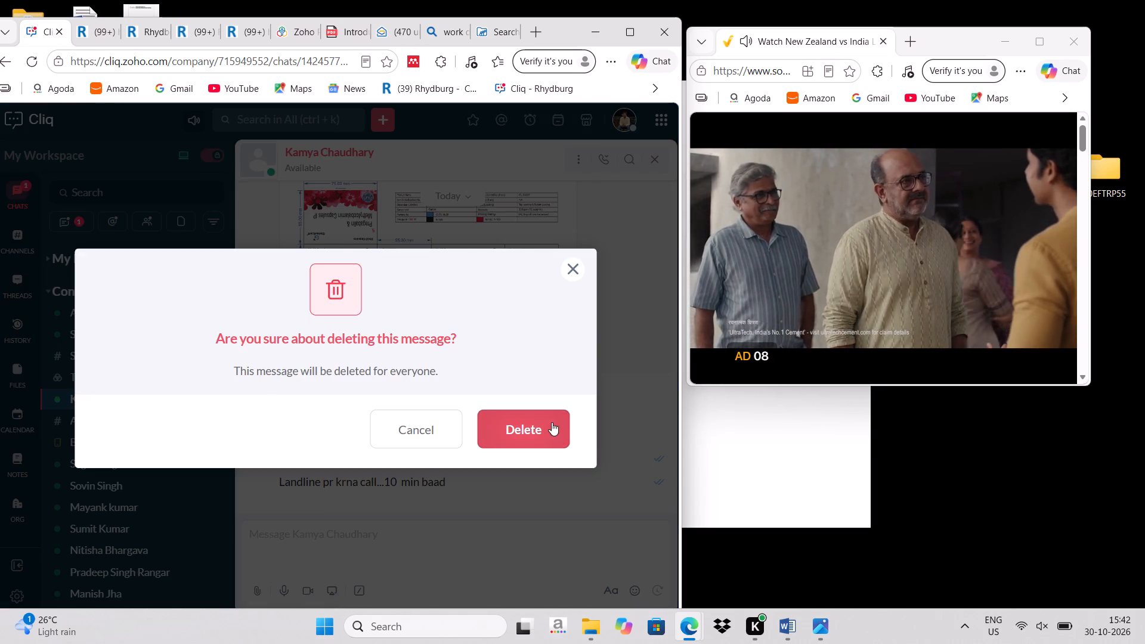
left_click(550, 422)
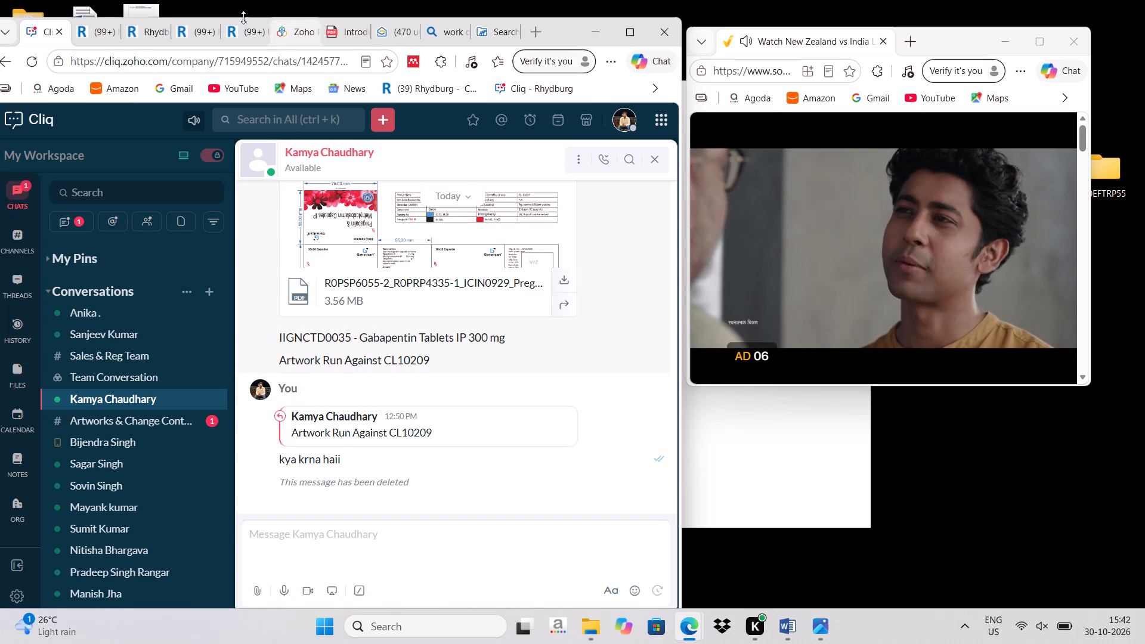
Return to the Item Master search with its Code filter.
left_click(91, 28)
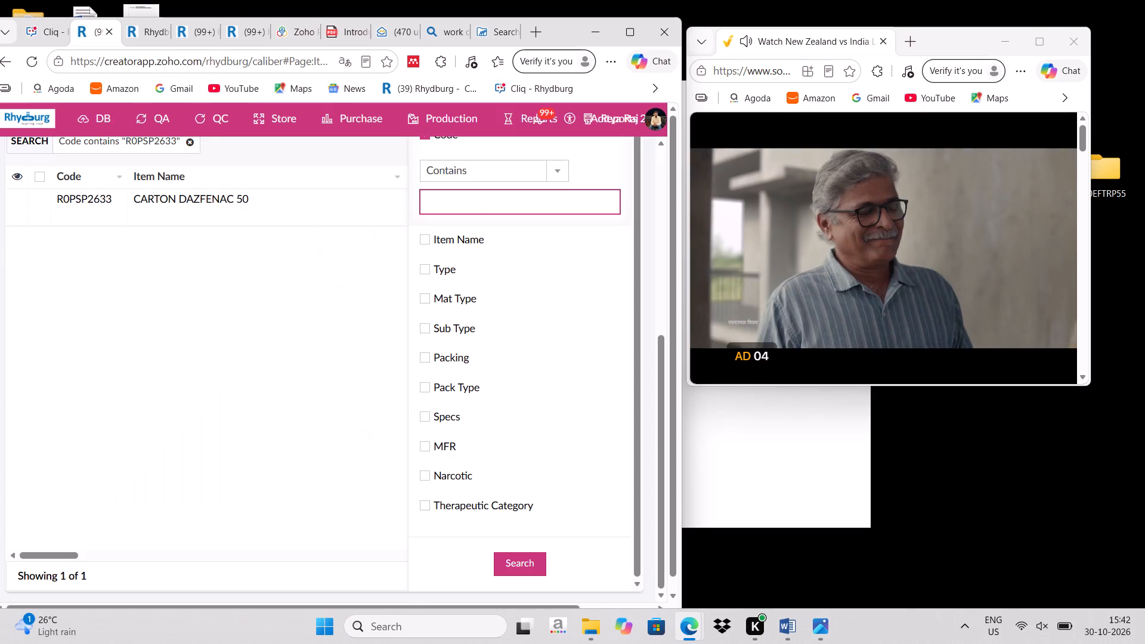
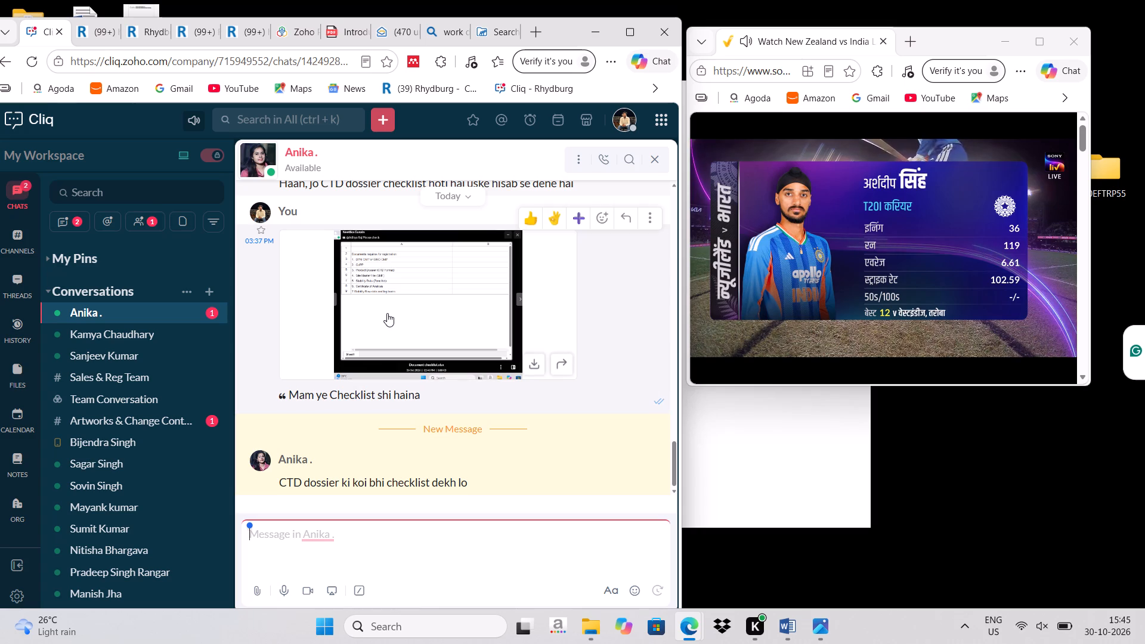
Read the latest messages about the CTD dossier checklist in the direct chat with Anika.
scroll(387, 311, "up", 1)
scroll(387, 312, "down", 10)
scroll(524, 388, "down", 5)
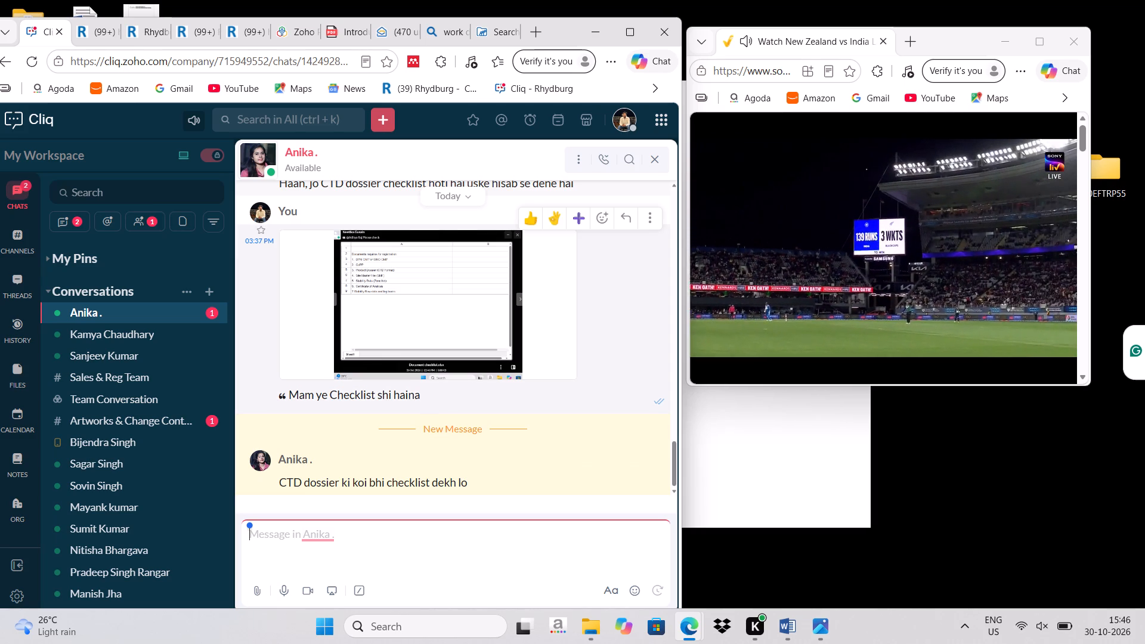
scroll(402, 394, "up", 2)
scroll(401, 386, "down", 13)
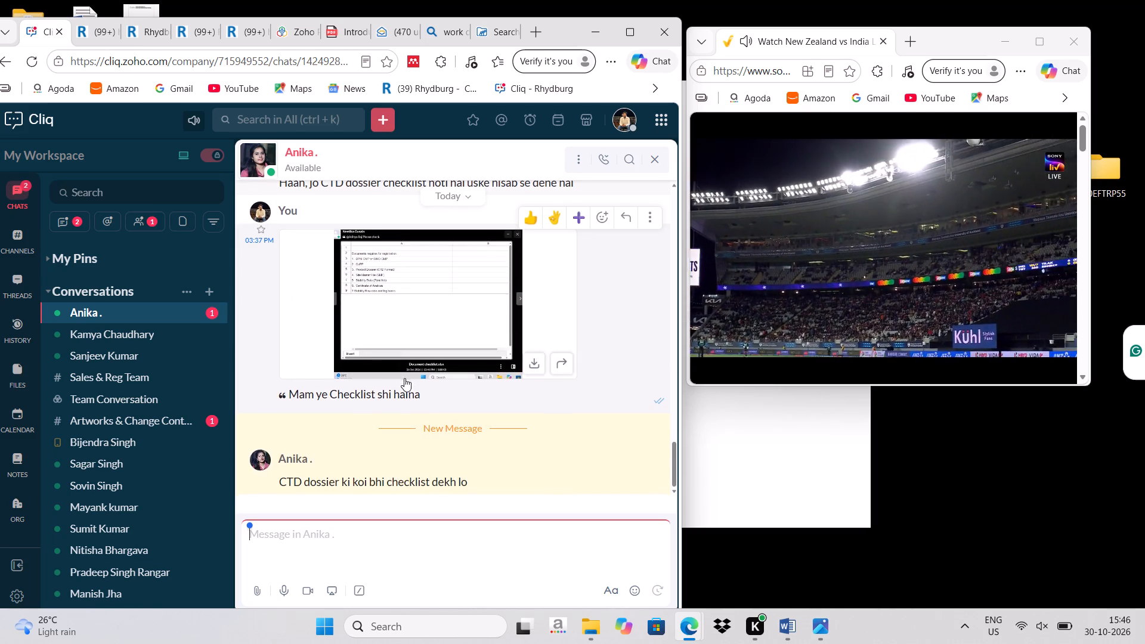
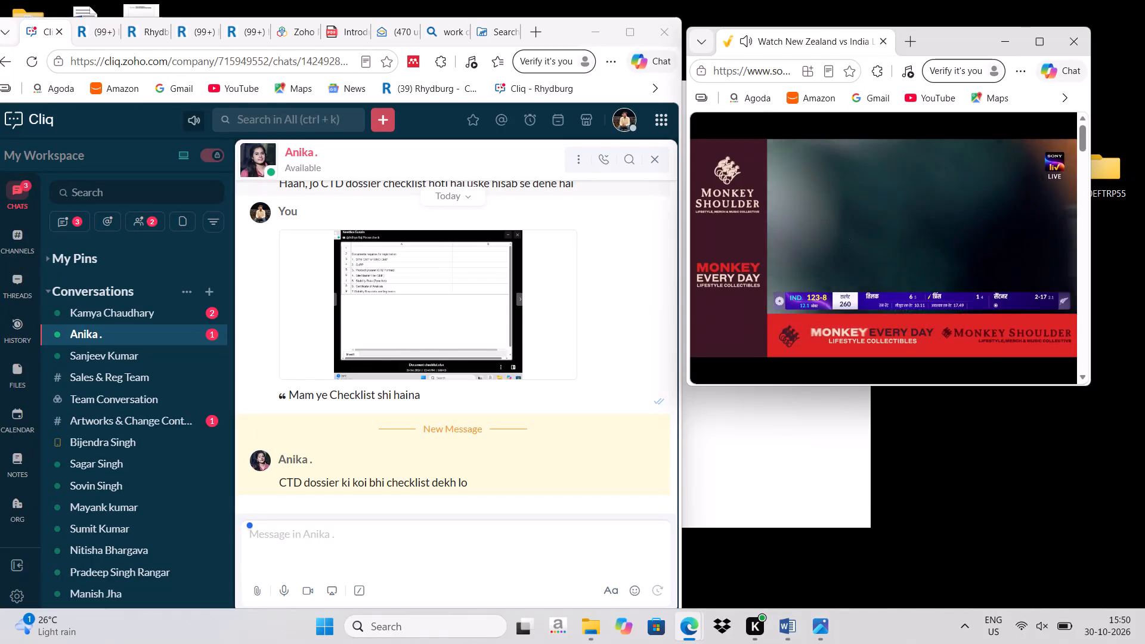
Put away the cricket stream, expand the chat window to full screen, and check the newest artwork messages in Kamya's chat.
left_click(1010, 41)
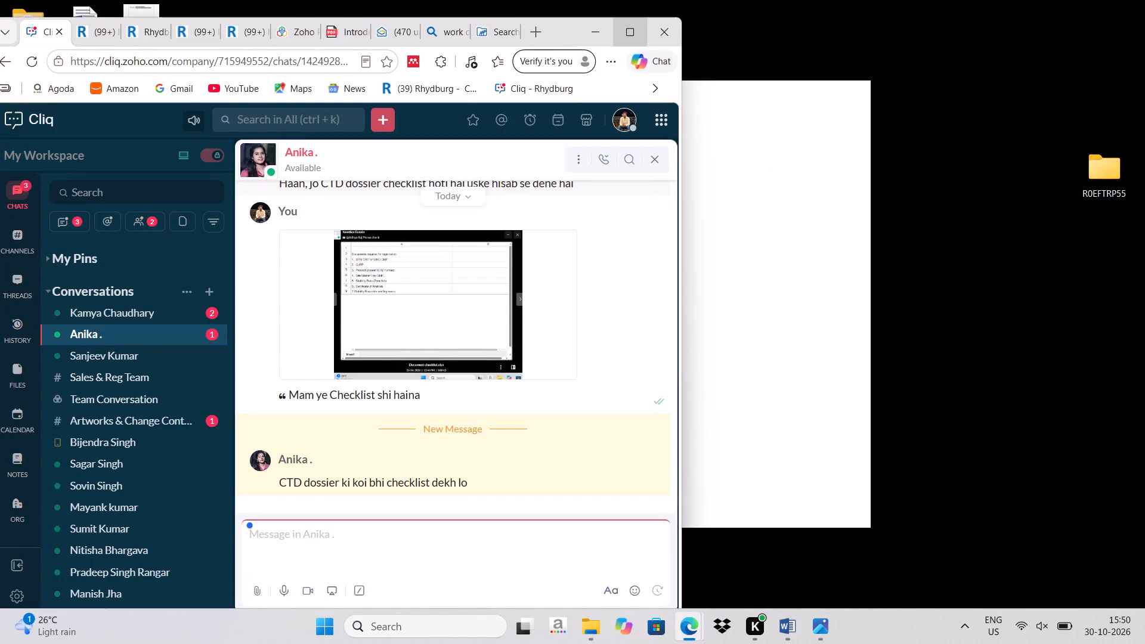
left_click(628, 35)
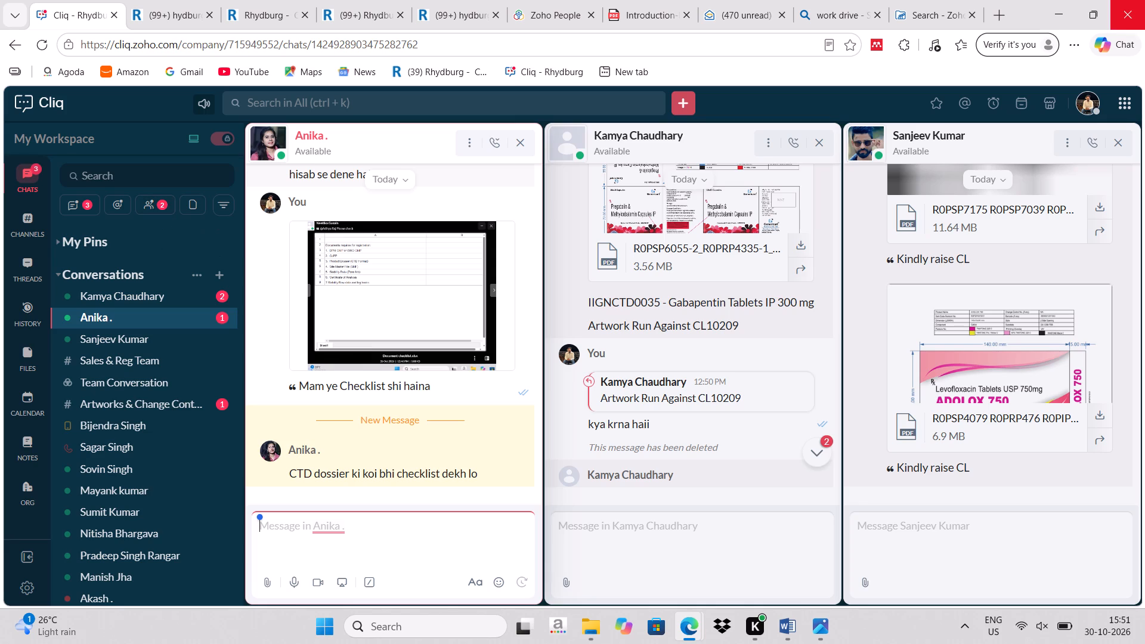
scroll(621, 398, "down", 7)
scroll(686, 414, "down", 7)
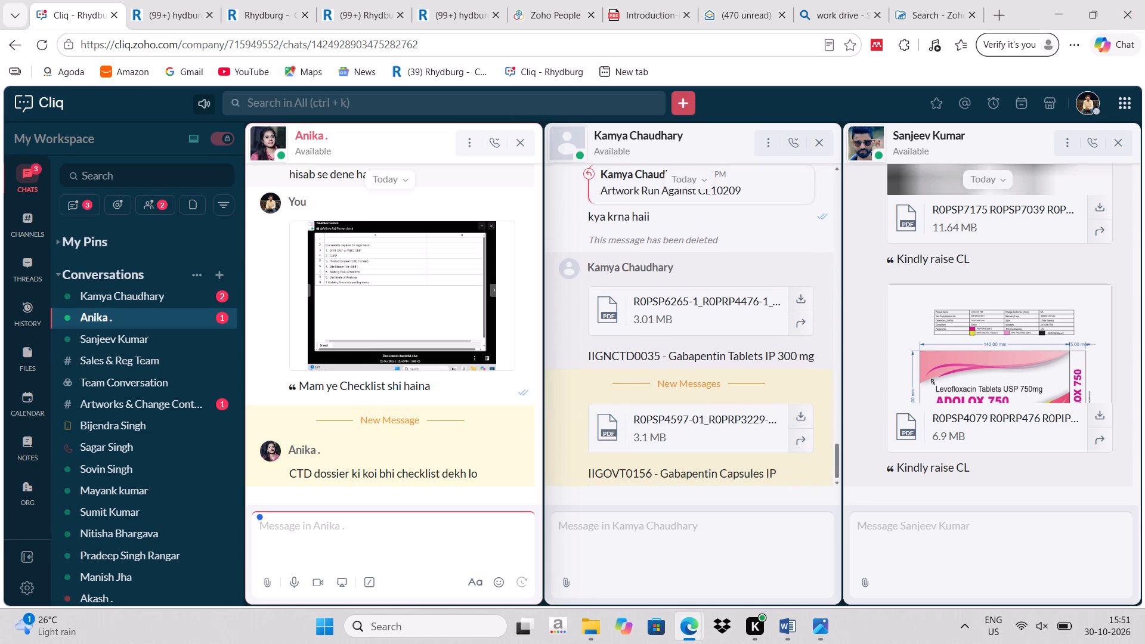
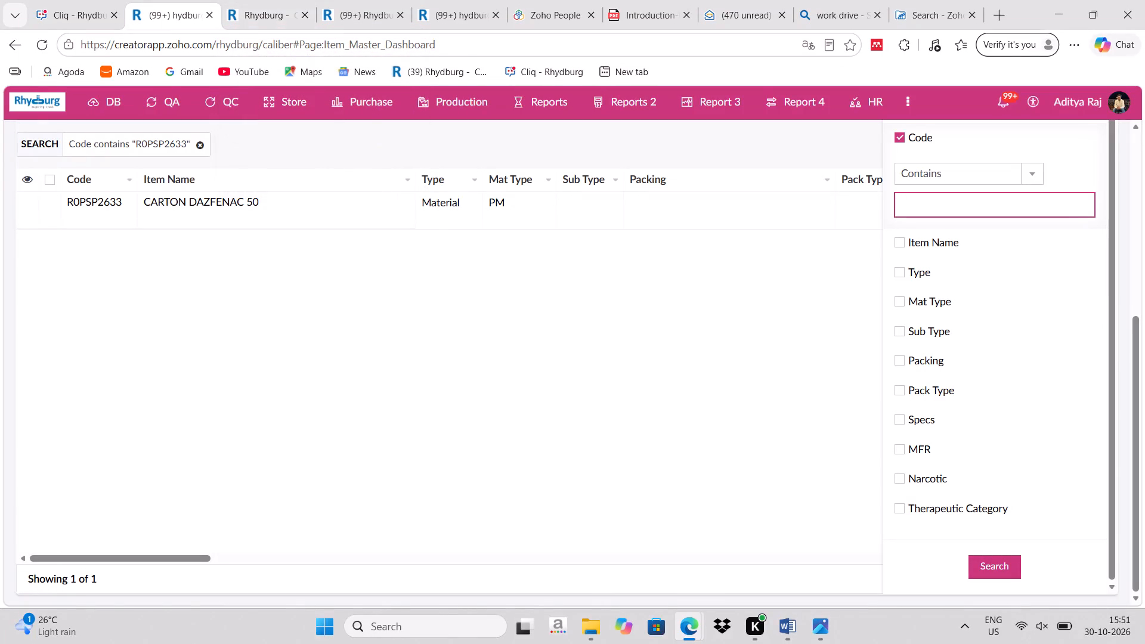
Check Anika's latest Cliq reply about the CTD dossier checklist and bring up the Gap Analysis Report.
left_click(60, 17)
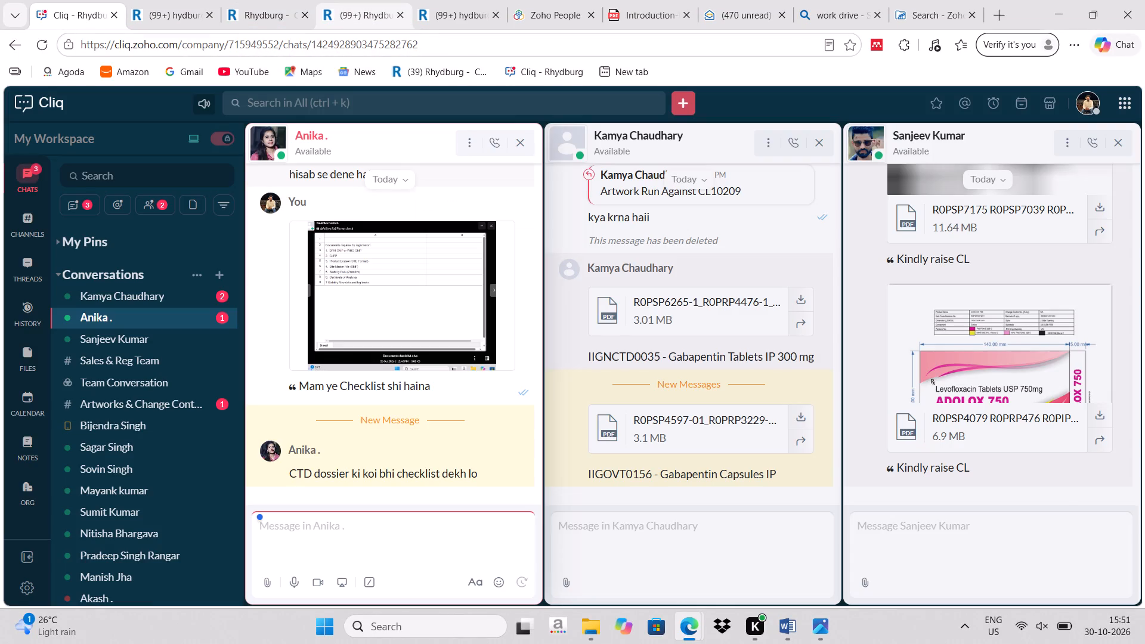
left_click(364, 14)
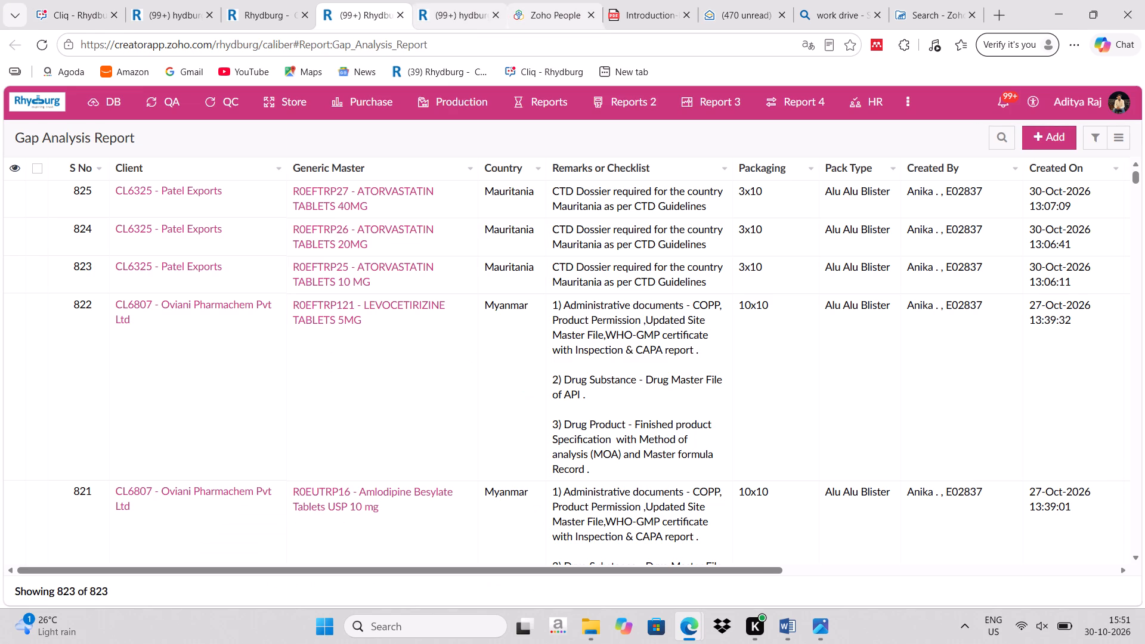
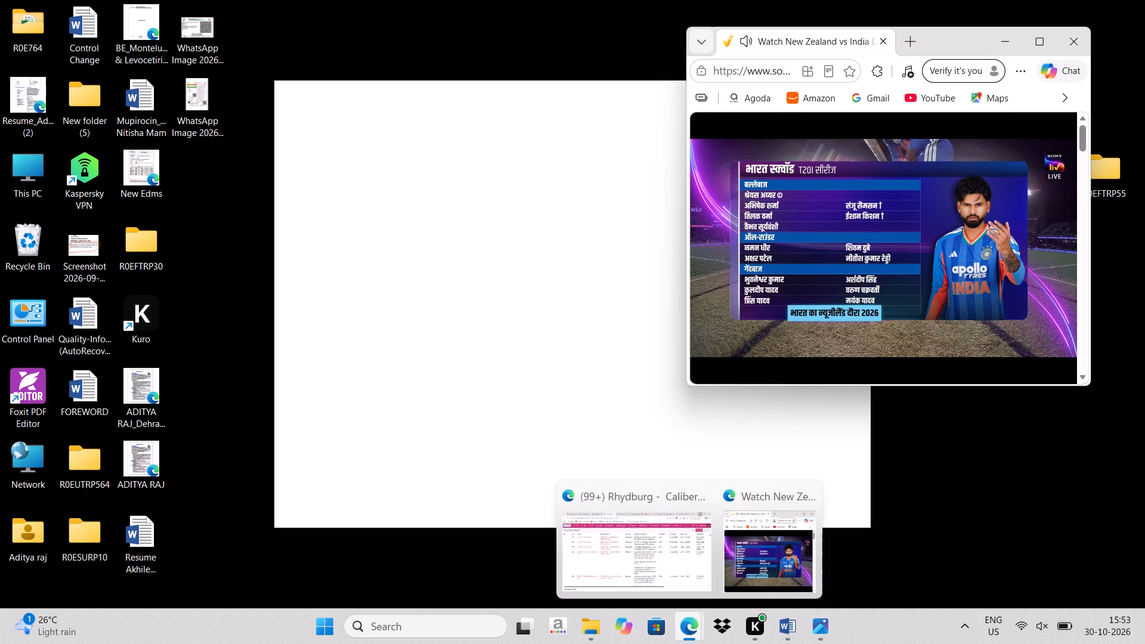
Switch back to the browser window with the Gap Analysis Report and maximize it.
left_click(640, 562)
left_click(1098, 8)
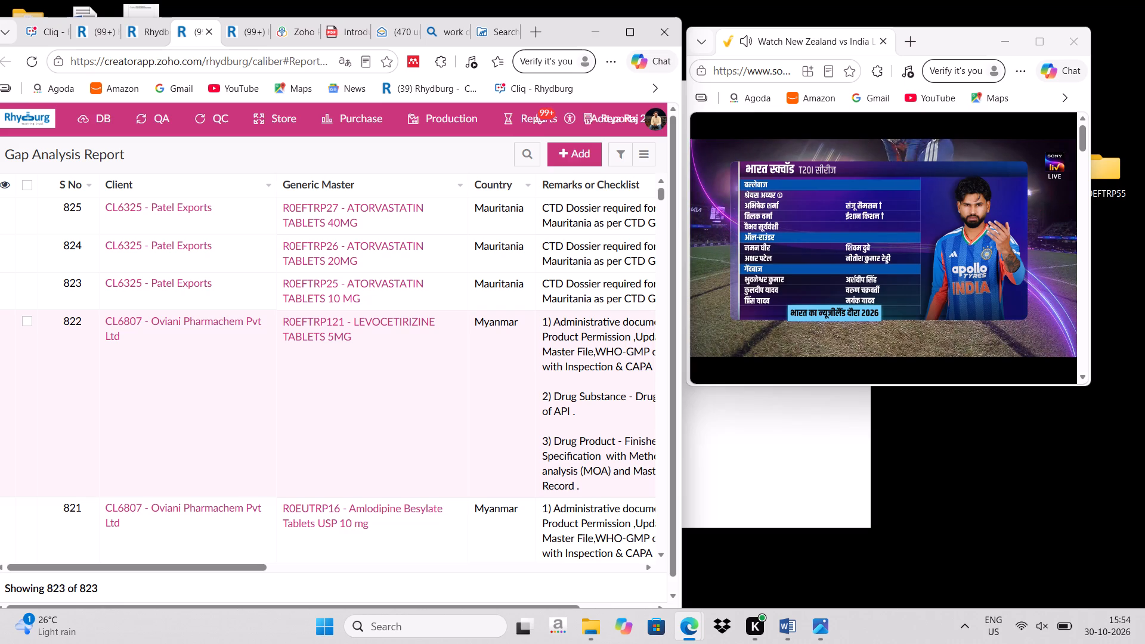
left_click(627, 32)
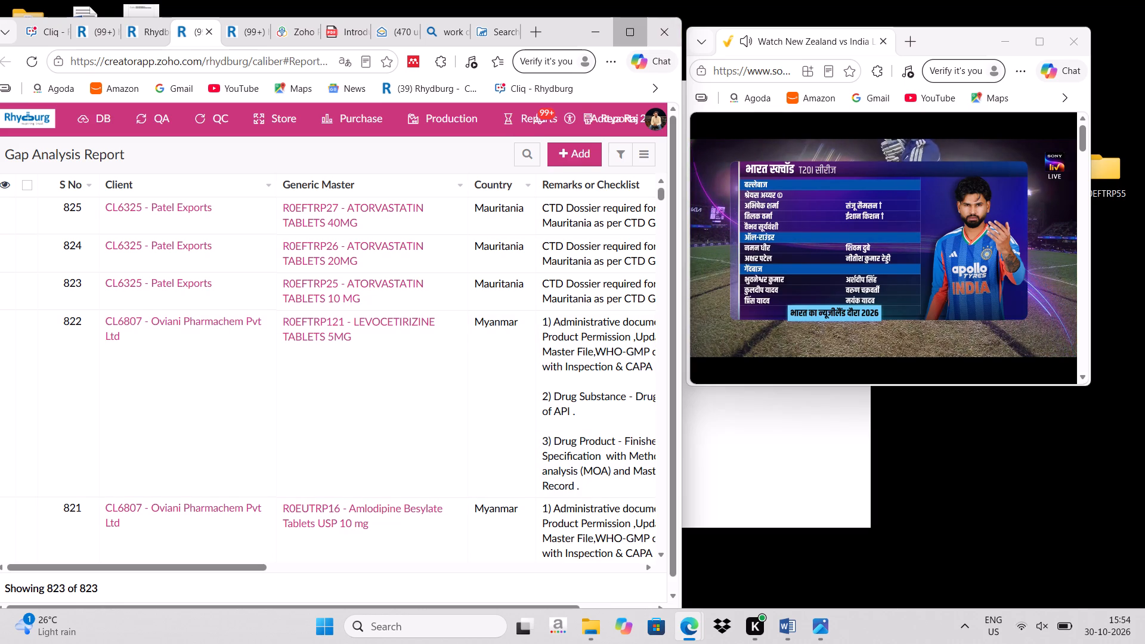
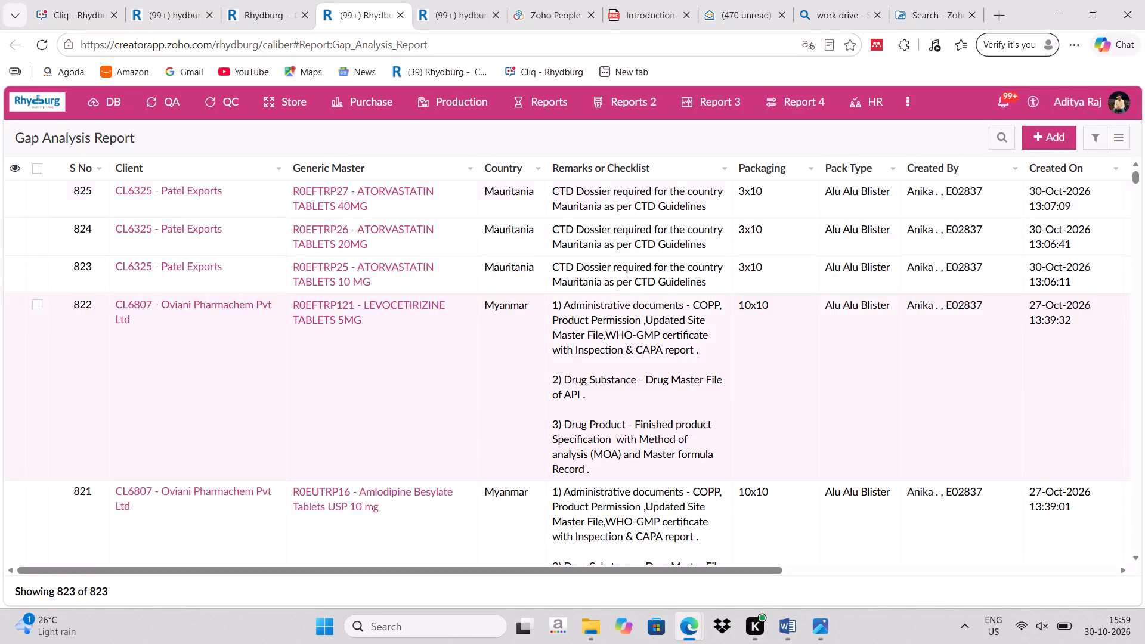
Switch to the Cliq chats and open the Gabapentin Capsules IP artwork PDF from the colleague's new messages.
left_click(49, 7)
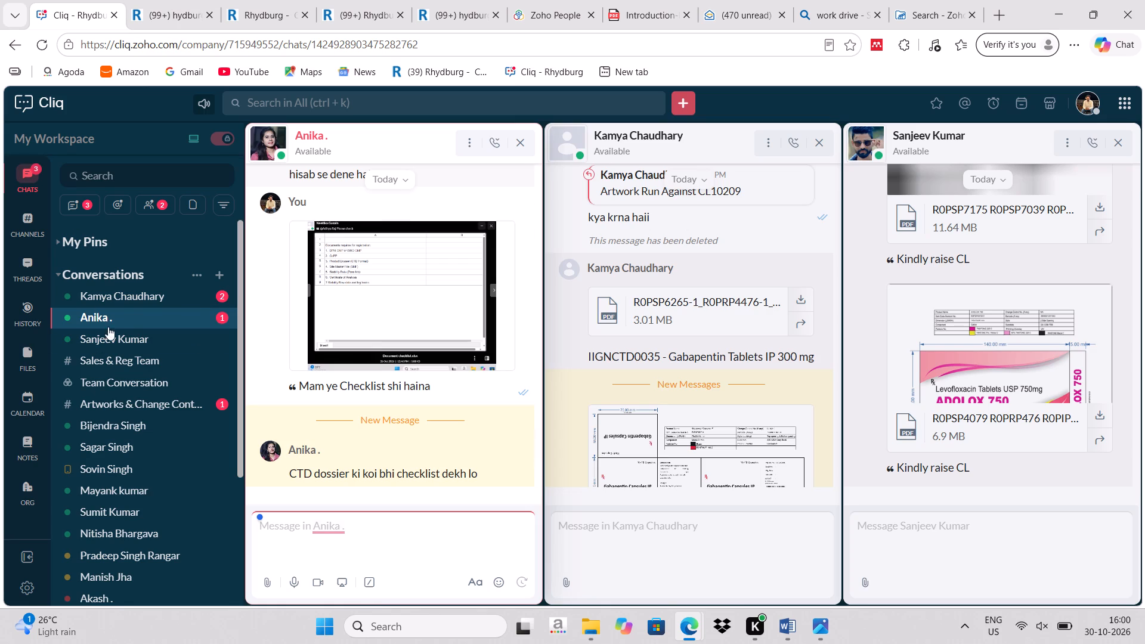
left_click(112, 294)
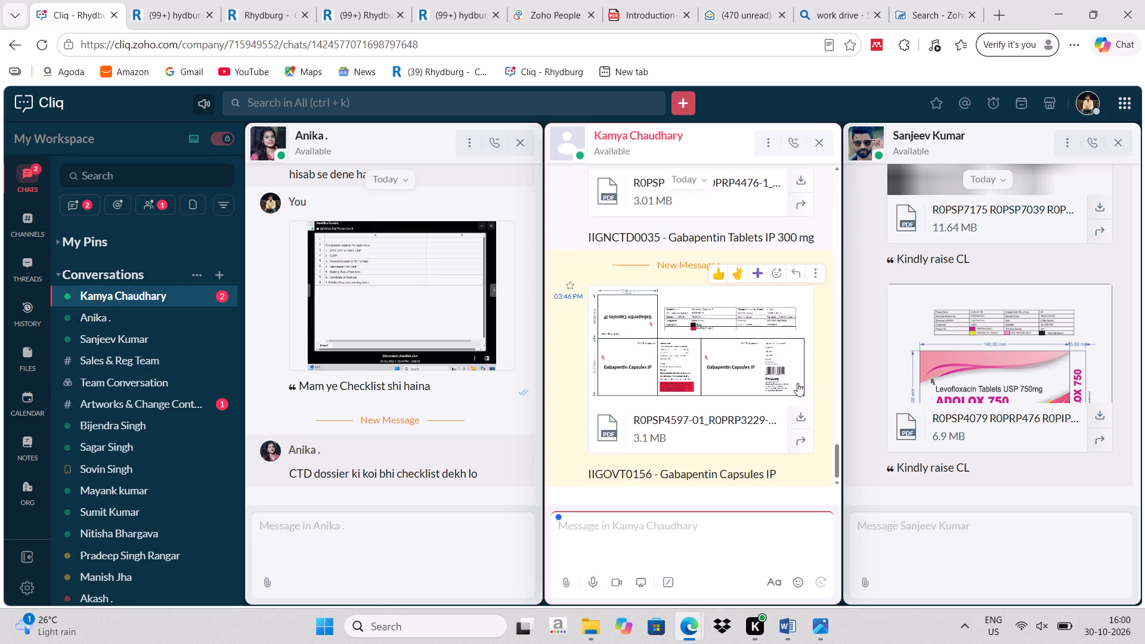
scroll(807, 371, "down", 6)
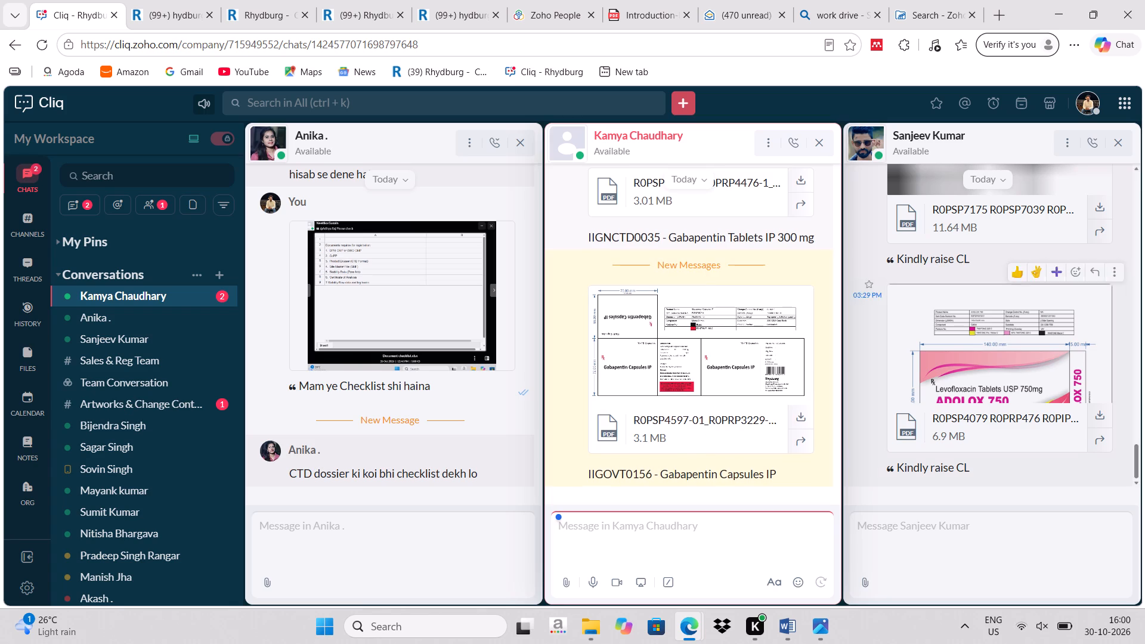
left_click(665, 436)
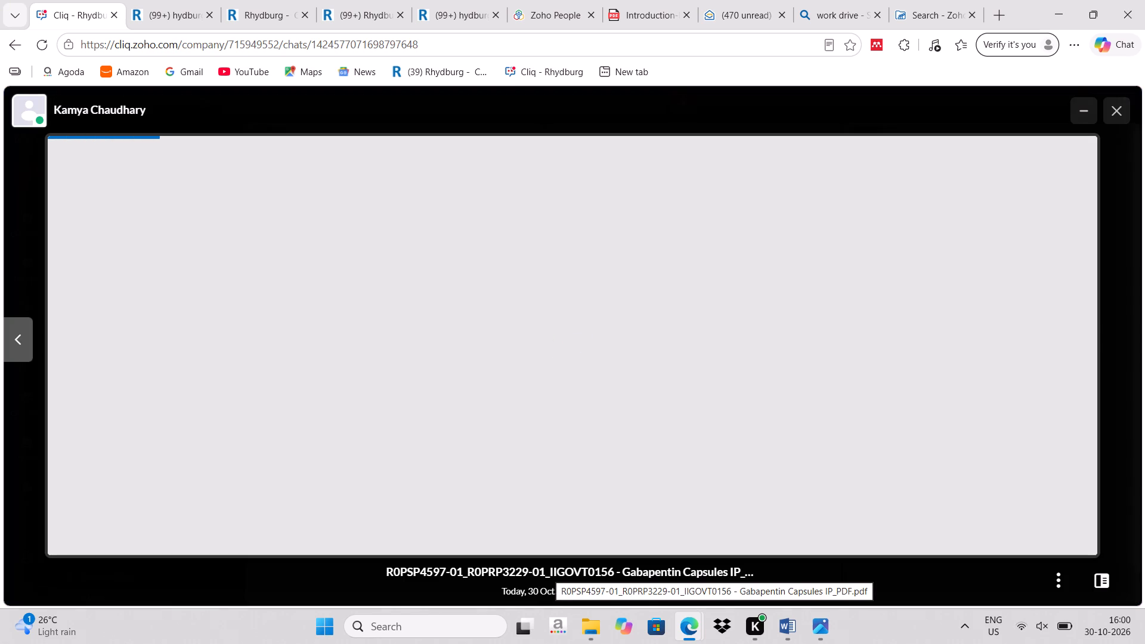
Copy the product code IIGOVT0156 from the file name of the opened artwork PDF.
left_click_drag(549, 569, 571, 572)
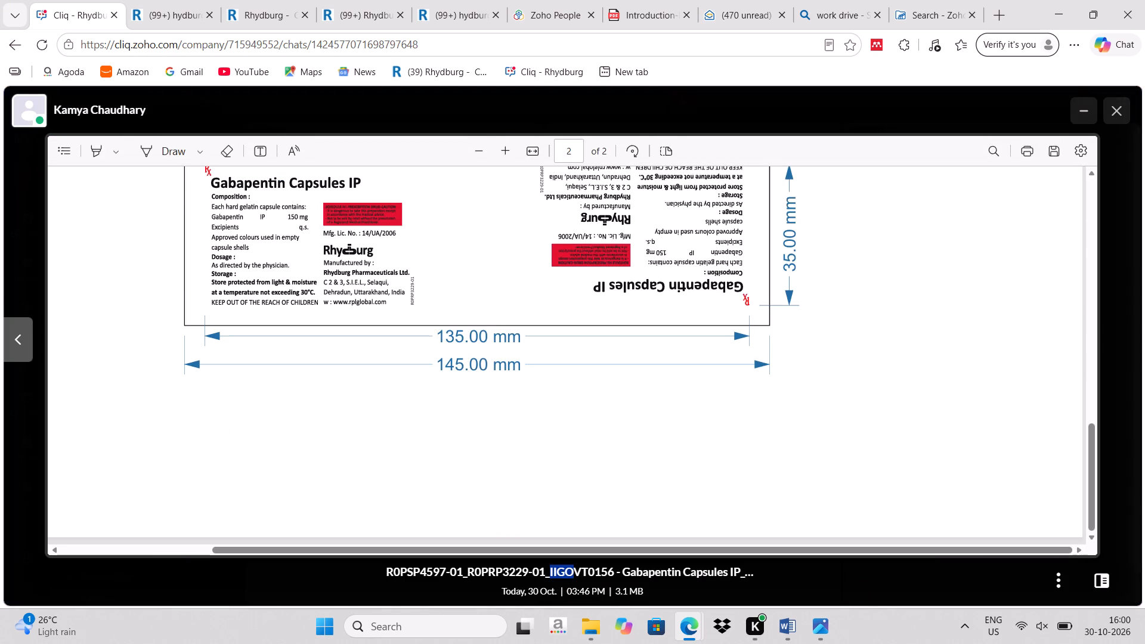
left_click_drag(571, 572, 601, 572)
left_click_drag(601, 572, 614, 573)
left_click(651, 522)
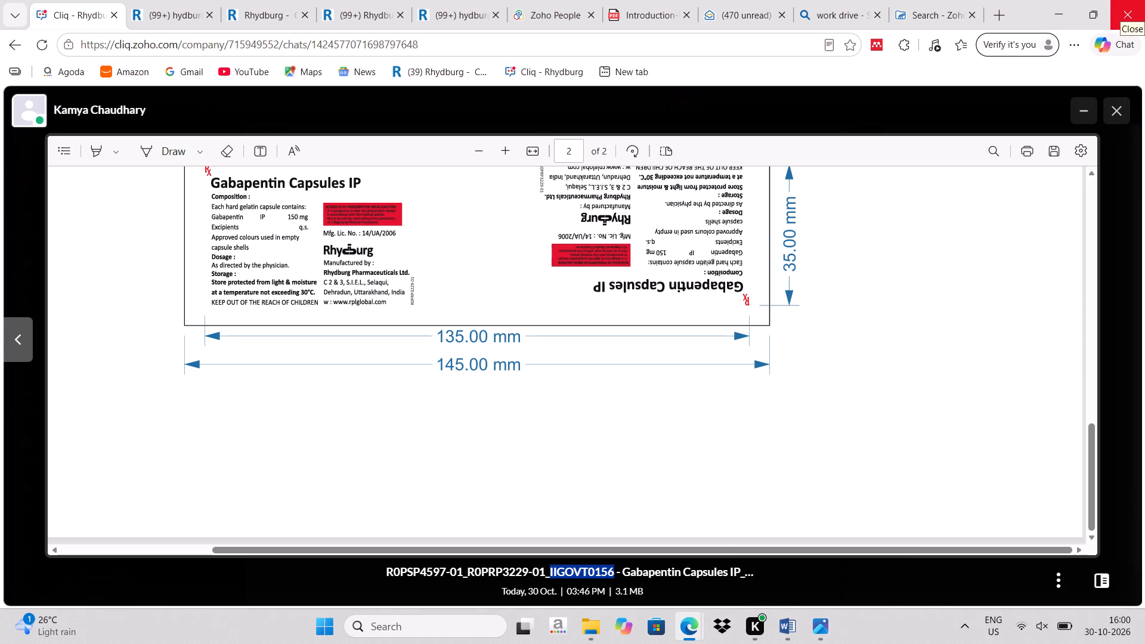
right_click(579, 571)
left_click(639, 224)
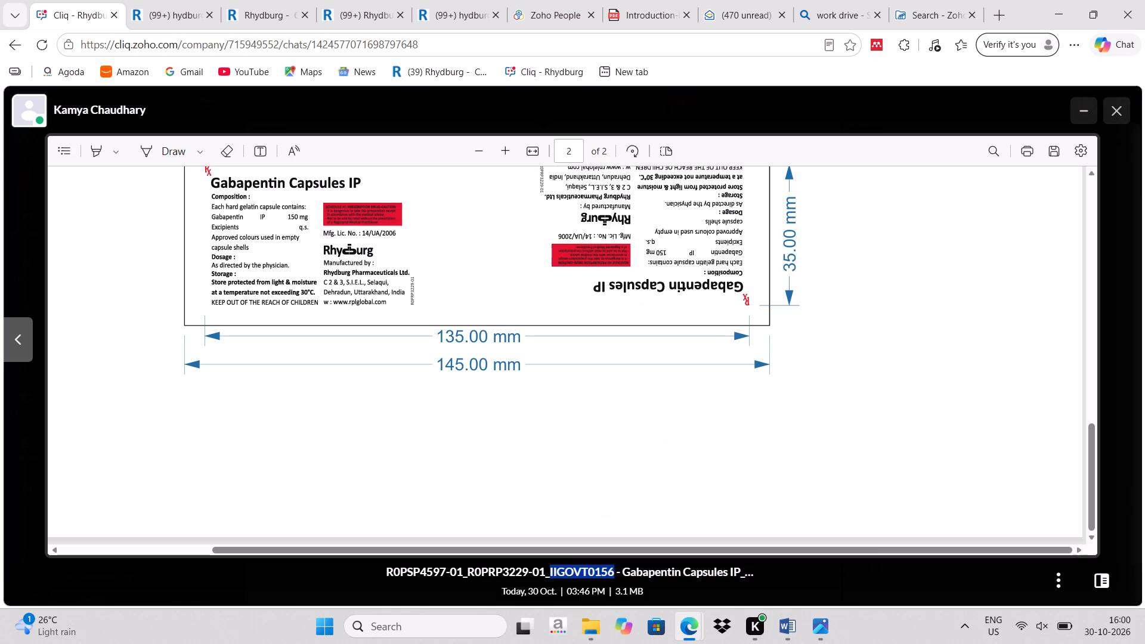
Find the browser tab with the registration dashboard and open the QA Change Control page in it.
left_click(184, 1)
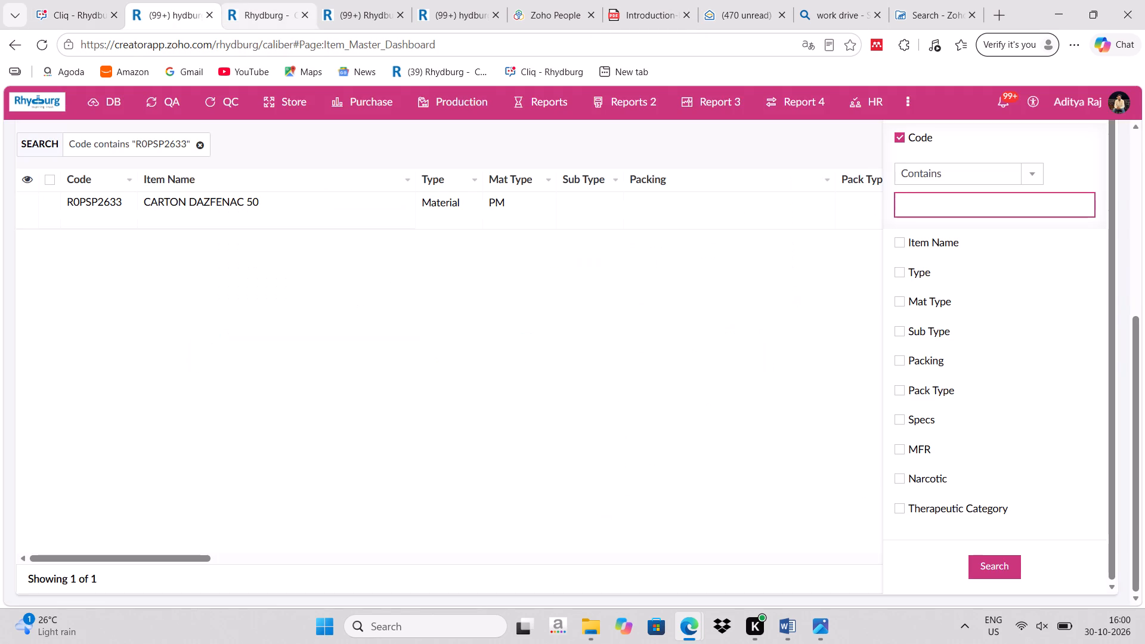
left_click(258, 11)
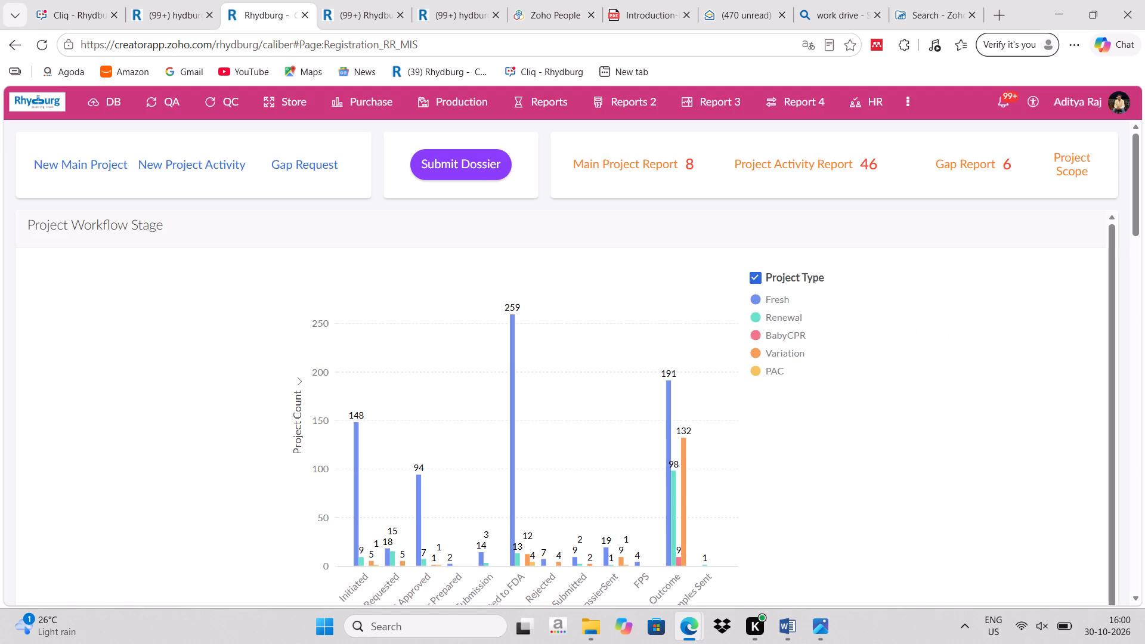
left_click(369, 1)
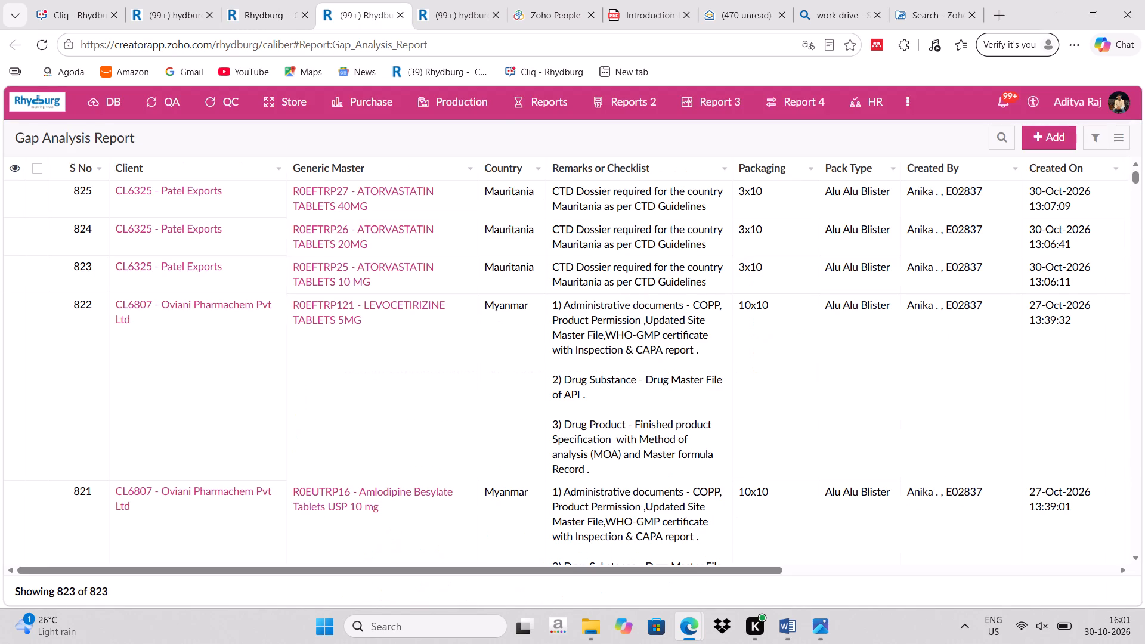
left_click(447, 8)
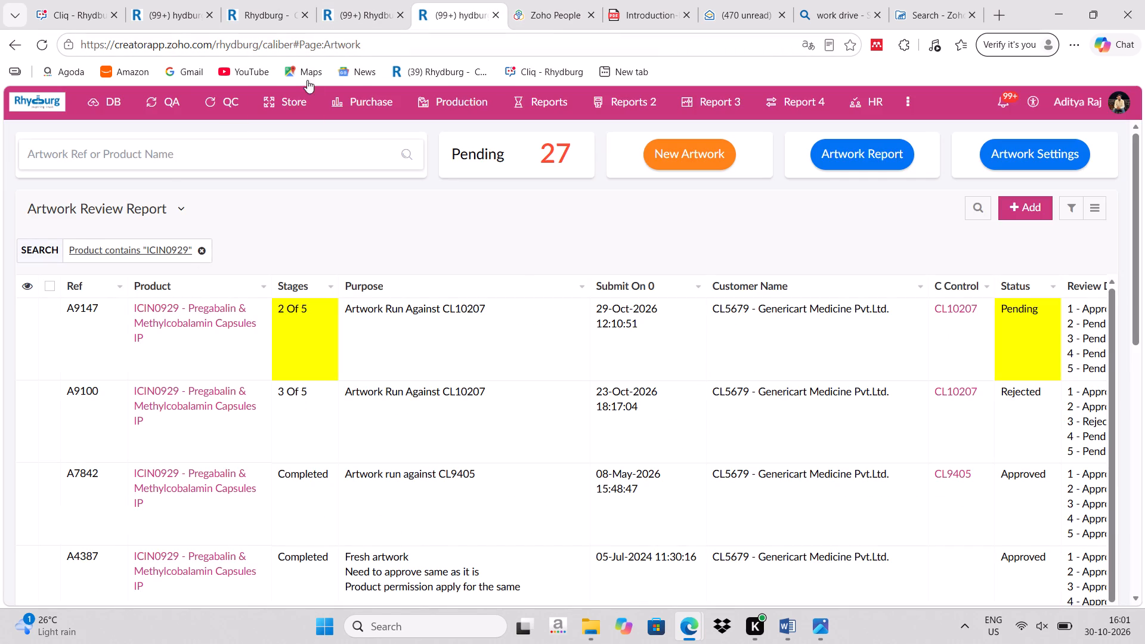
left_click(271, 2)
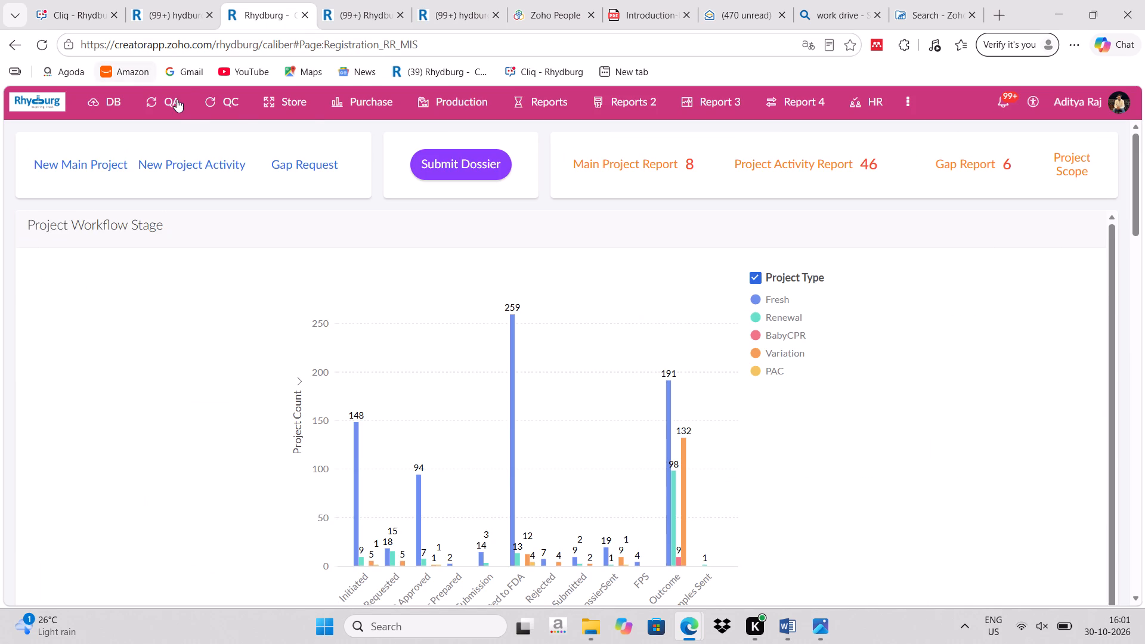
left_click(181, 135)
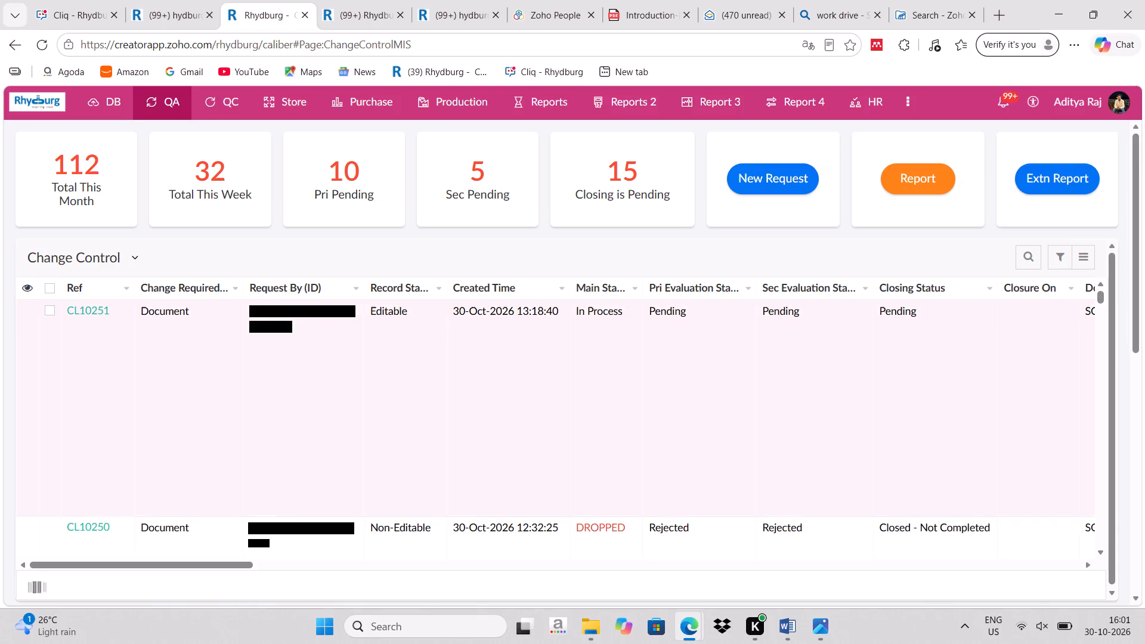
Search the Change Control records for a Current / Previous State containing IIGOVT0156.
scroll(568, 414, "left", 11)
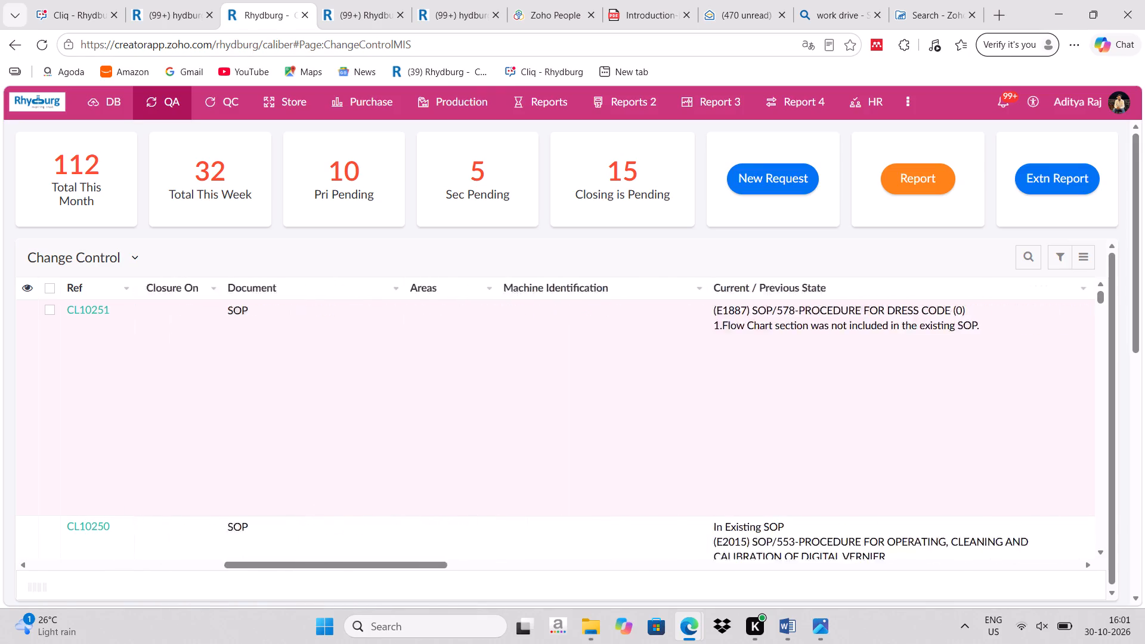
scroll(568, 414, "left", 2)
left_click(430, 286)
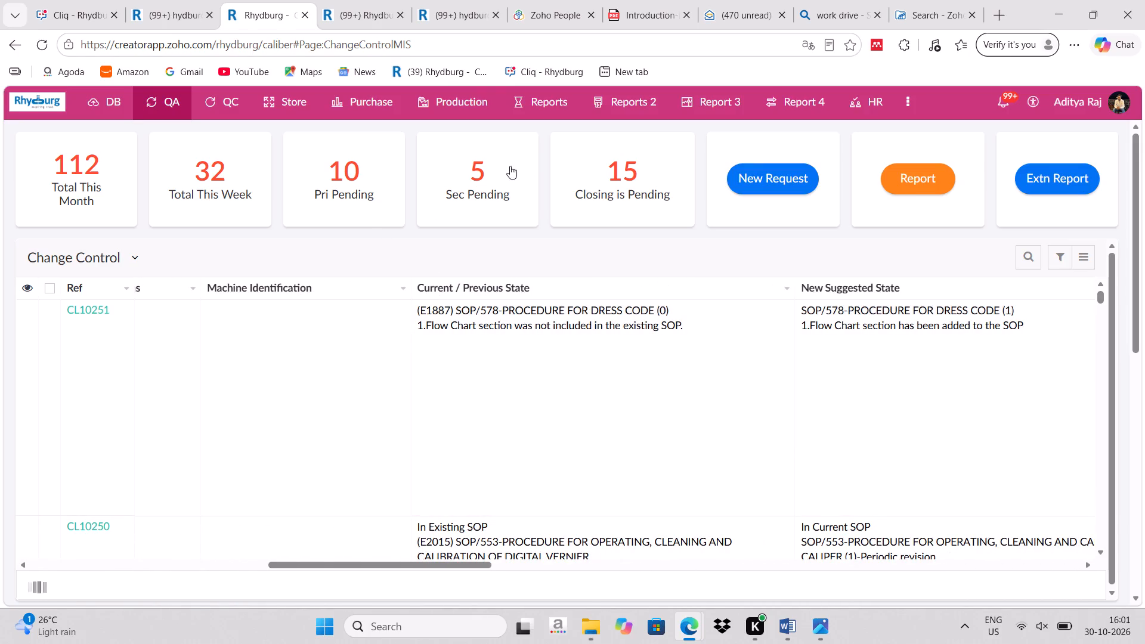
left_click(435, 284)
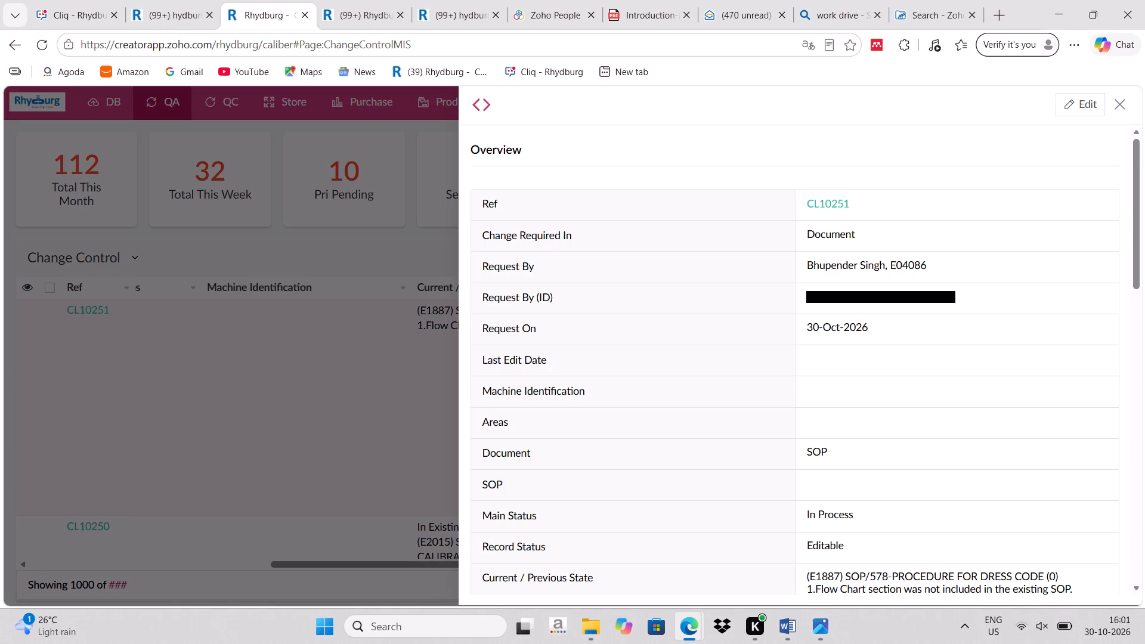
left_click(1122, 99)
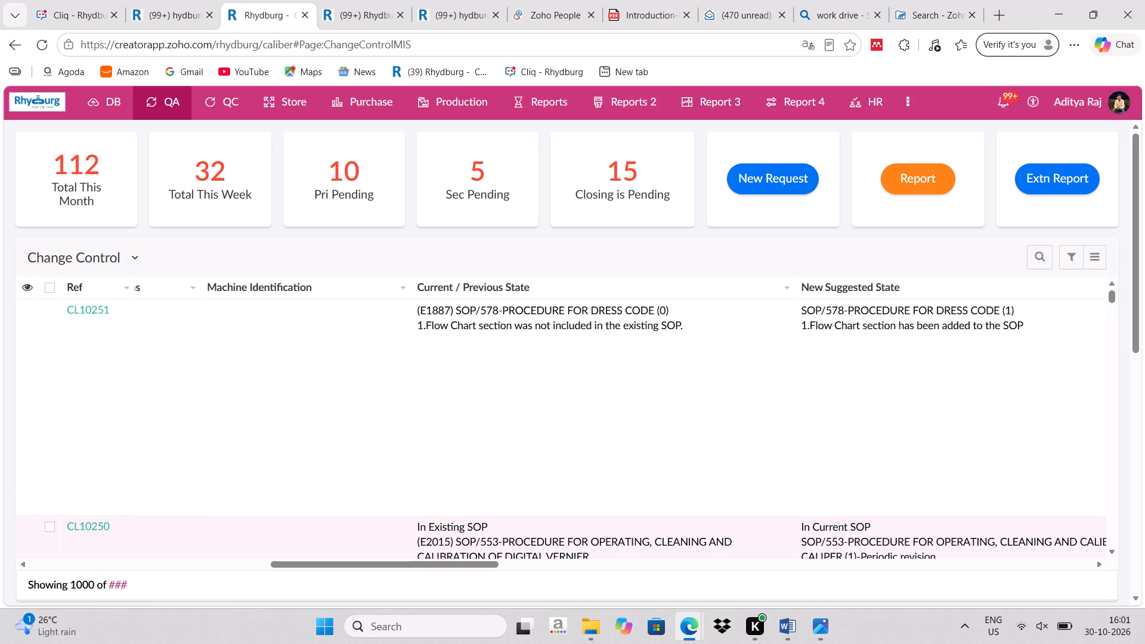
left_click(427, 288)
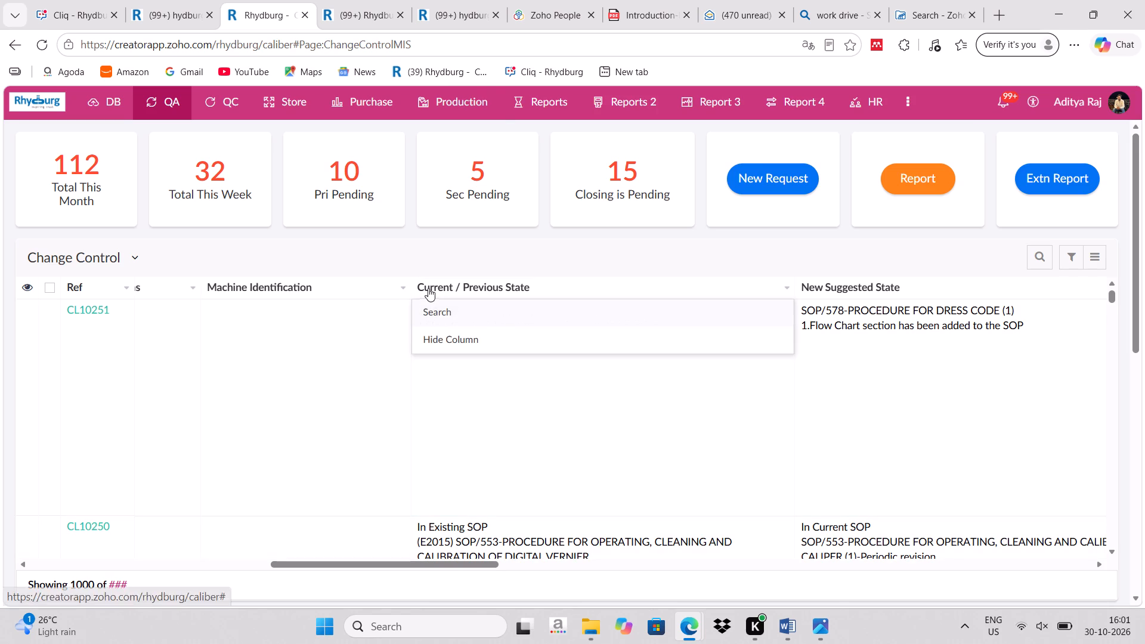
left_click(445, 306)
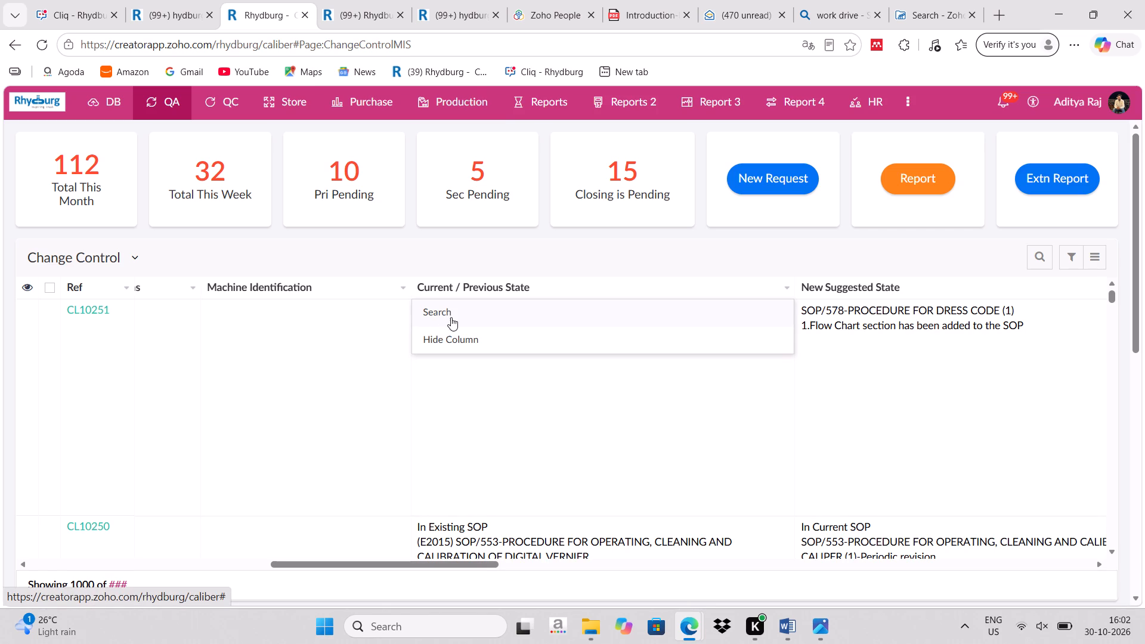
left_click(442, 313)
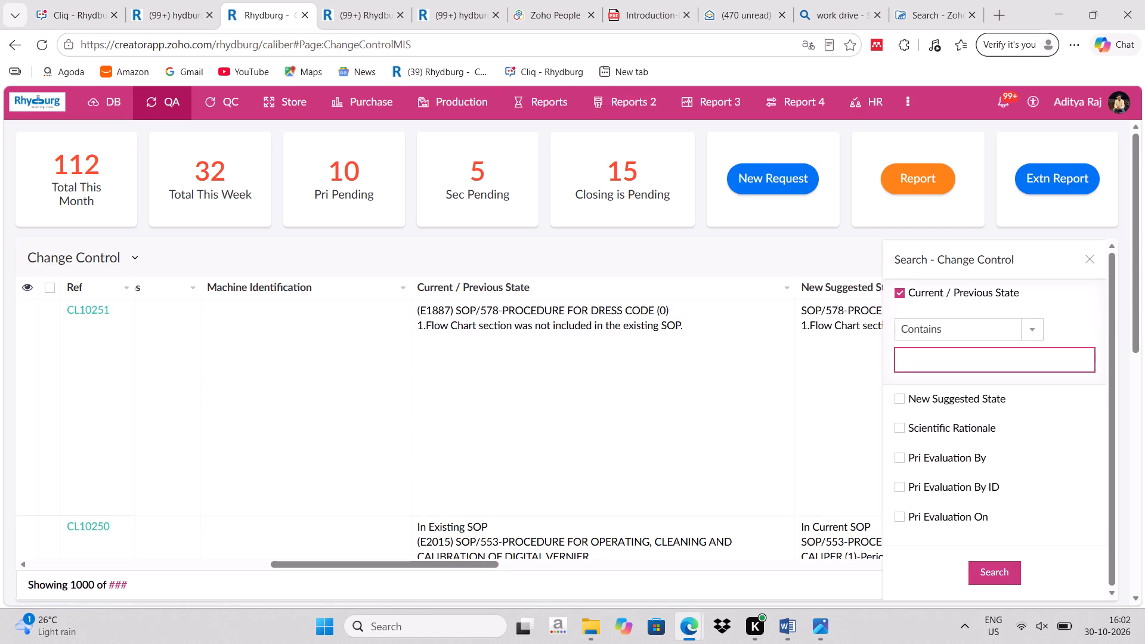
key("ctrl+v")
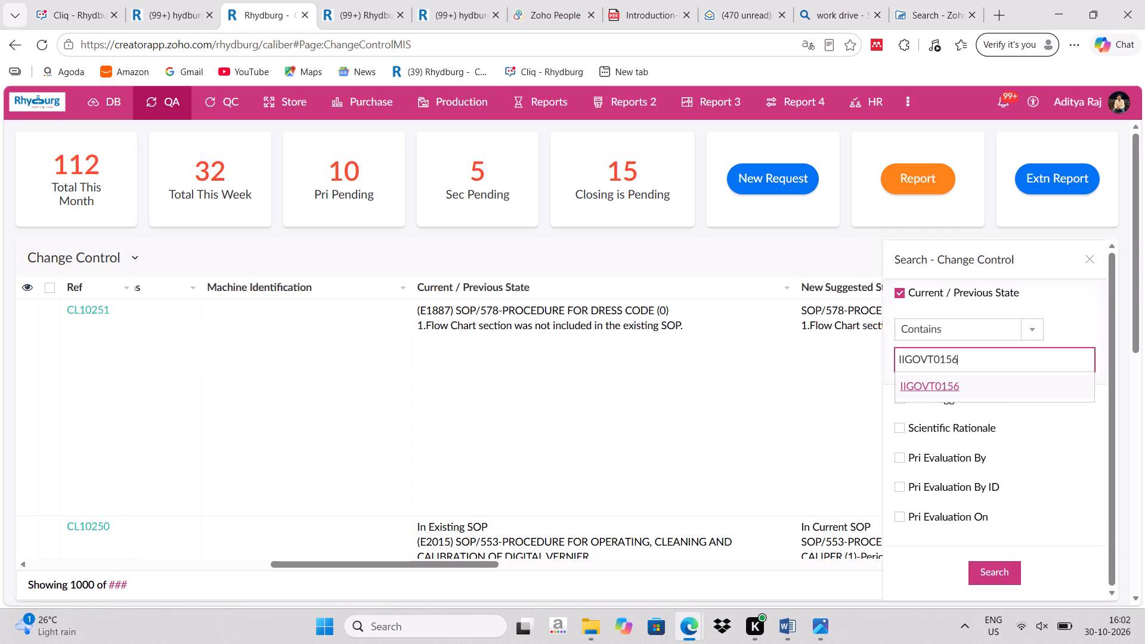
key("Return")
key("Return")
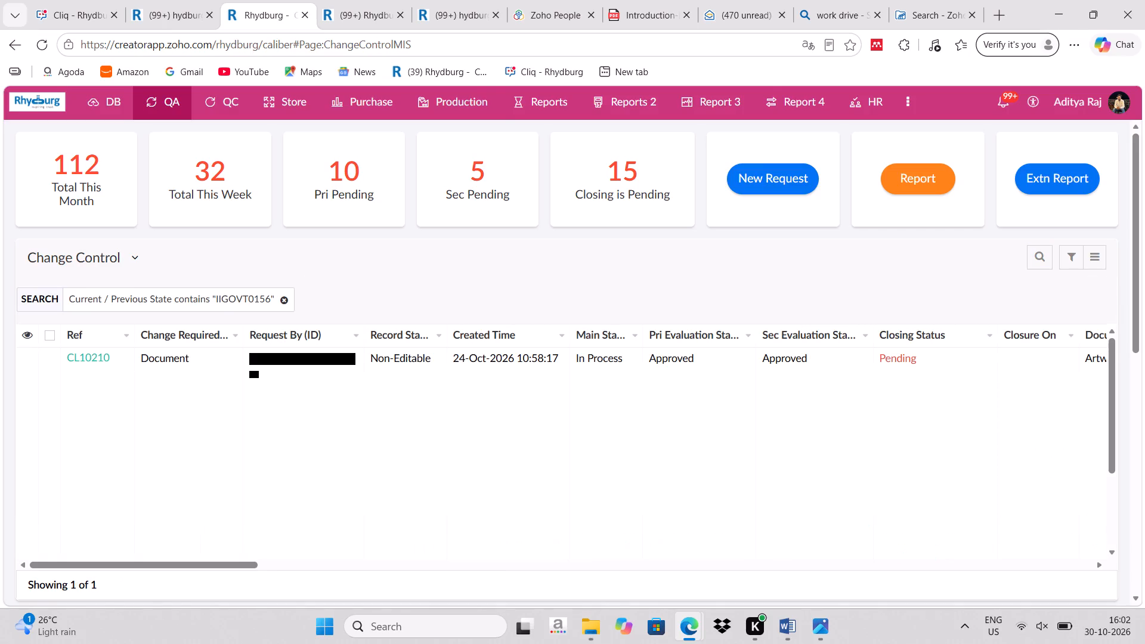
Open the details of change control CL10210 and copy its entire Current / Previous State text.
scroll(682, 426, "left", 9)
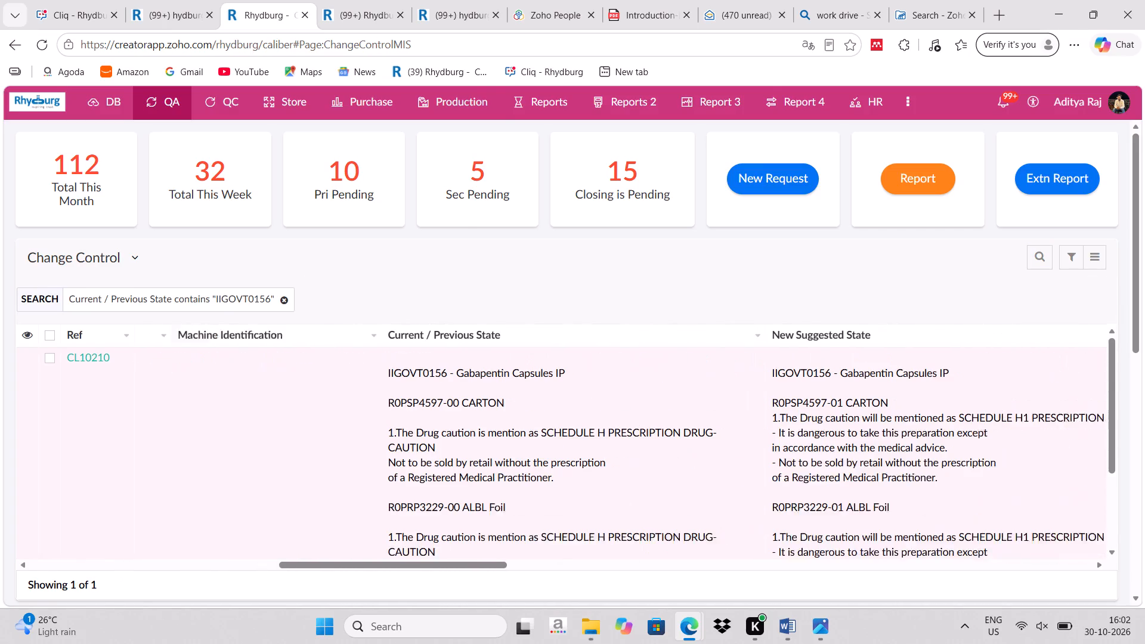
scroll(682, 426, "left", 2)
scroll(682, 426, "down", 1)
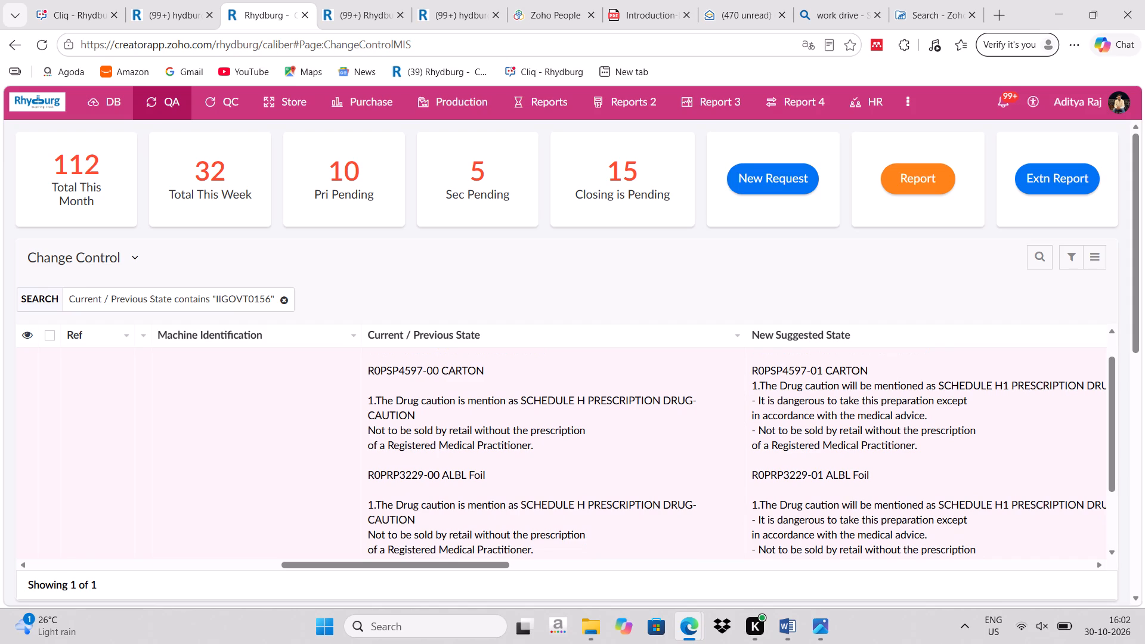
scroll(499, 399, "up", 2)
left_click(461, 408)
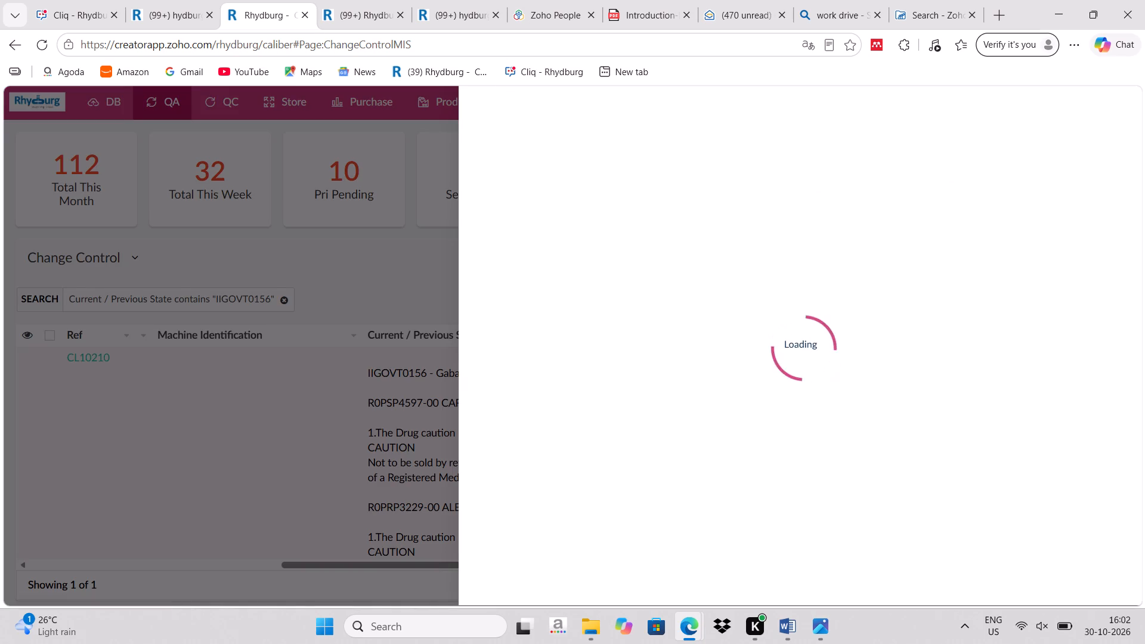
scroll(737, 328, "down", 7)
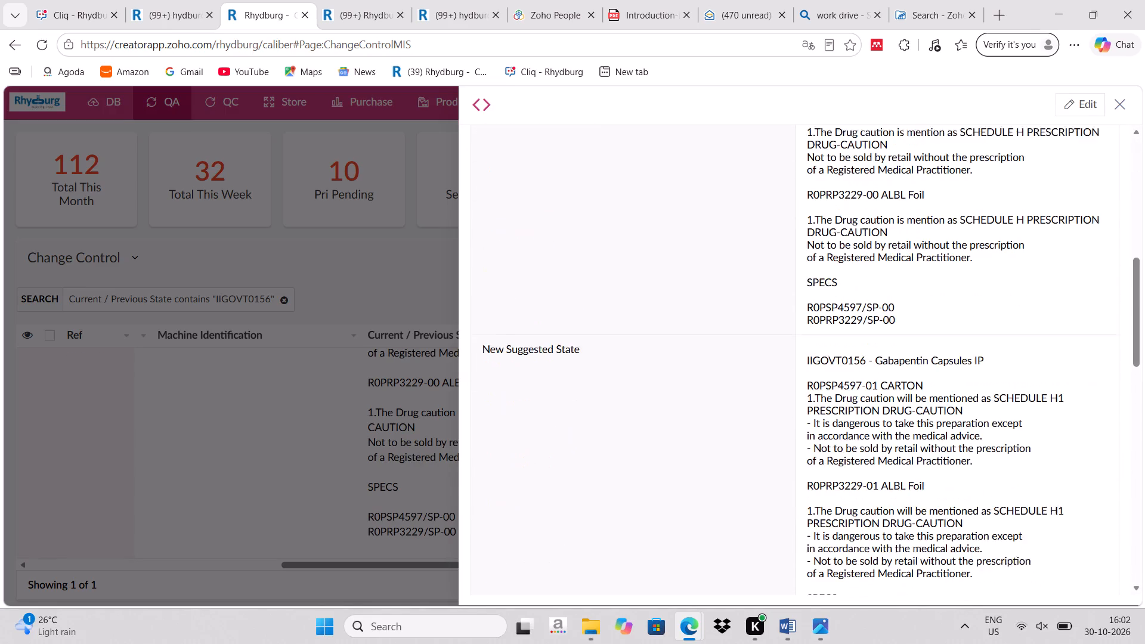
scroll(750, 322, "up", 2)
left_click_drag(807, 209, 837, 231)
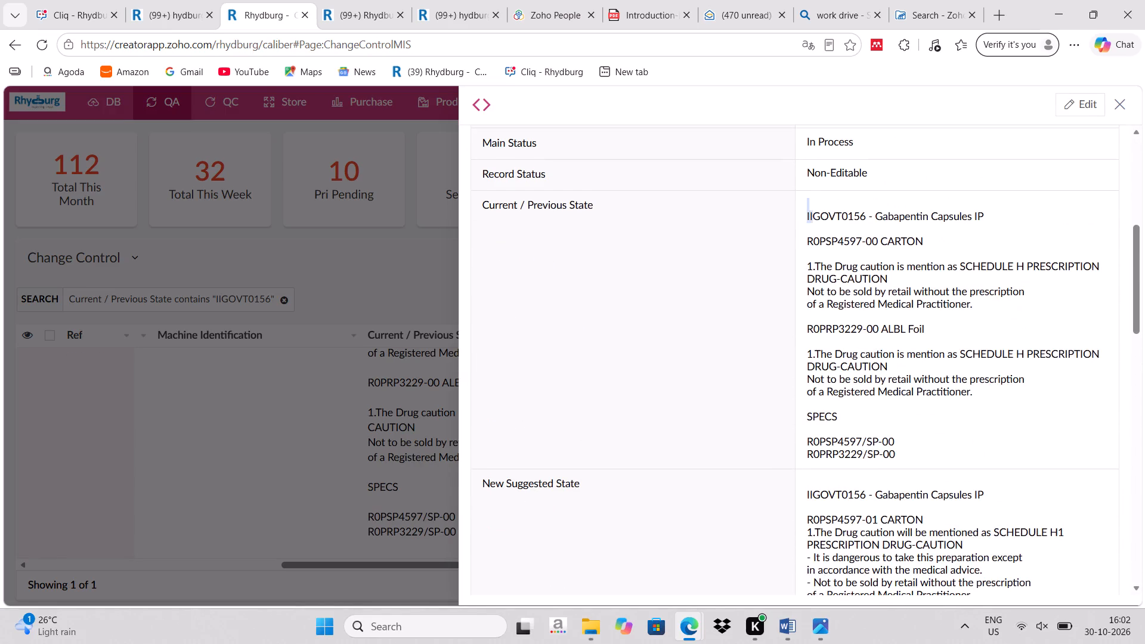
left_click_drag(837, 231, 902, 456)
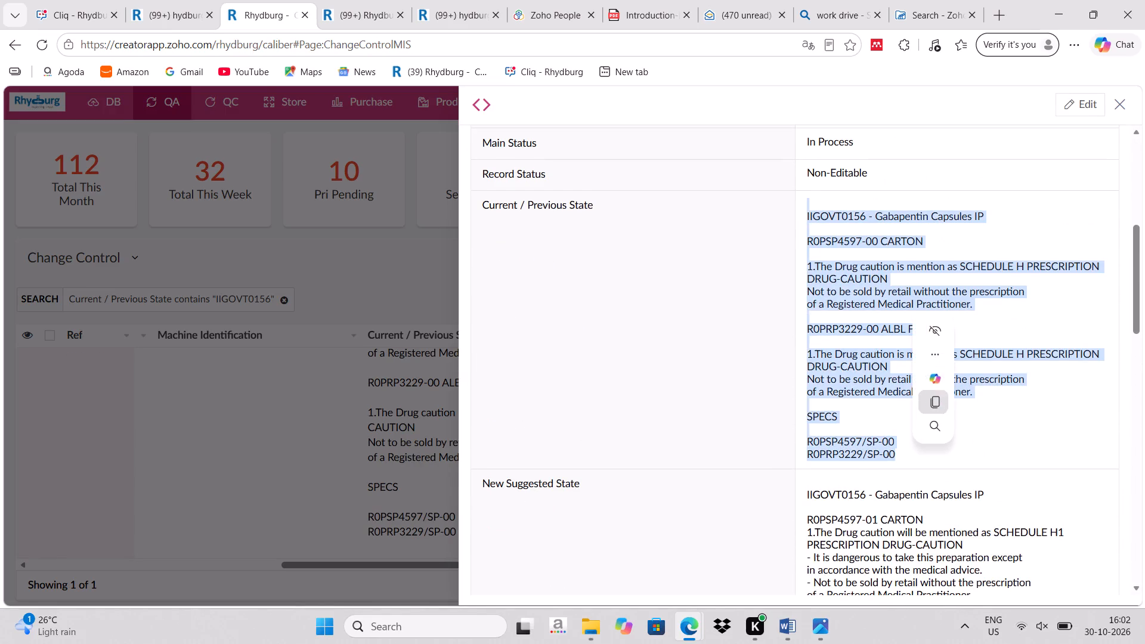
left_click(937, 400)
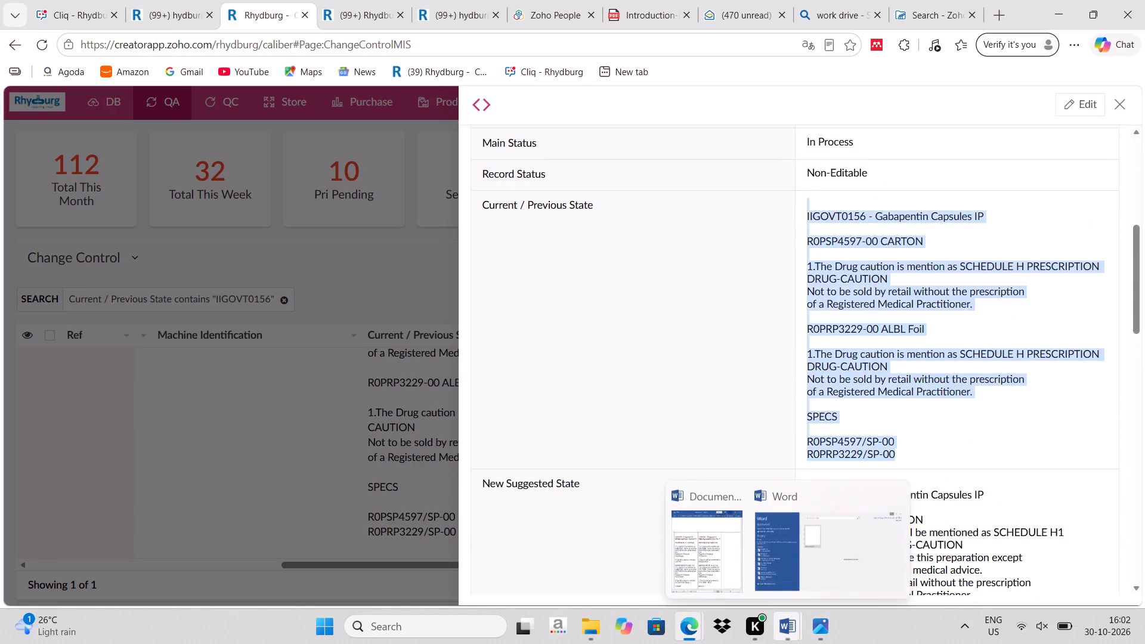
Switch to Document1 in Word and add four blank lines below the spec codes in the table's first column.
left_click(700, 561)
scroll(779, 404, "down", 5)
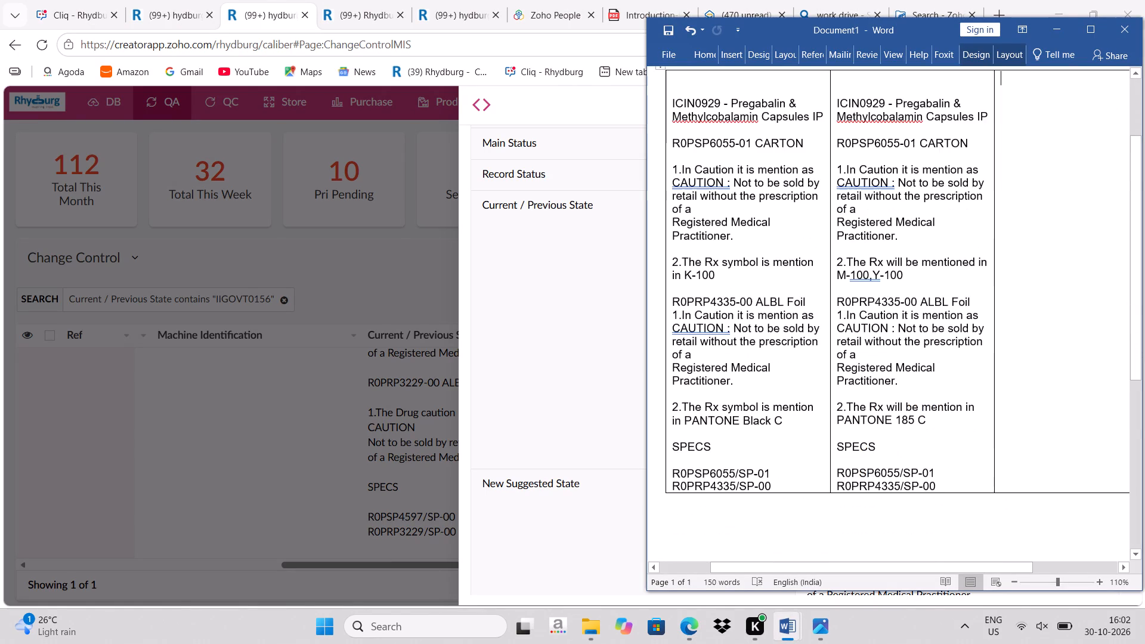
left_click(797, 369)
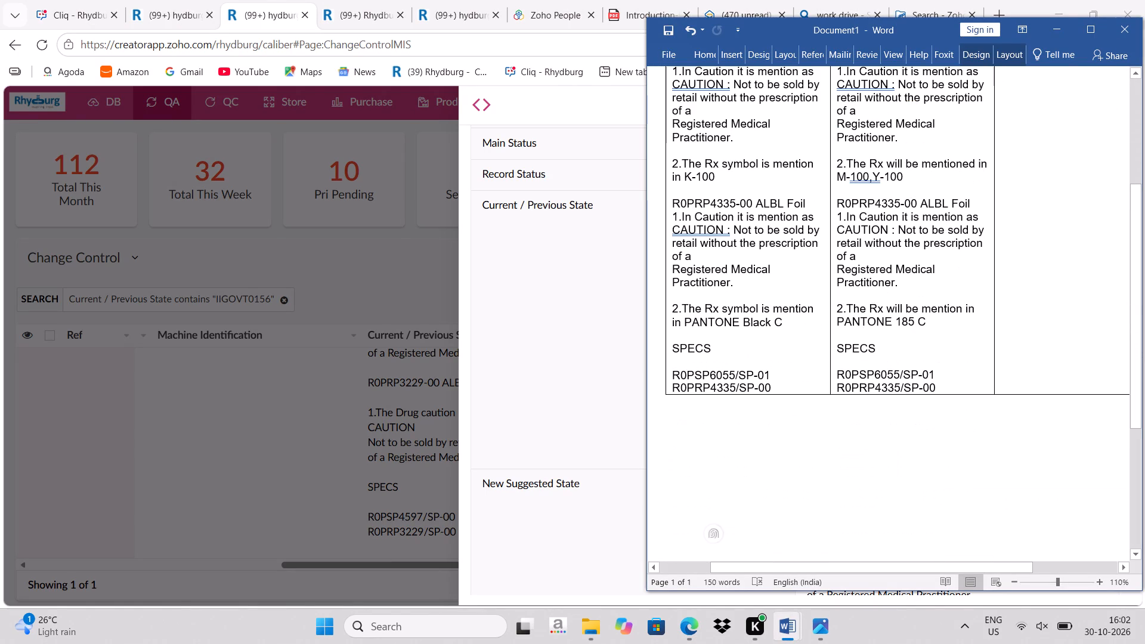
key("Down")
key("Return")
key("Return")
key("Return")
key("Return")
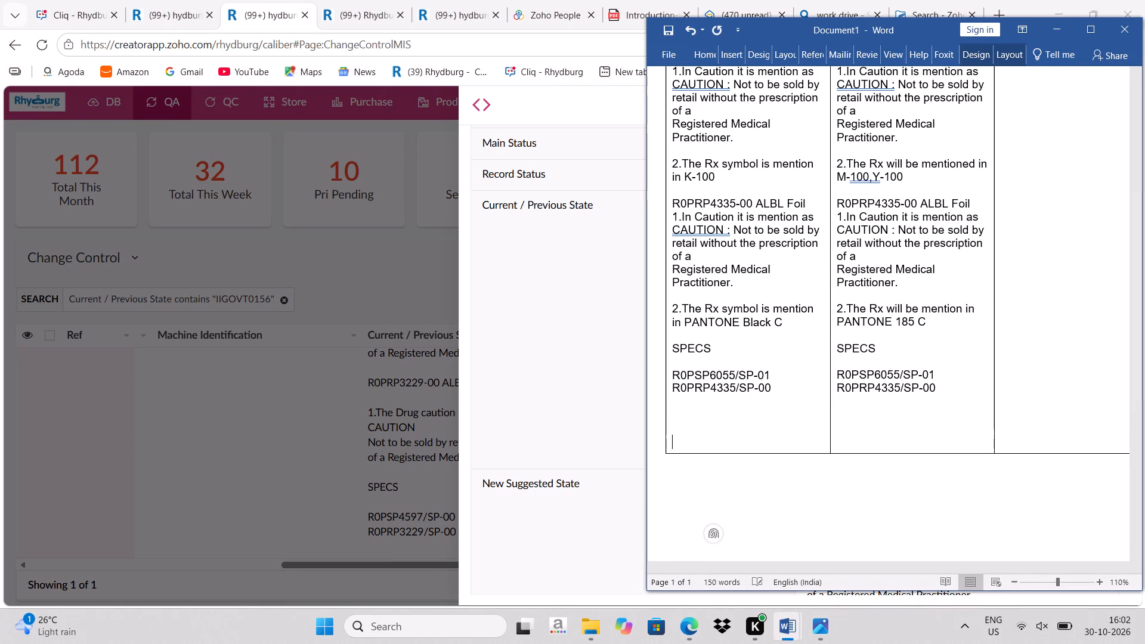
Draw a horizontal table line across all three columns below the R0PRP4335/SP-00 spec codes to create a new bottom row.
left_click(726, 54)
left_click(704, 107)
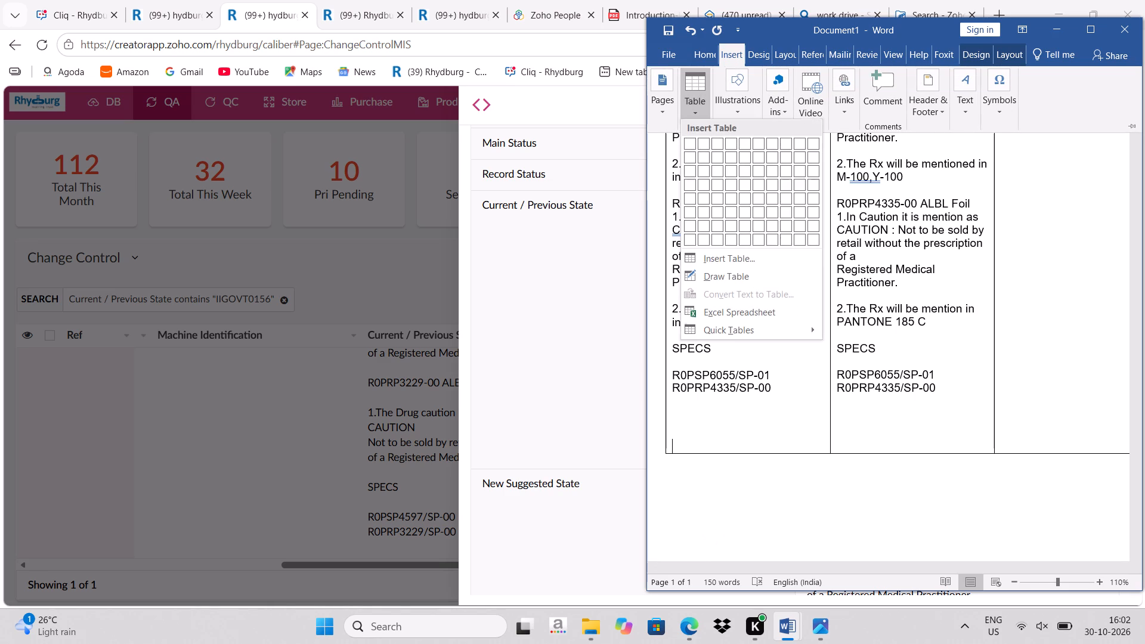
left_click(715, 269)
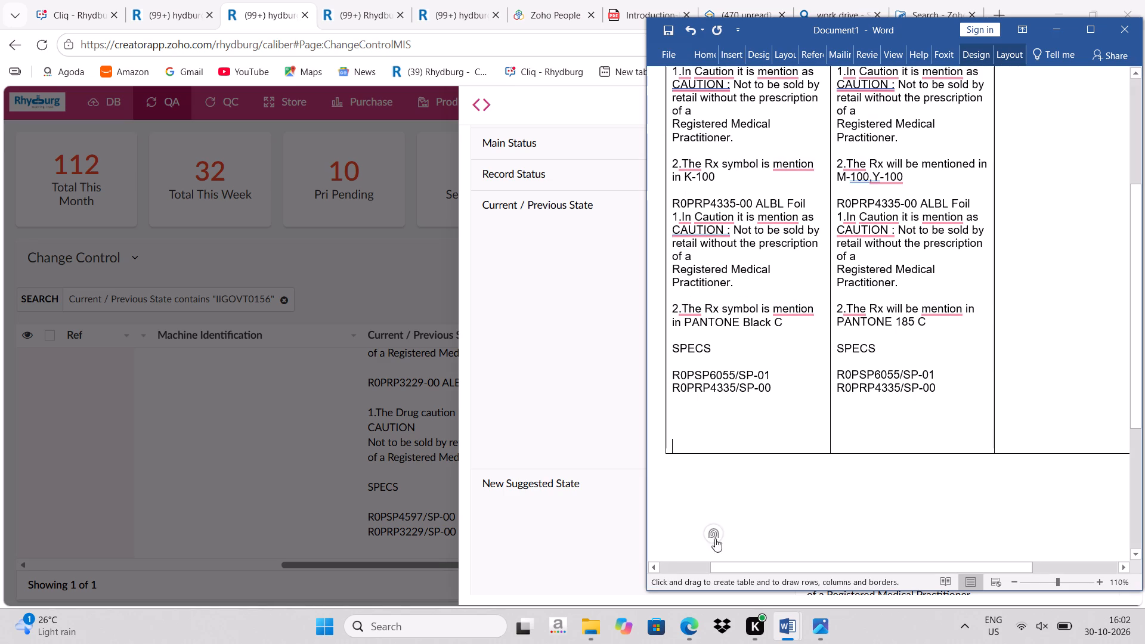
left_click(770, 566)
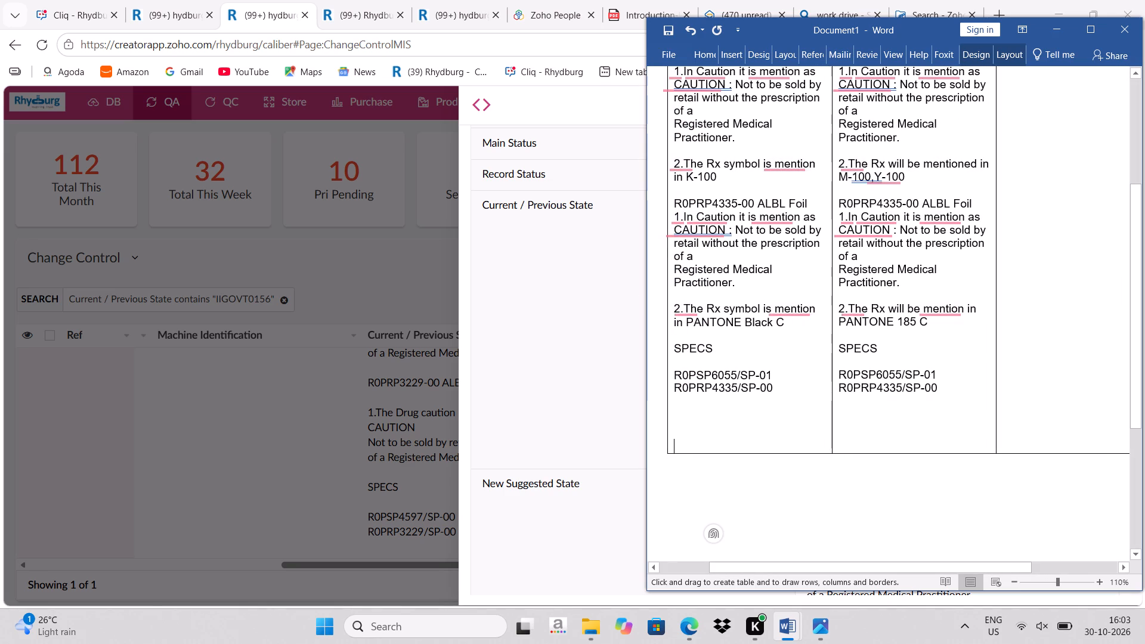
left_click_drag(667, 409, 1011, 413)
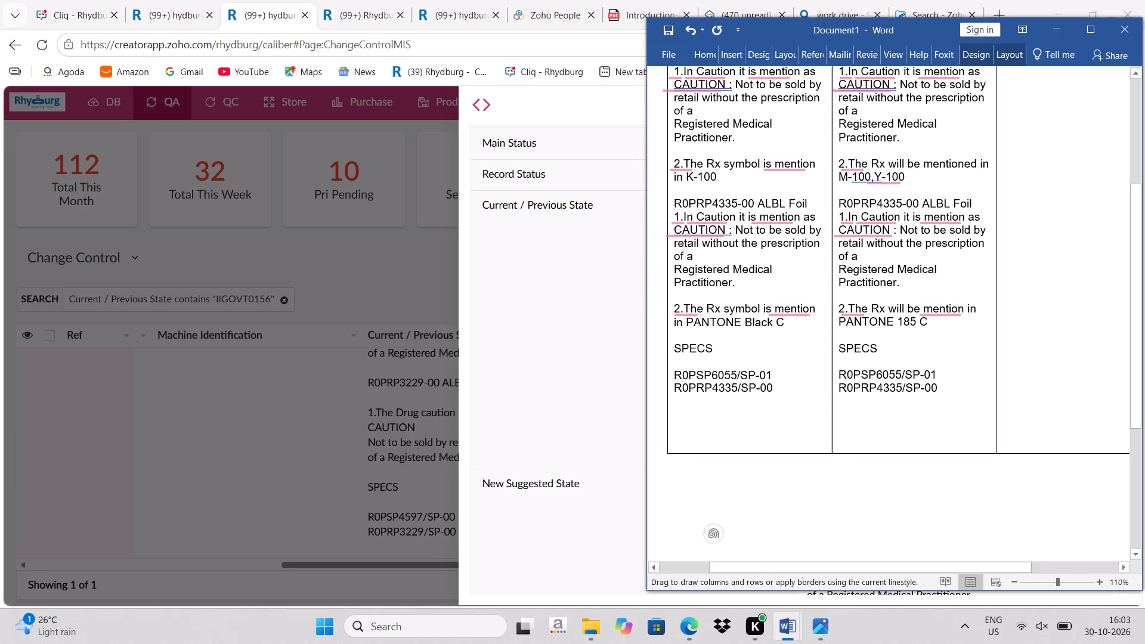
left_click_drag(1011, 413, 1074, 414)
scroll(769, 467, "down", 3)
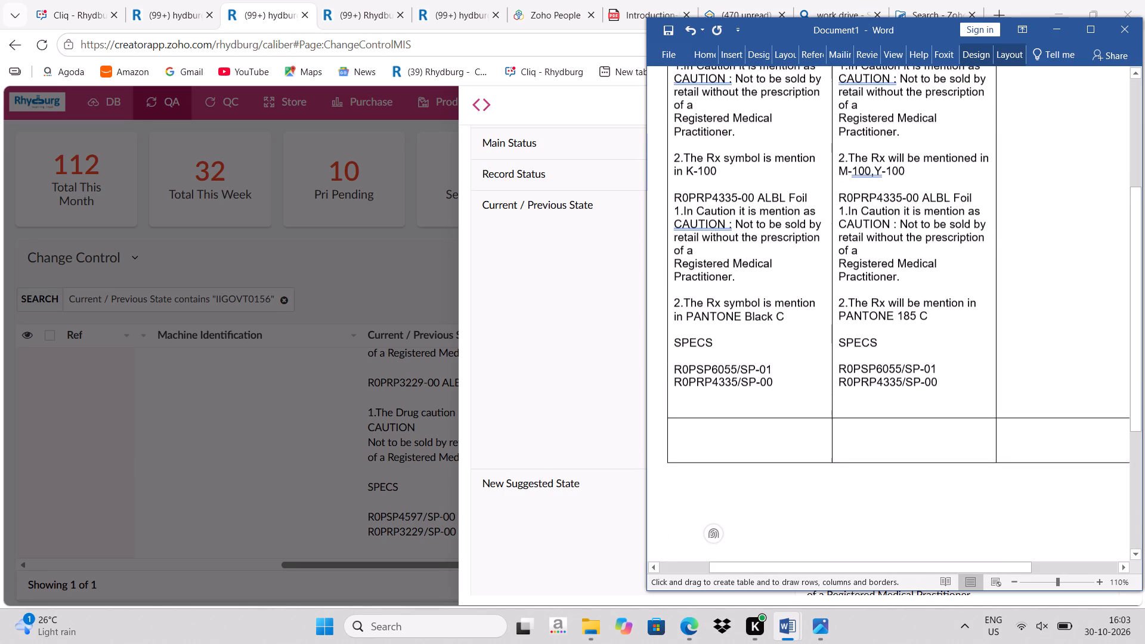
Paste the copied Current / Previous State text for IIGOVT0156 into the first cell of the new table row.
double_click(717, 449)
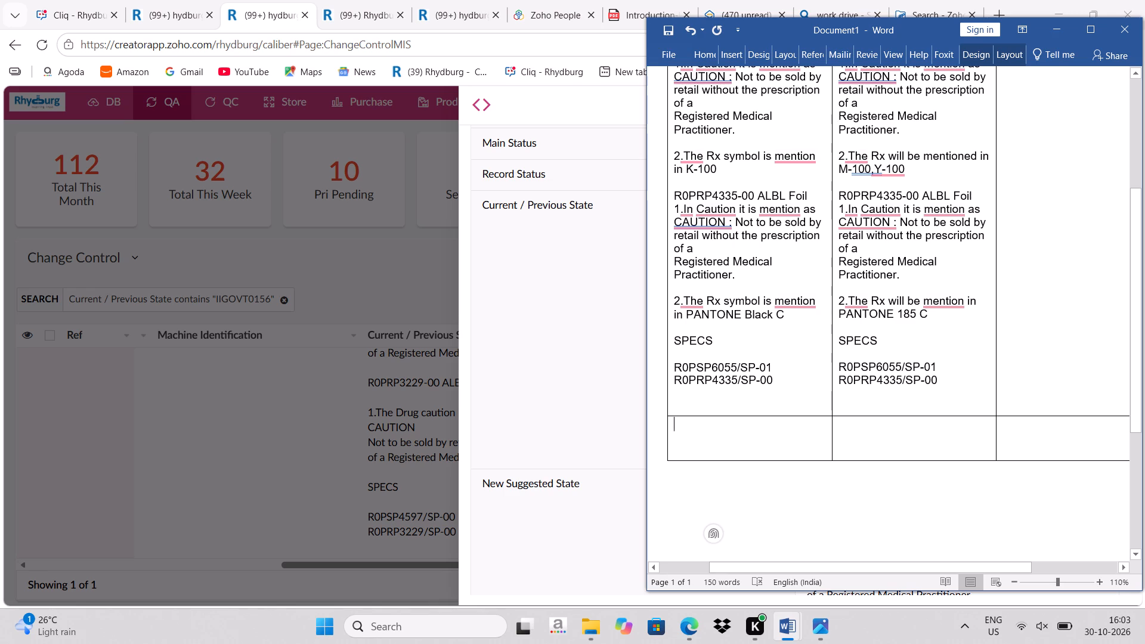
key("ctrl+v")
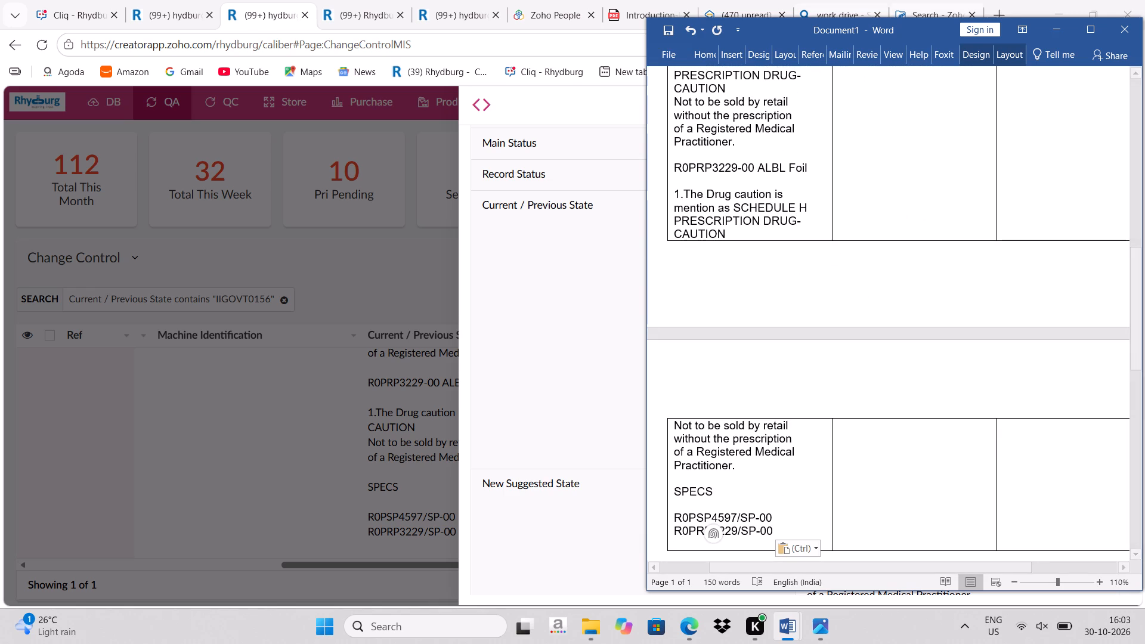
Move the Word window clear of the change control details and copy the record's entire New Suggested State text in the browser.
left_click_drag(940, 32, 381, 45)
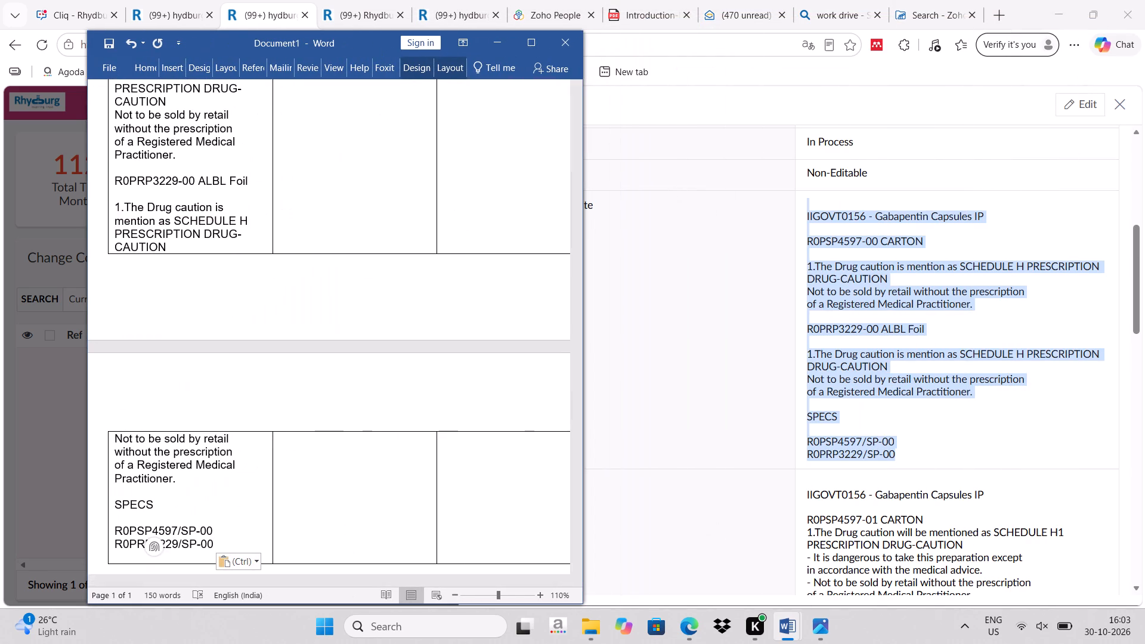
scroll(831, 476, "down", 4)
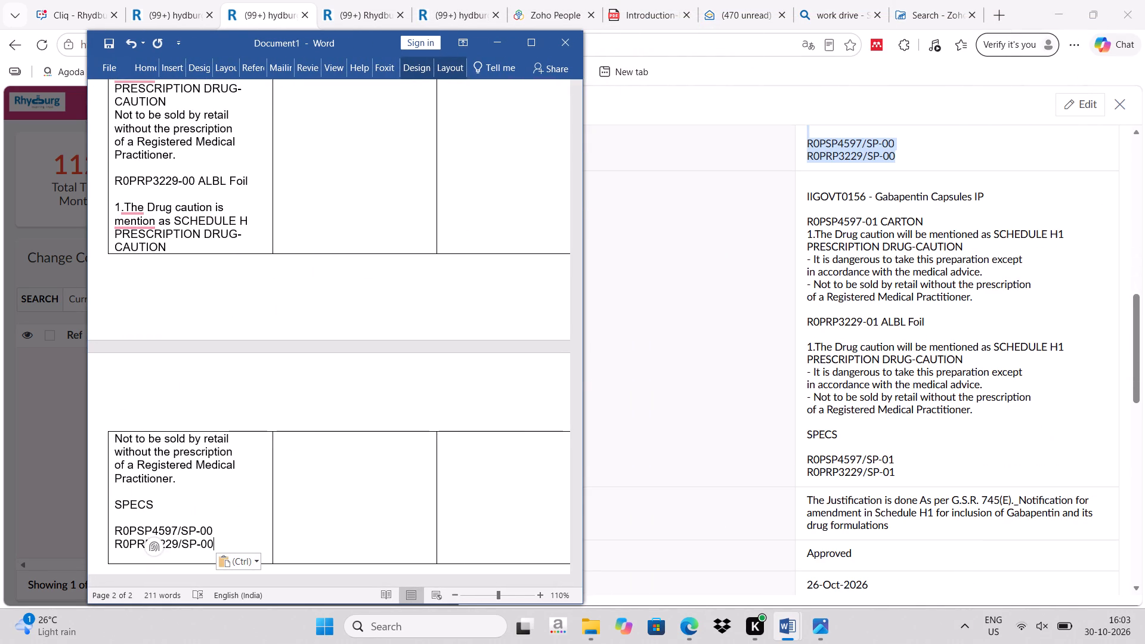
left_click(802, 193)
left_click_drag(804, 193, 870, 480)
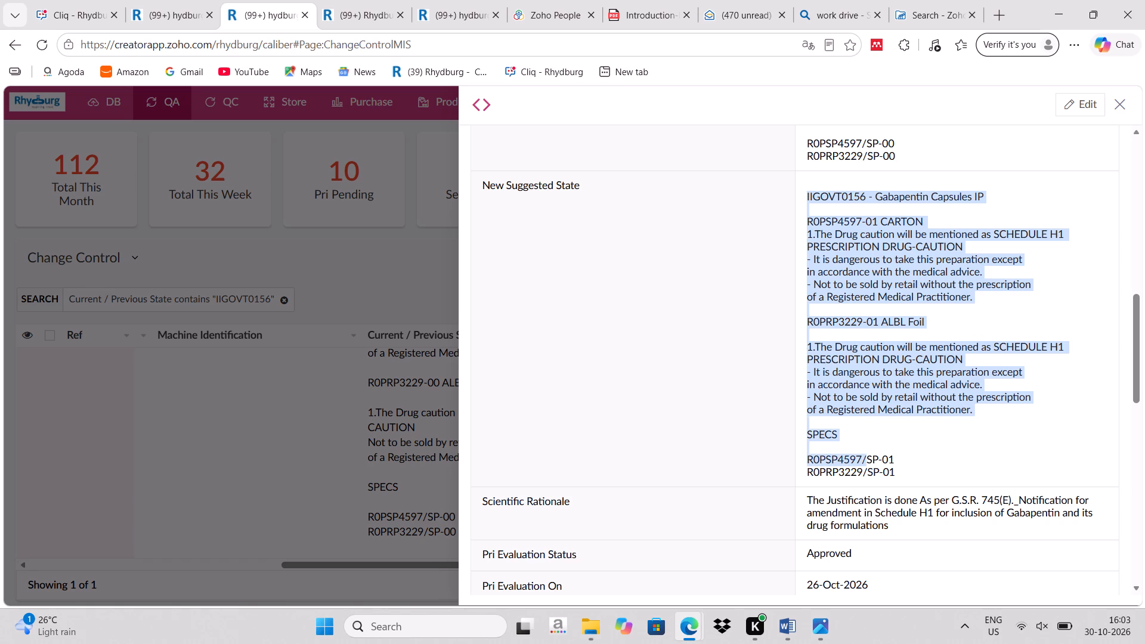
left_click_drag(870, 480, 898, 472)
left_click(936, 419)
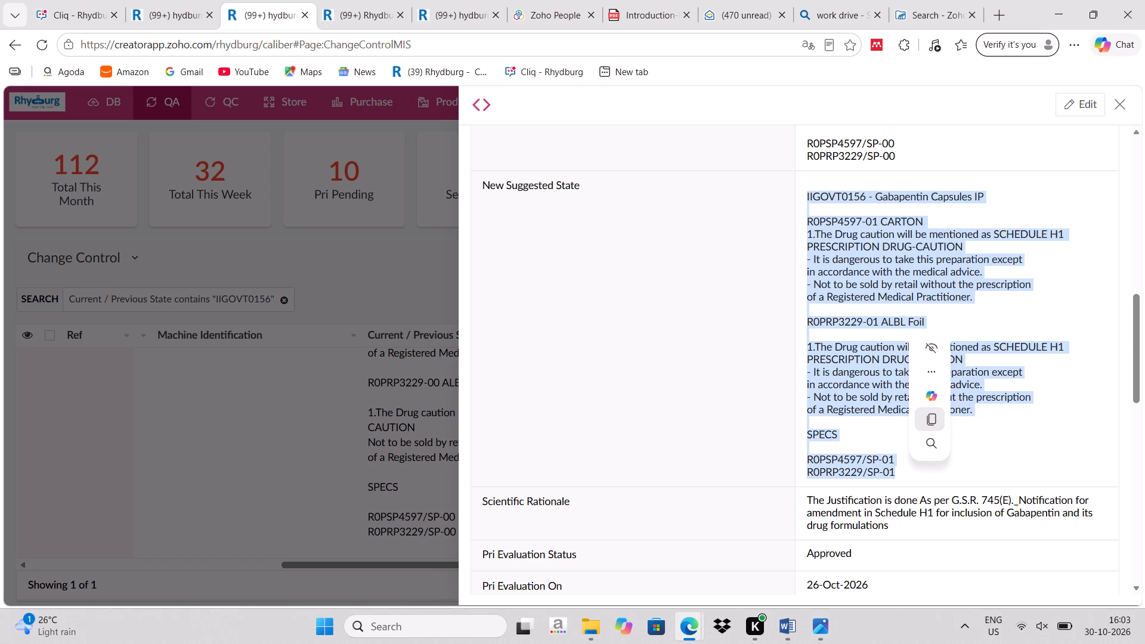
Return to Document1 in Word and paste the New Suggested State text into the second column beside the IIGOVT0156 current state.
left_click(726, 589)
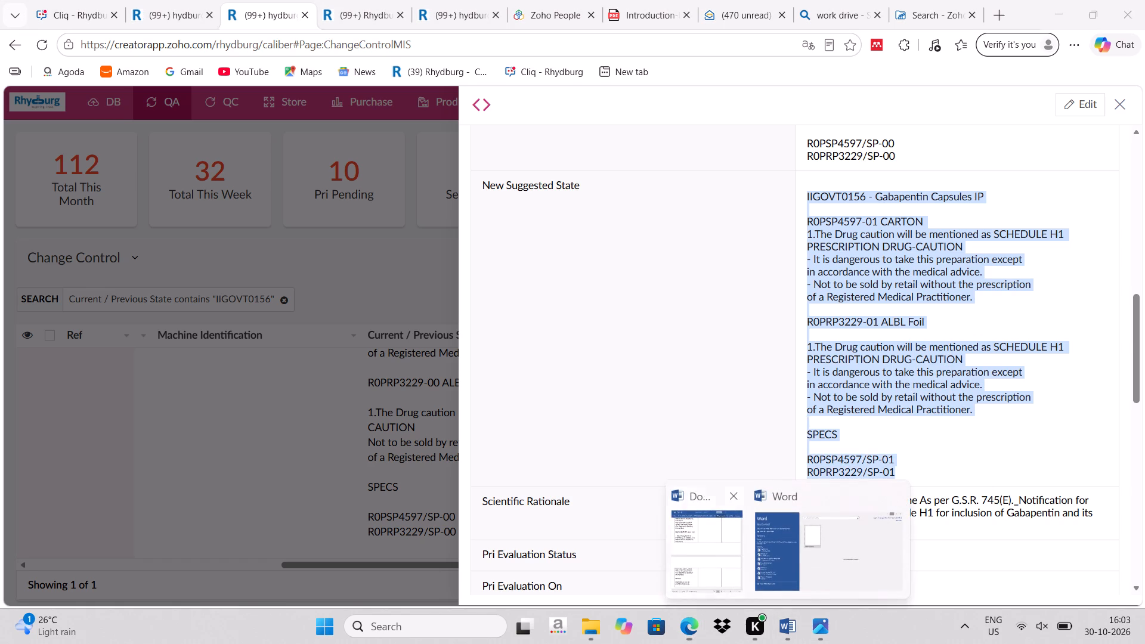
scroll(432, 346, "up", 3)
scroll(392, 253, "up", 1)
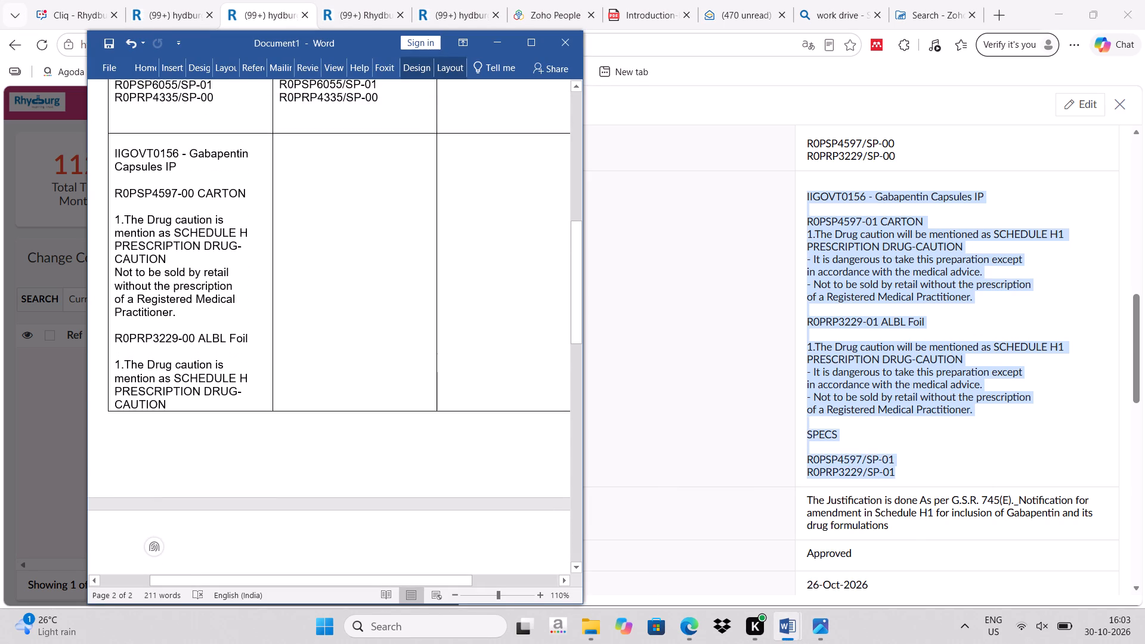
left_click(312, 159)
key("ctrl+v")
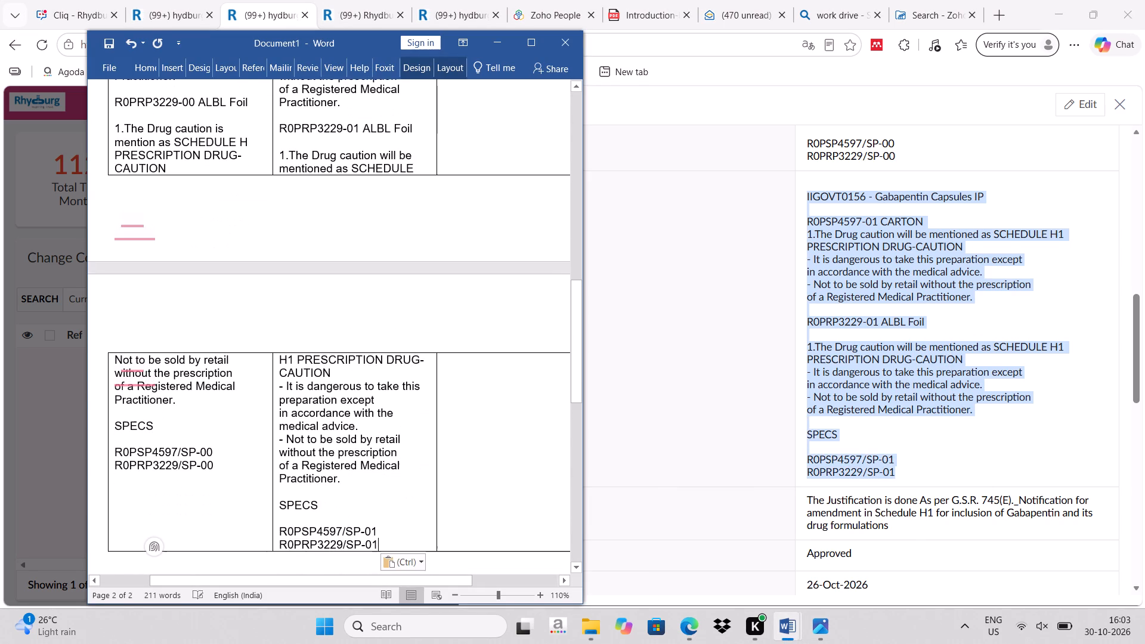
scroll(312, 159, "up", 6)
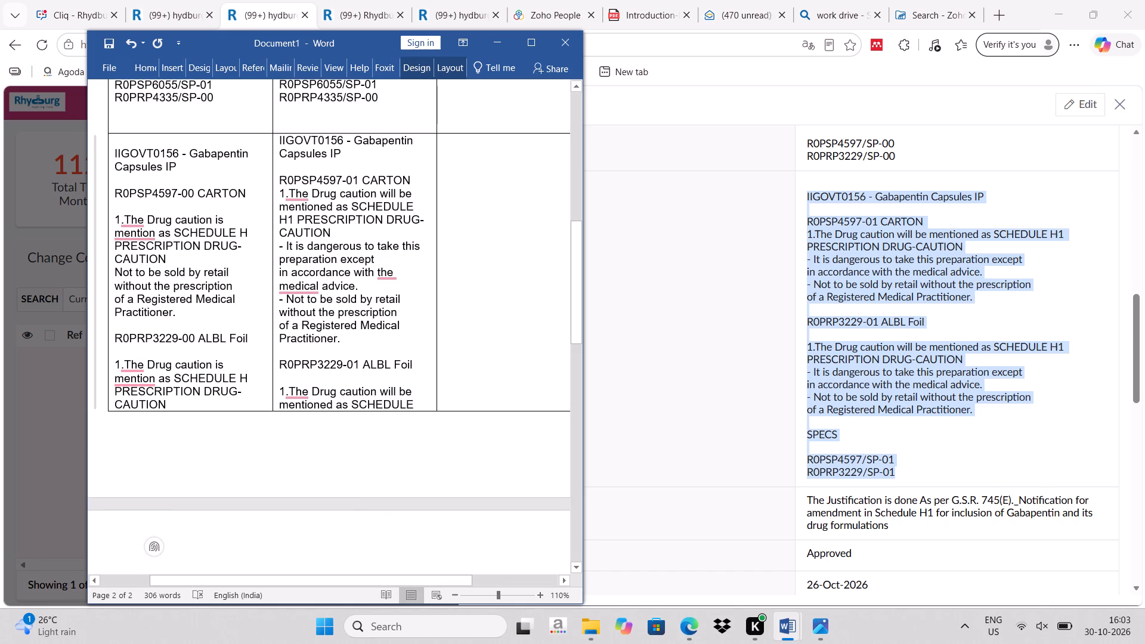
Reduce the maximized browser window showing the change control record to its smaller size.
left_click(1088, 10)
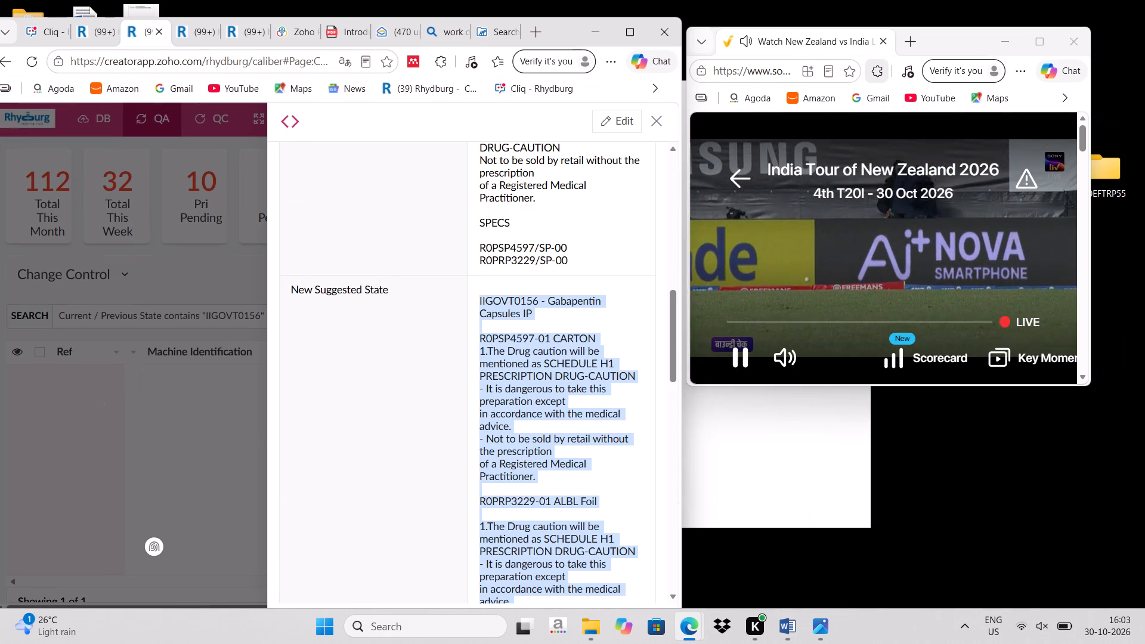
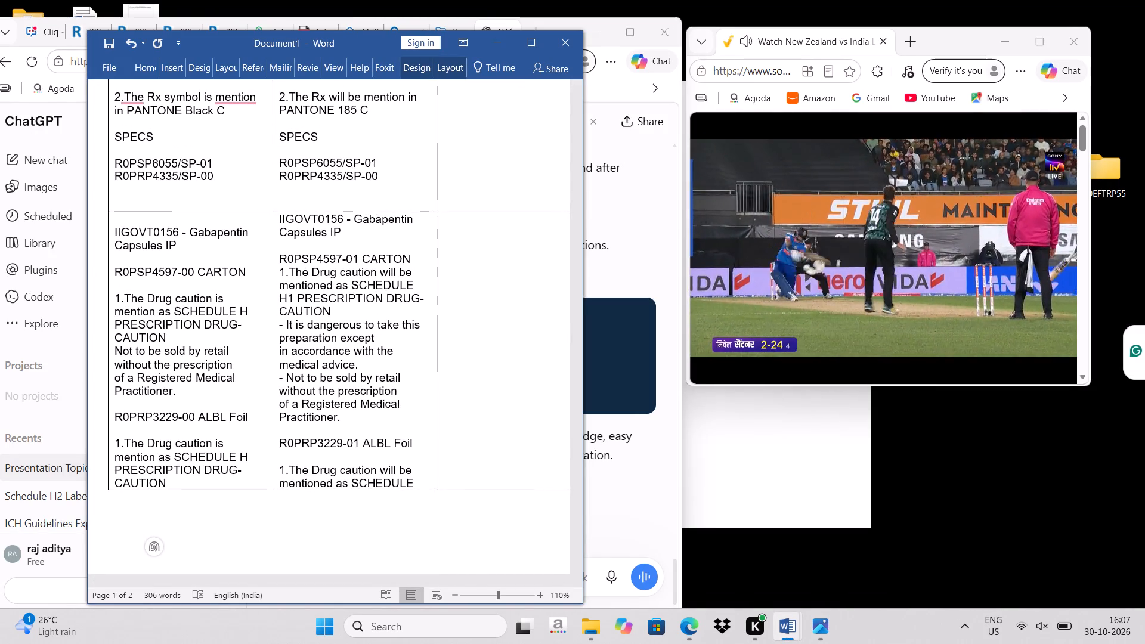
left_click(202, 389)
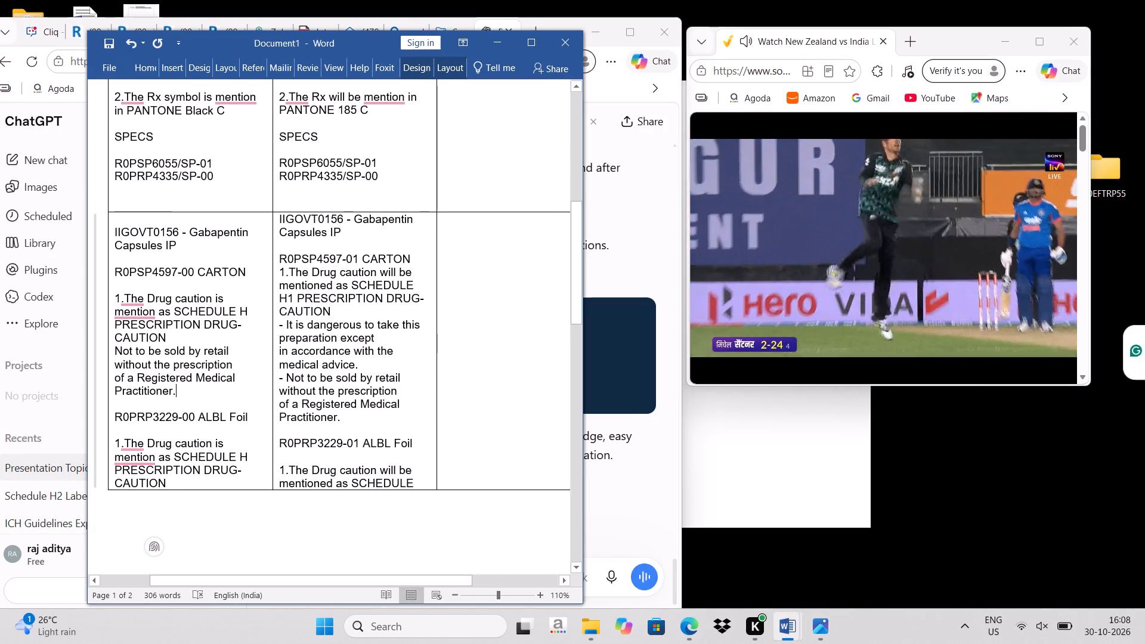
key("Return")
key("Return")
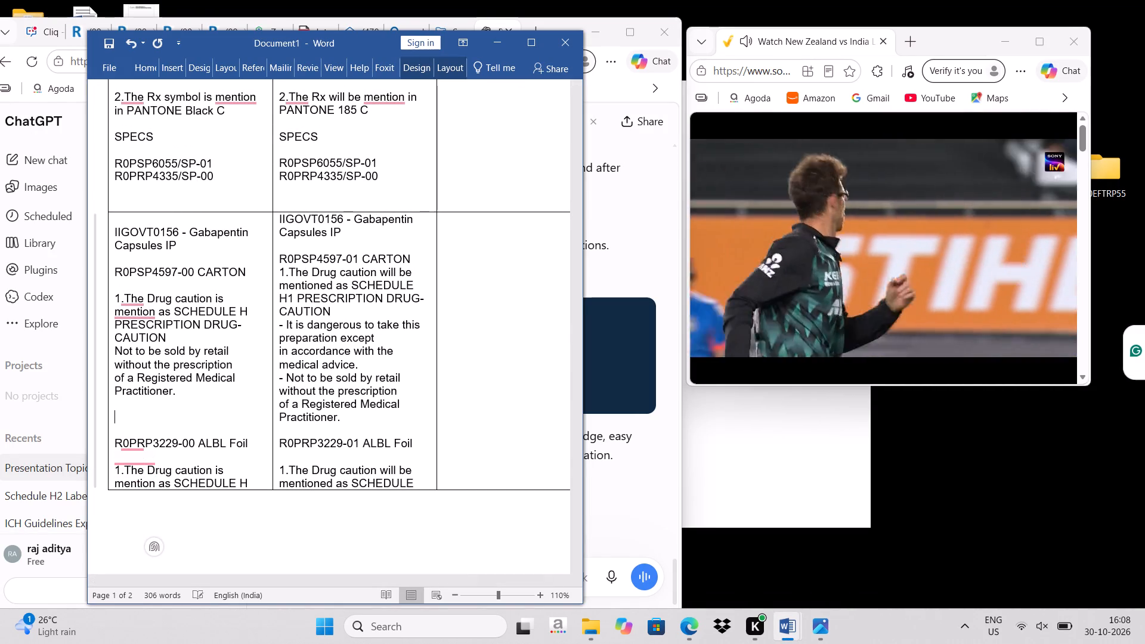
type("2.")
type("RT")
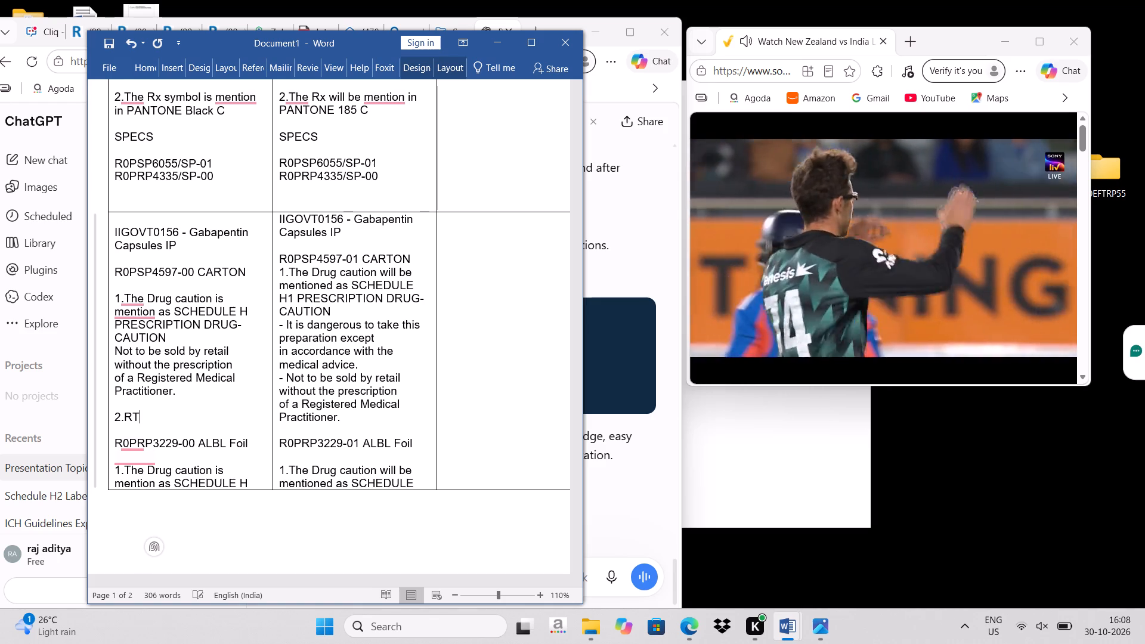
key("BackSpace")
key("BackSpace")
type("The Rzx")
key("BackSpace")
key("BackSpace")
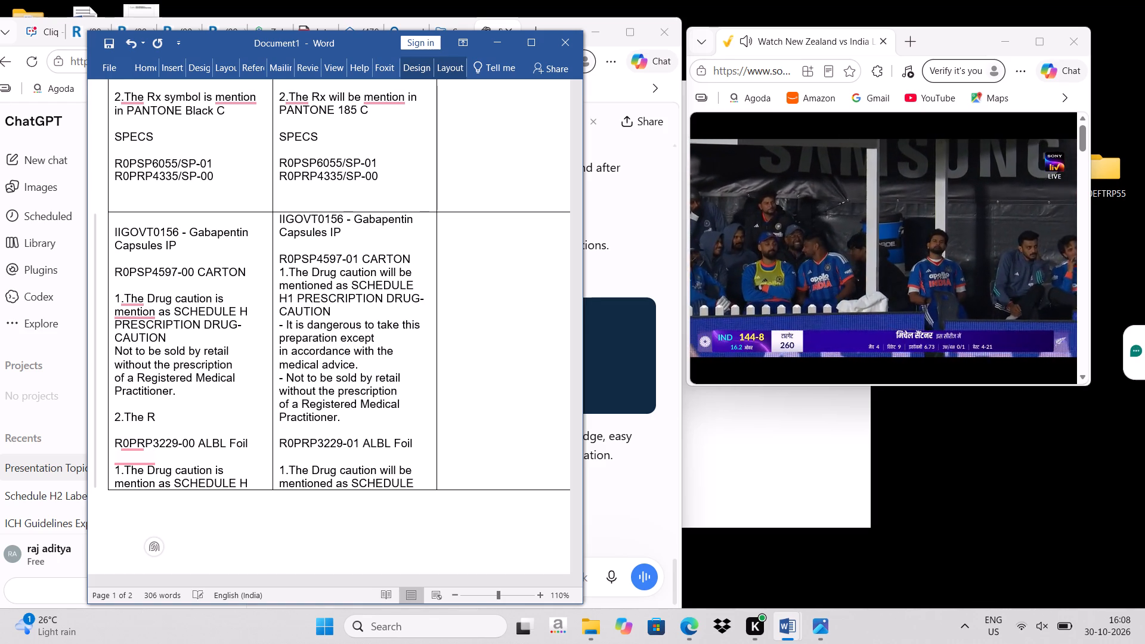
type("x is mention in")
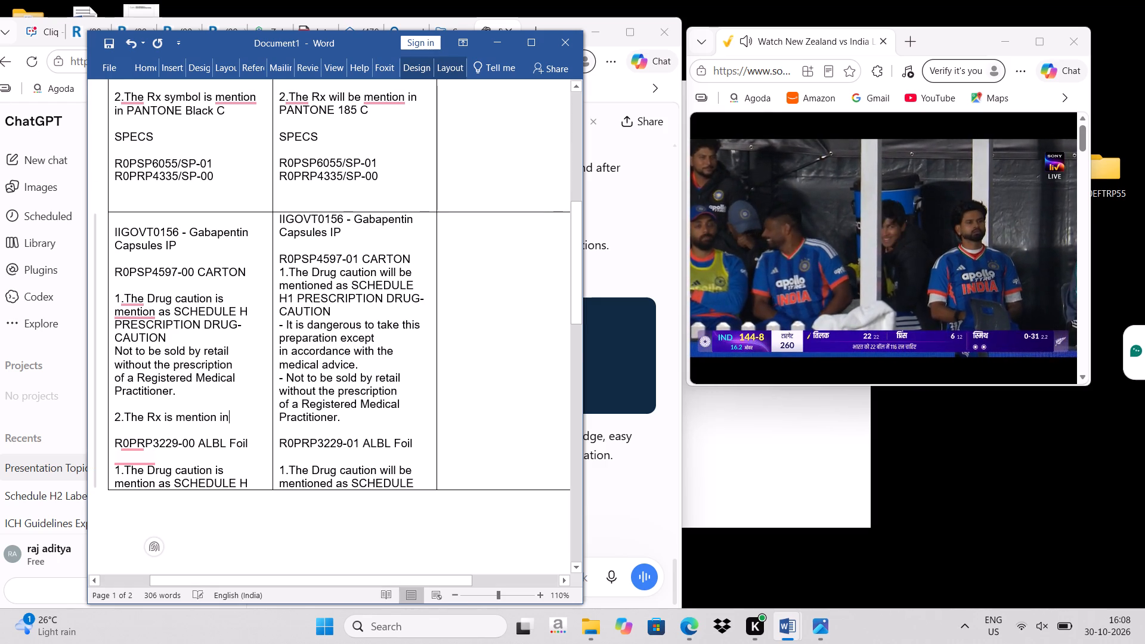
Copy the product code IIGOVT0156 from the start of its current state cell in the table.
left_click_drag(115, 231, 167, 235)
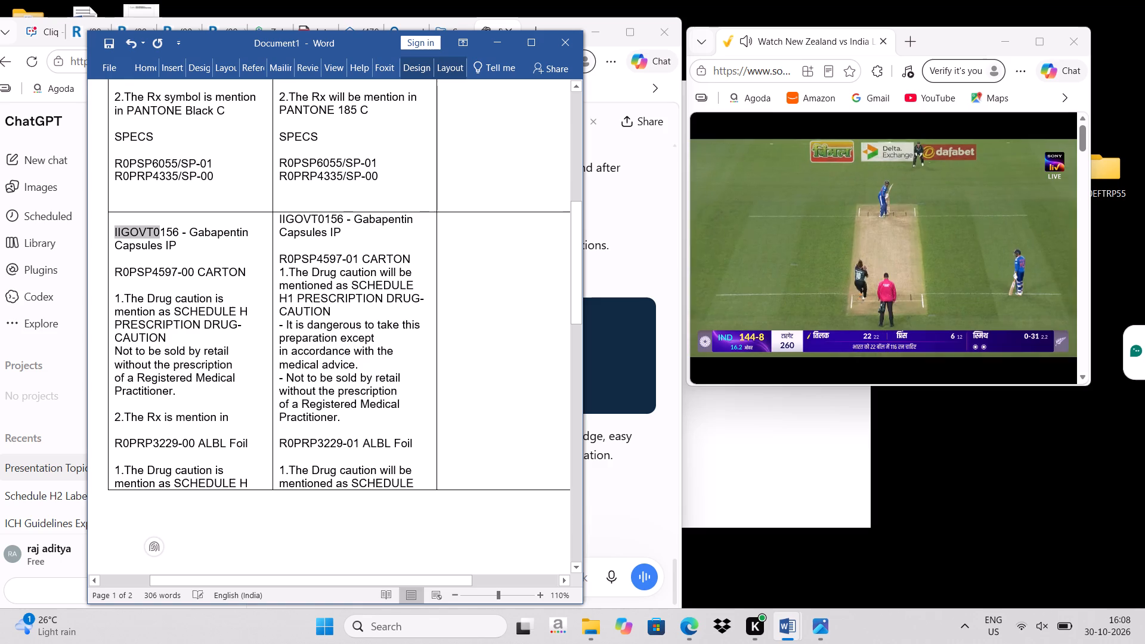
left_click_drag(167, 235, 178, 235)
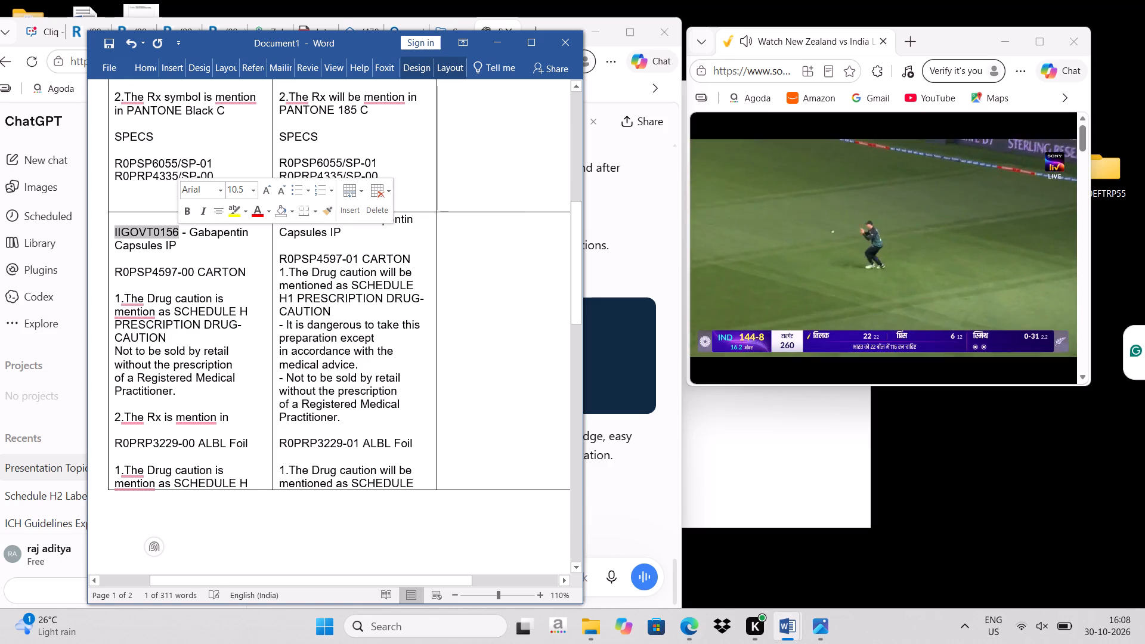
right_click(134, 231)
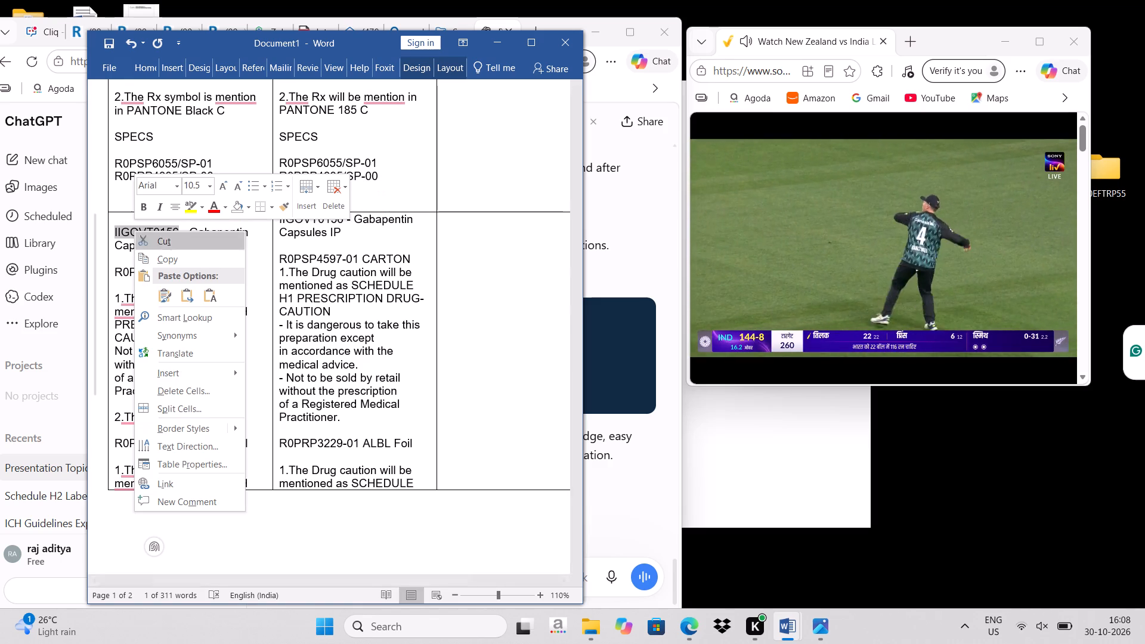
left_click(181, 263)
Switch to the Artwork Review Report in the browser and replace its product search with the copied code IIGOVT0156.
left_click(493, 44)
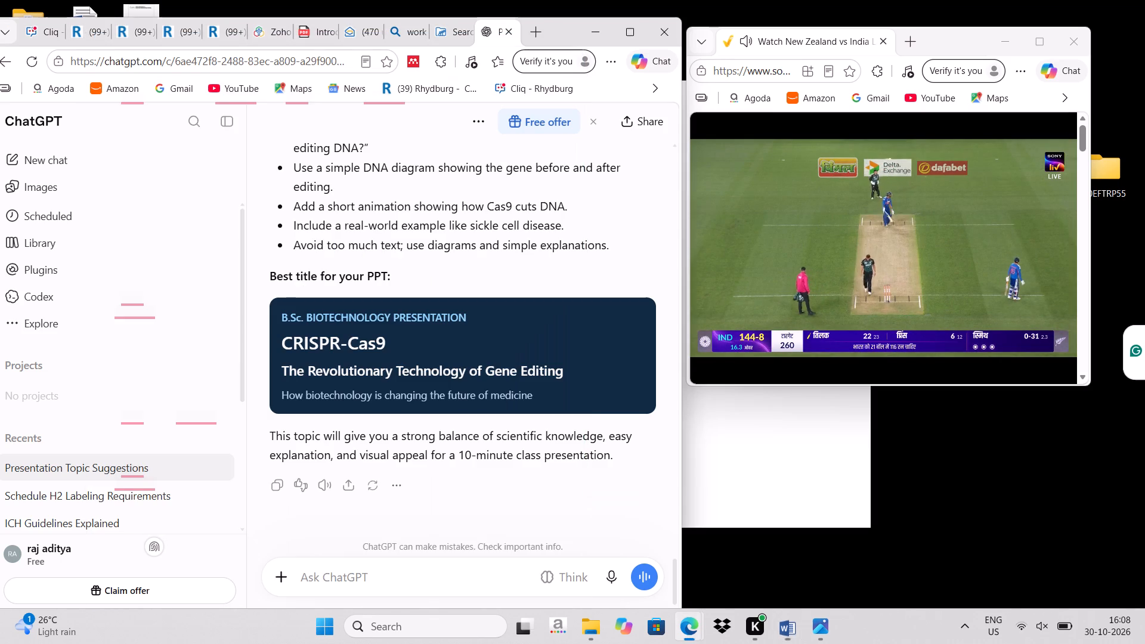
left_click(187, 34)
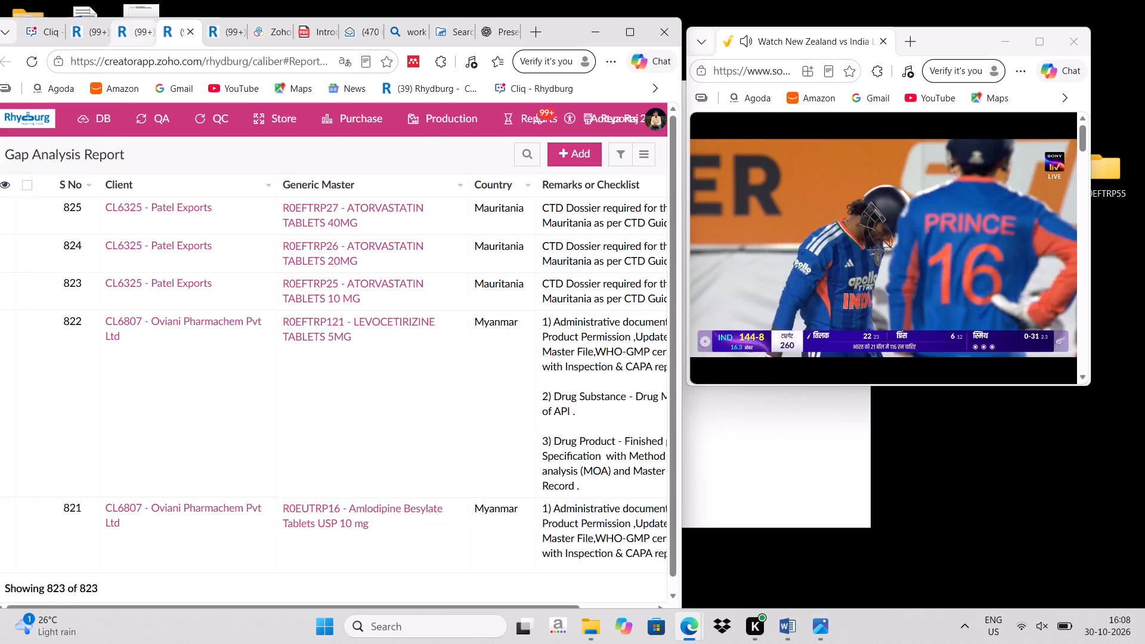
left_click(84, 36)
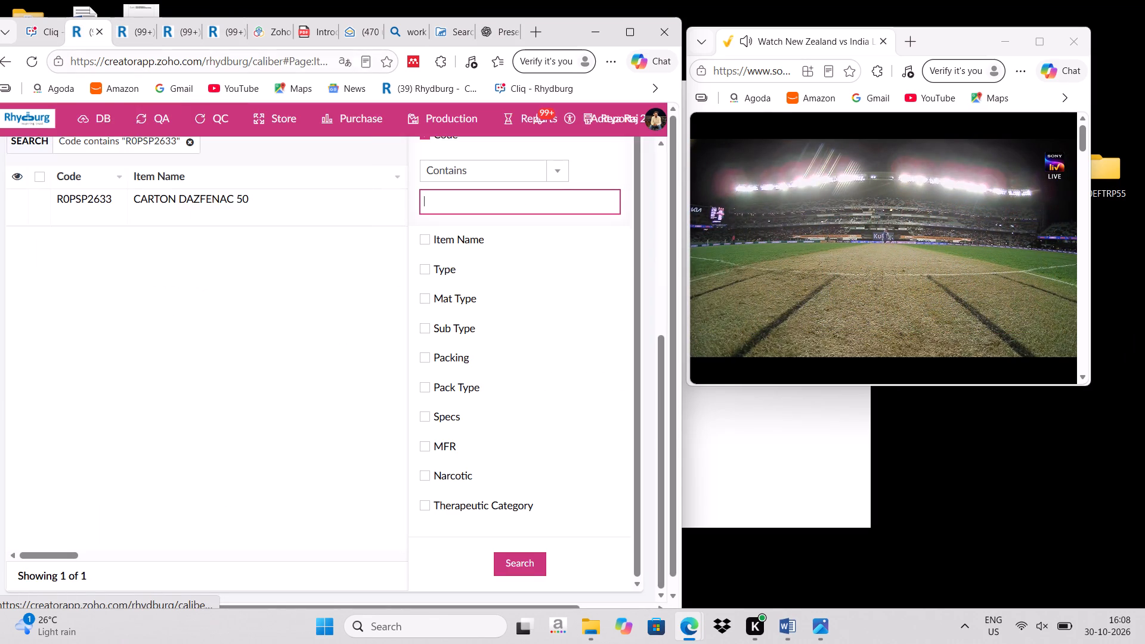
left_click(137, 32)
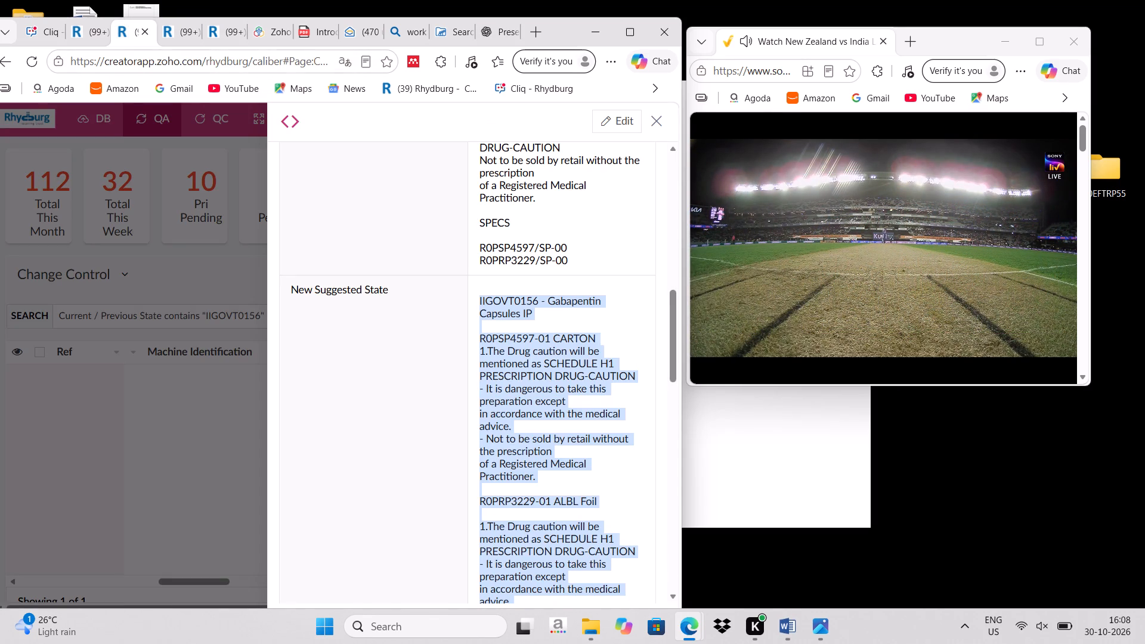
left_click(182, 42)
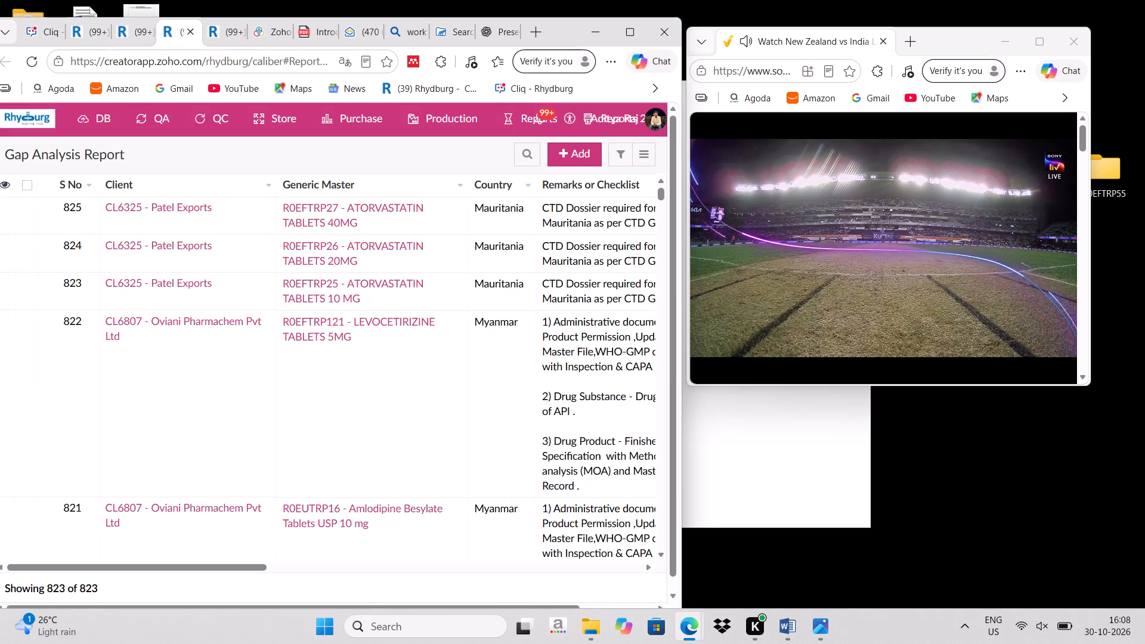
left_click(216, 33)
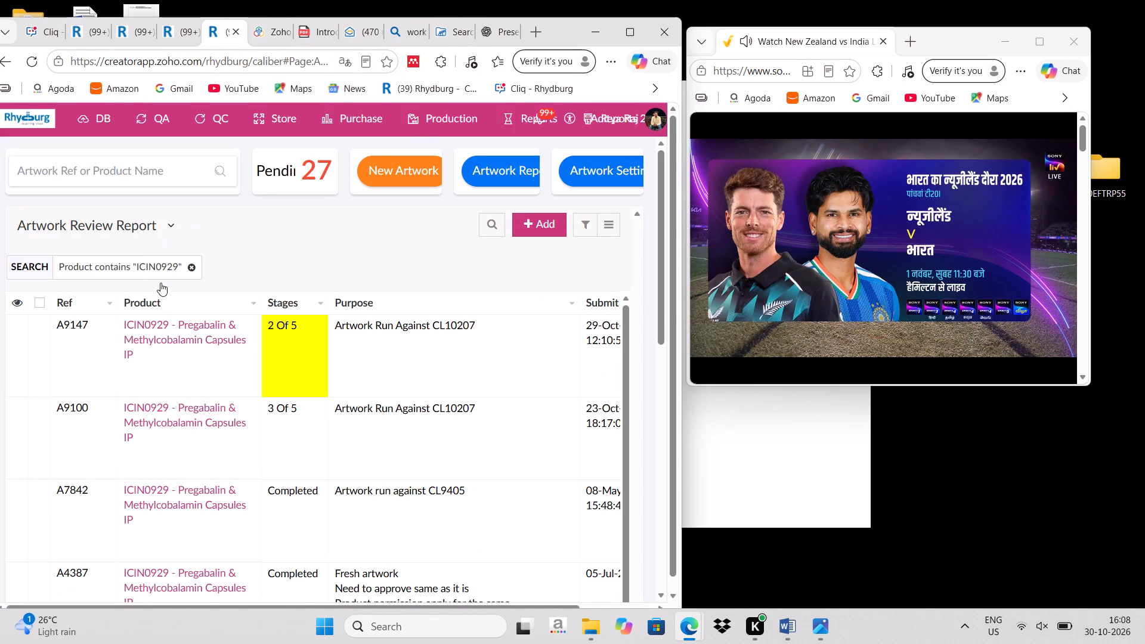
left_click(143, 303)
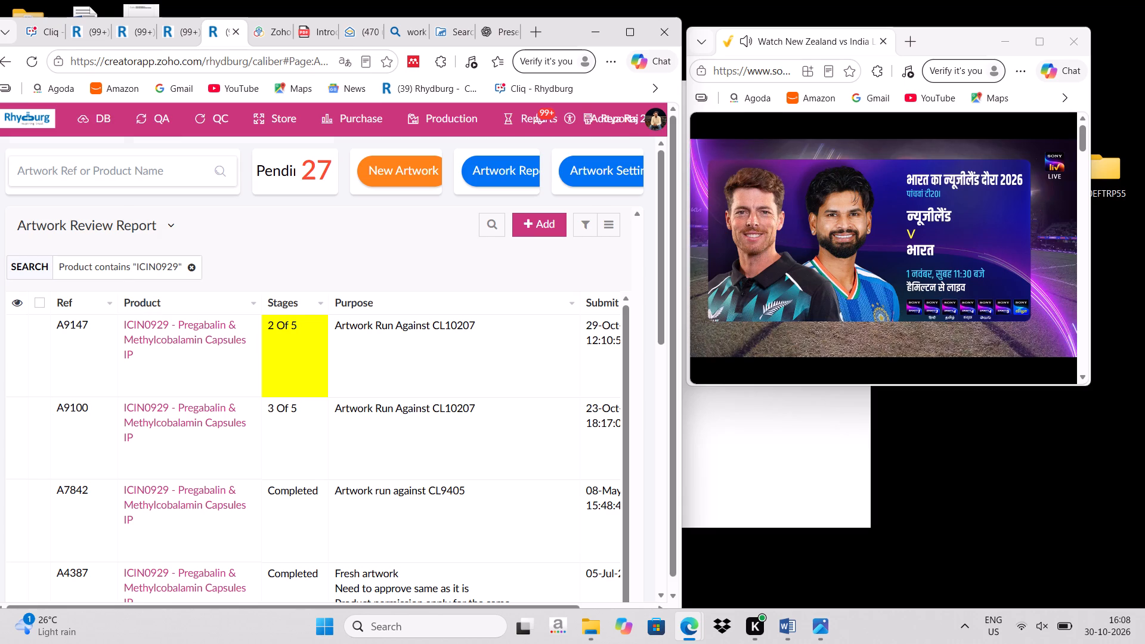
scroll(143, 302, "up", 6)
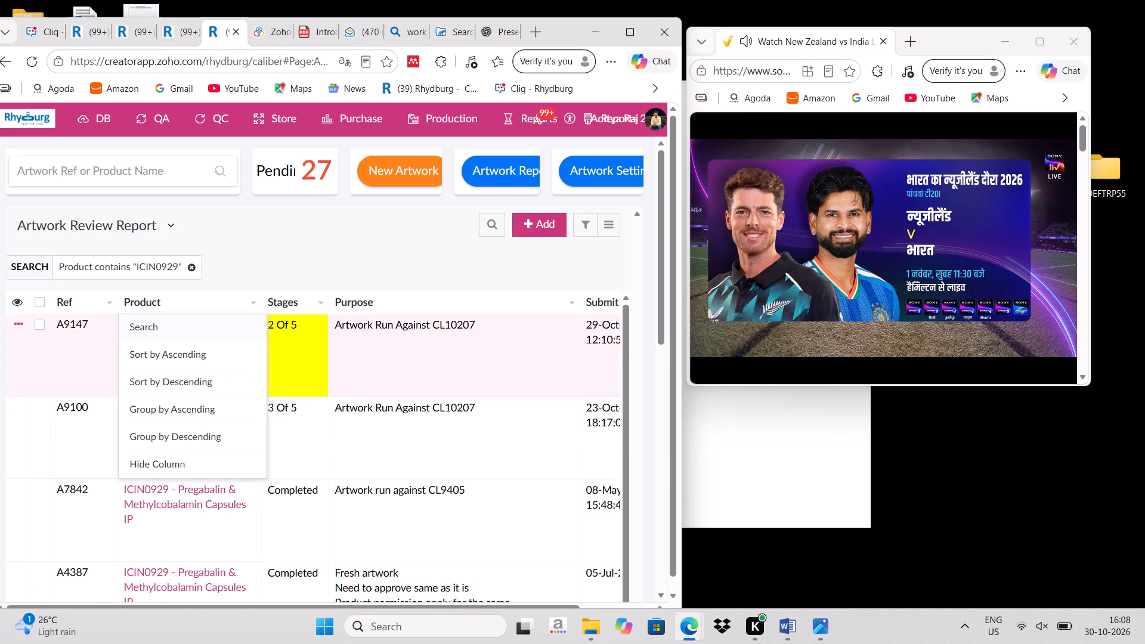
left_click(161, 325)
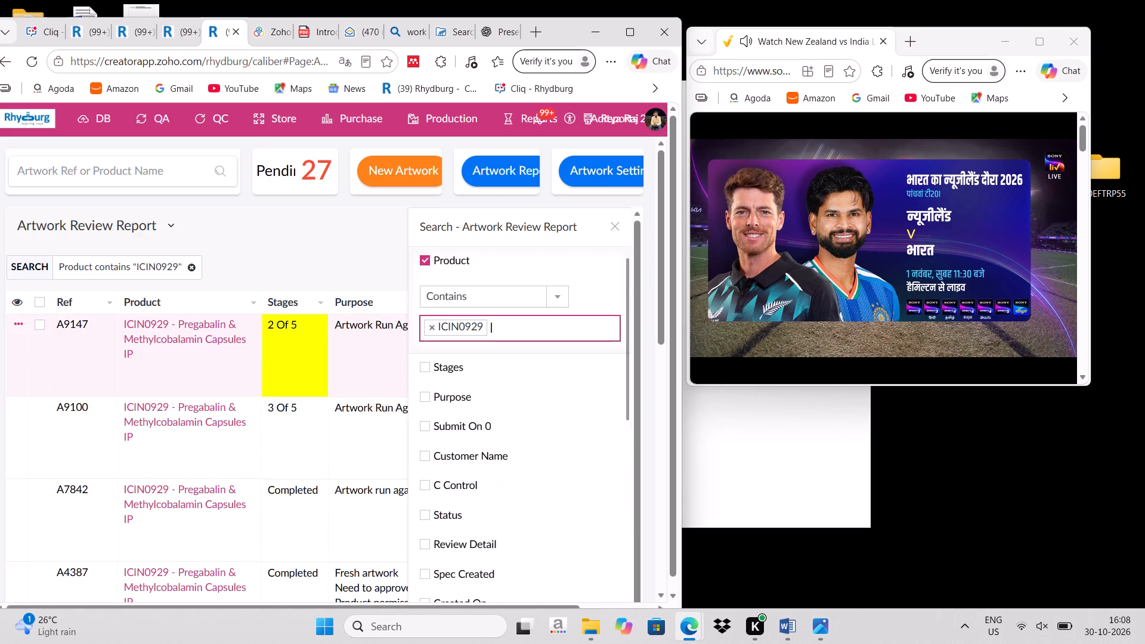
left_click(434, 326)
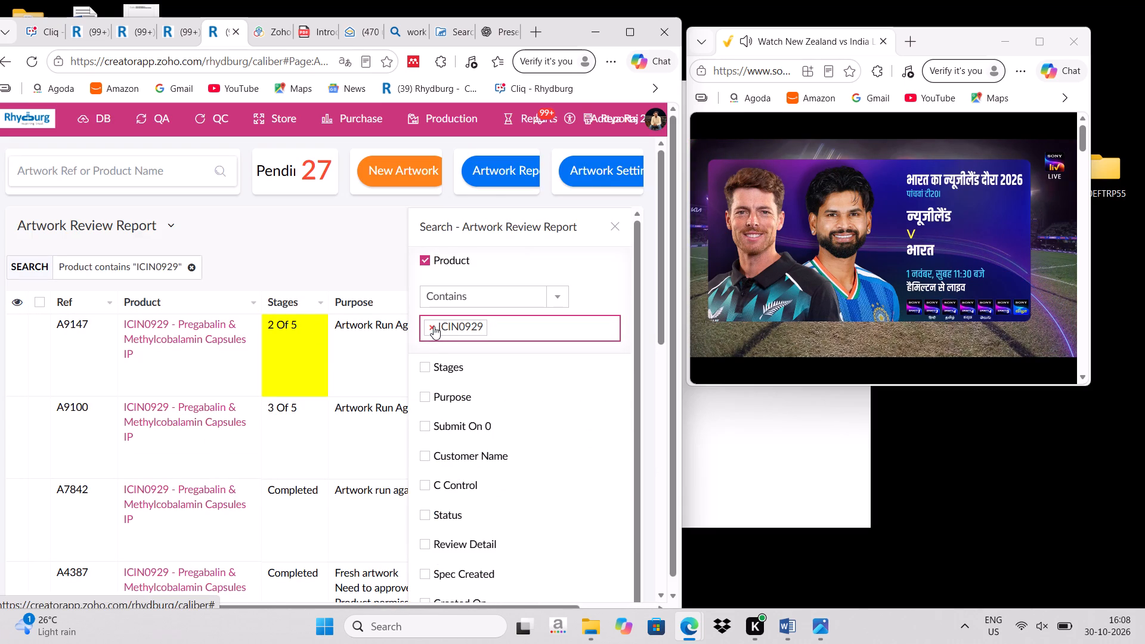
key("ctrl+v")
key("Return")
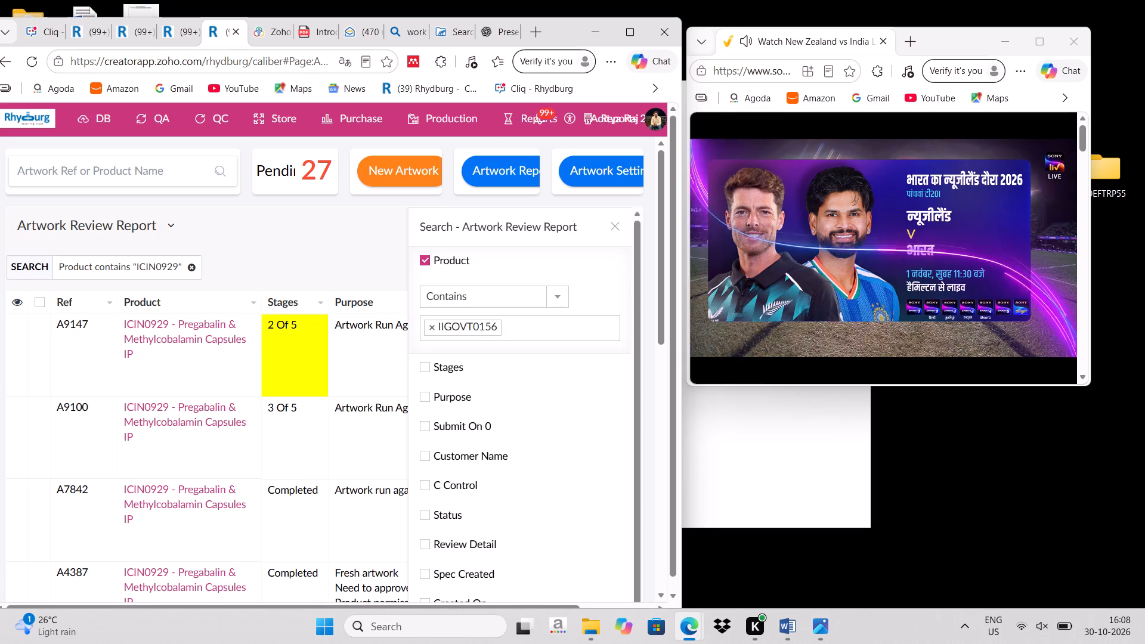
key("Return")
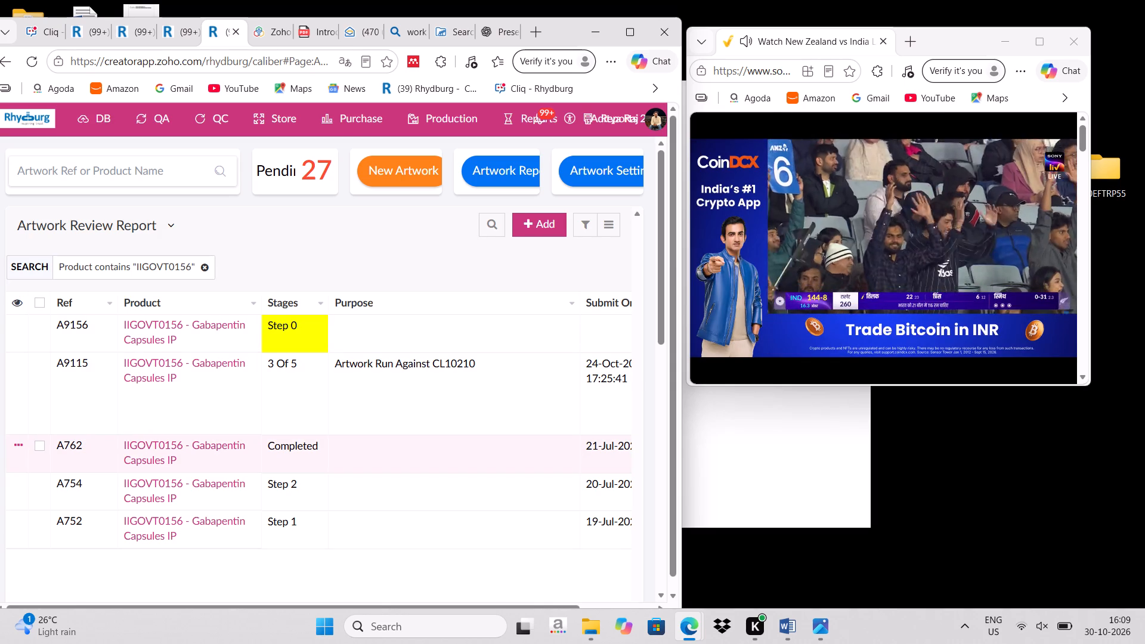
Open the completed artwork record A762 and its linked PDF, and examine the Rx symbol and Pantone colours on the carton and foil.
scroll(299, 439, "left", 1)
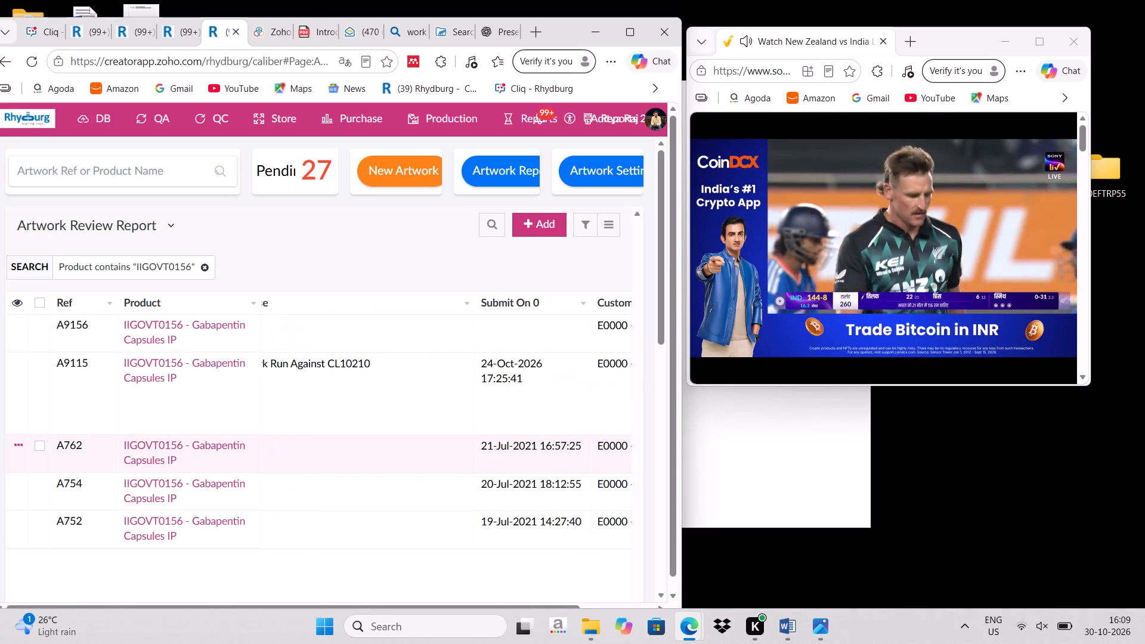
scroll(299, 439, "left", 1)
left_click(317, 452)
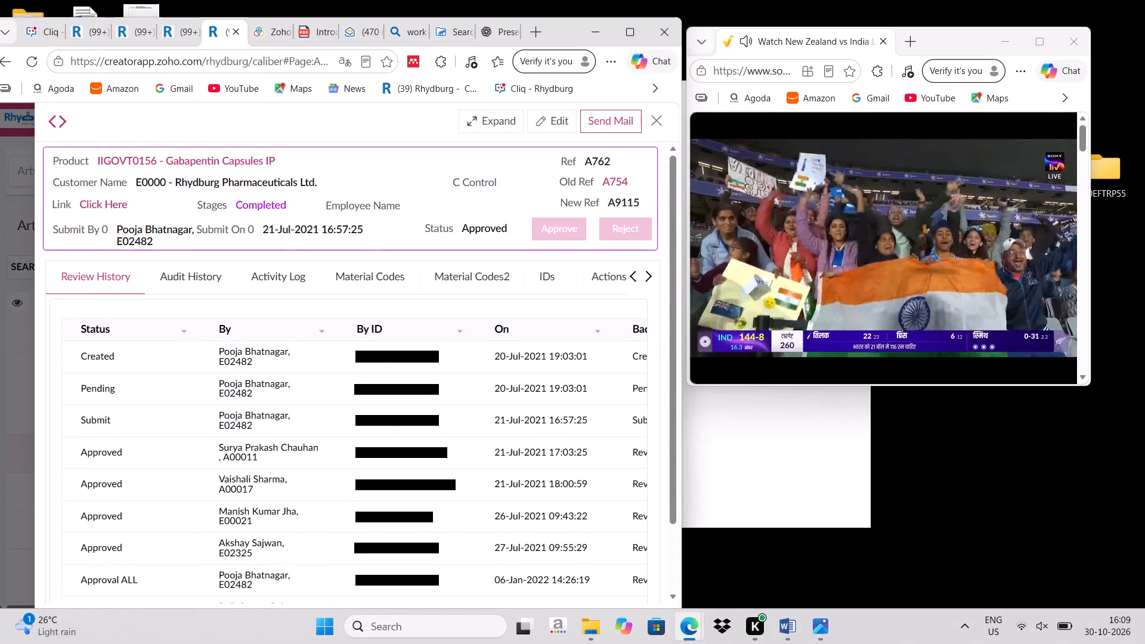
left_click(95, 200)
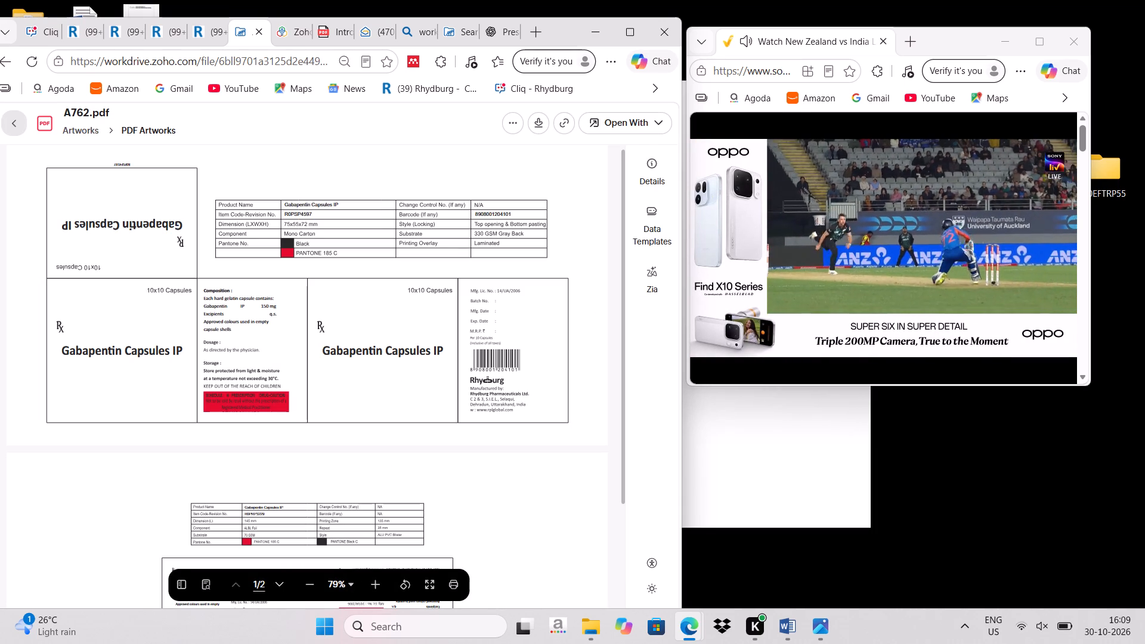
scroll(468, 432, "down", 2)
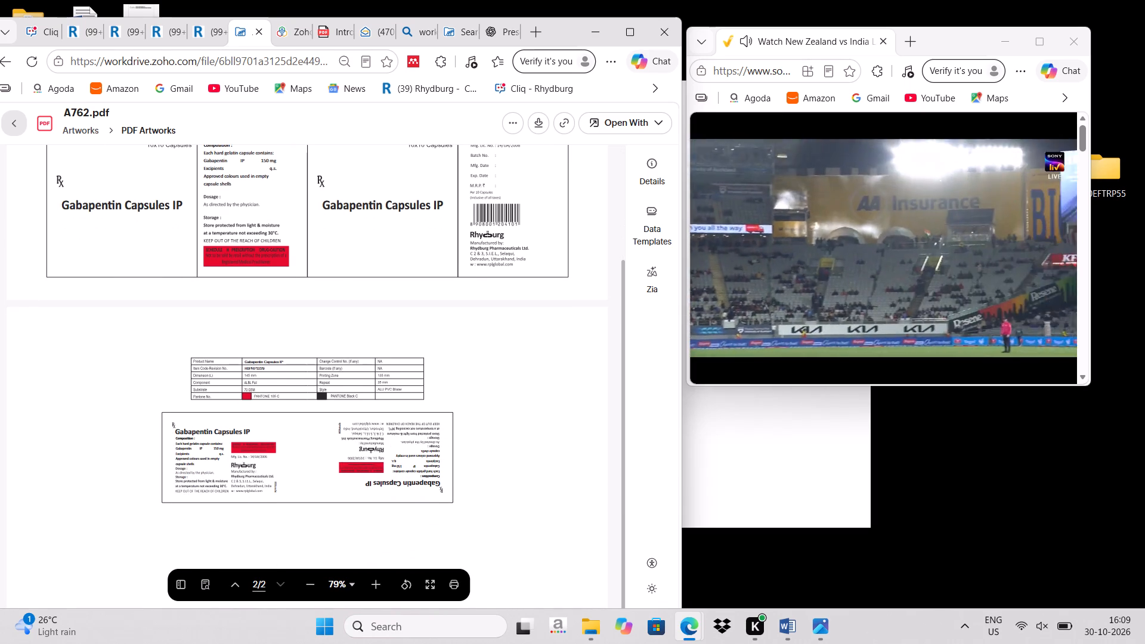
scroll(292, 316, "up", 2)
scroll(292, 316, "down", 2)
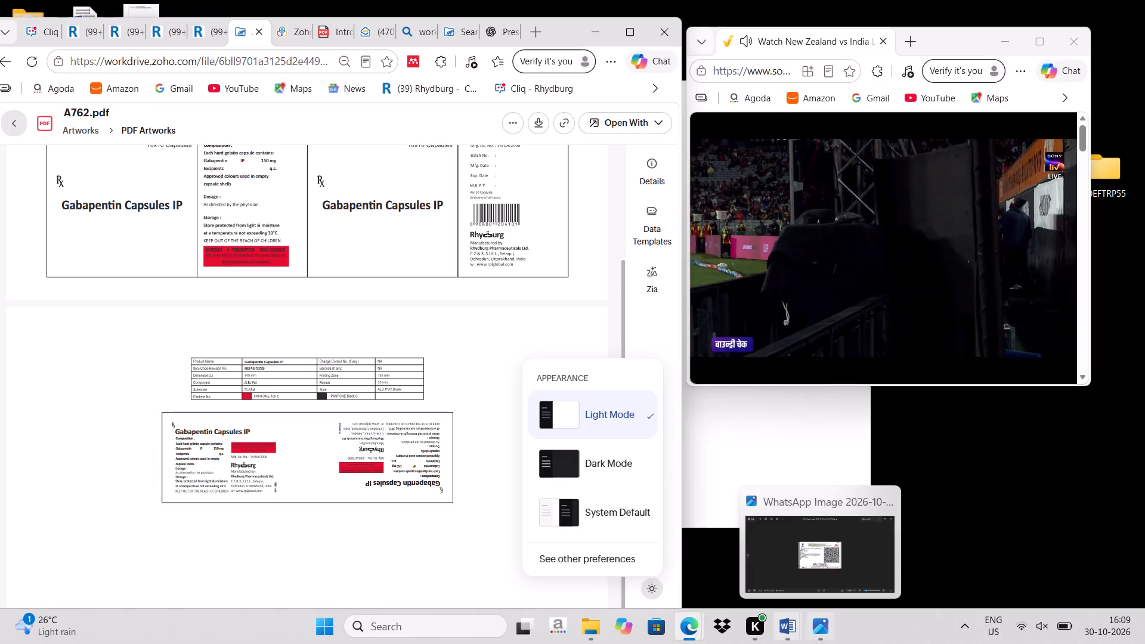
In Document1 in Word, complete the R0PSP4597-00 CARTON line "2.The Rx is mention in" with "Black".
left_click(719, 565)
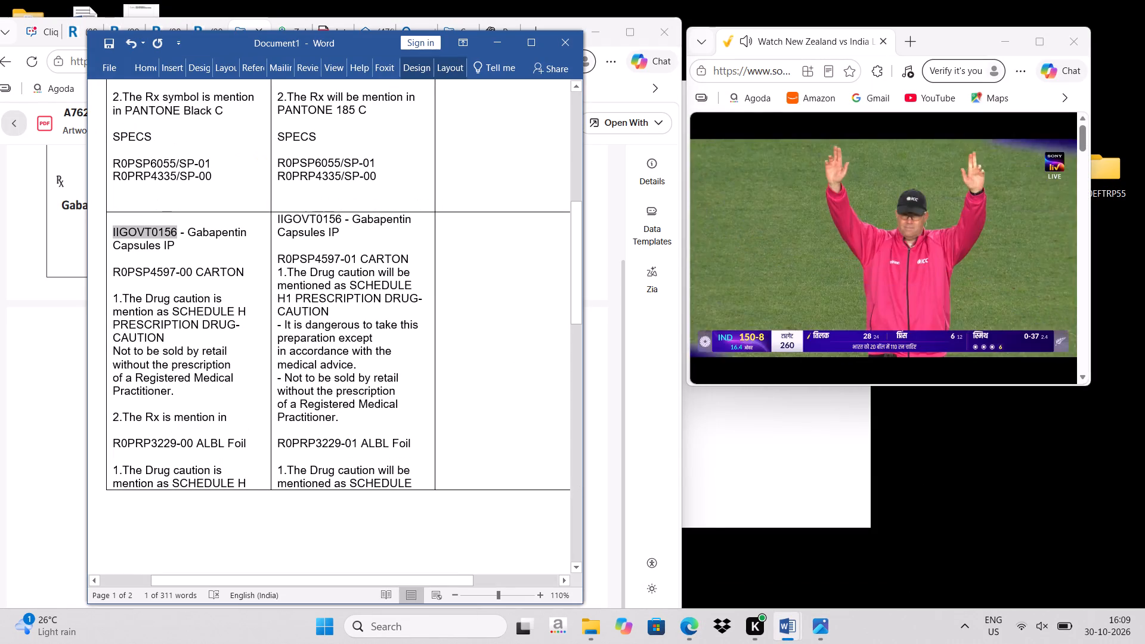
left_click(234, 414)
key("space")
type("Black")
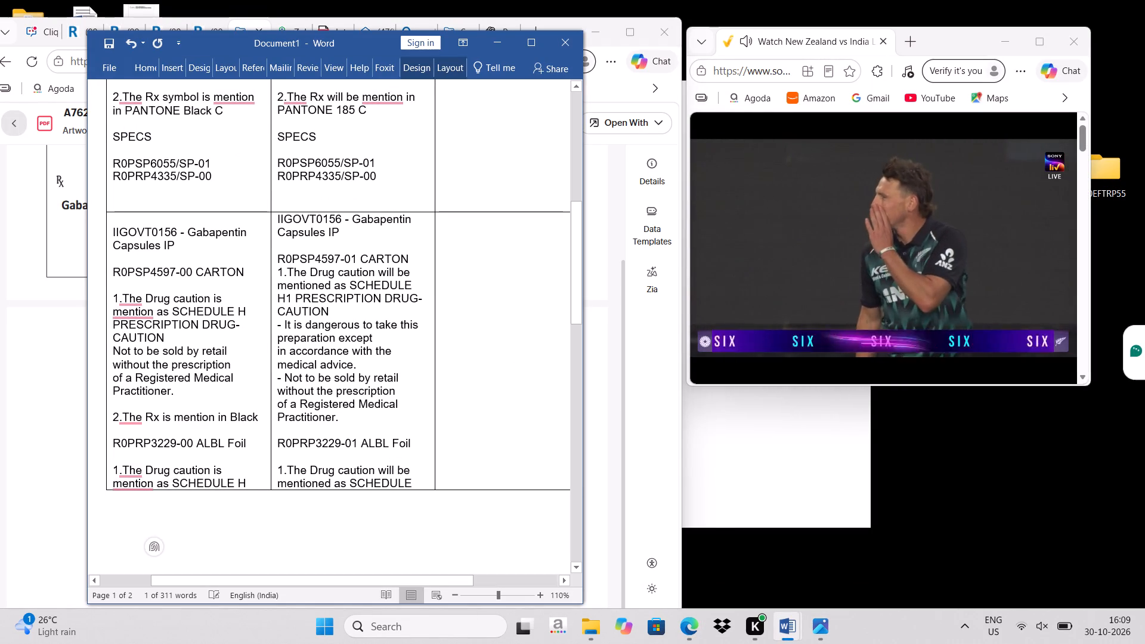
Move the Word window off the A762.pdf artwork and check the foil's Rx symbol and Pantone colours on page 2.
left_click_drag(349, 44, 246, 394)
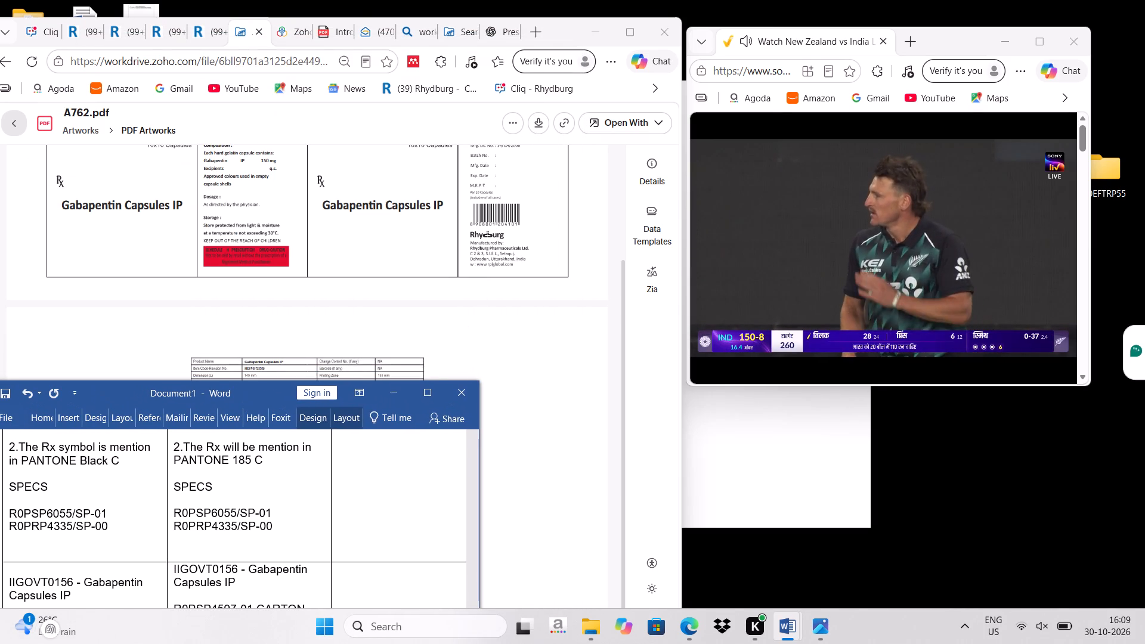
scroll(336, 275, "down", 3)
left_click(342, 280)
scroll(341, 279, "down", 4)
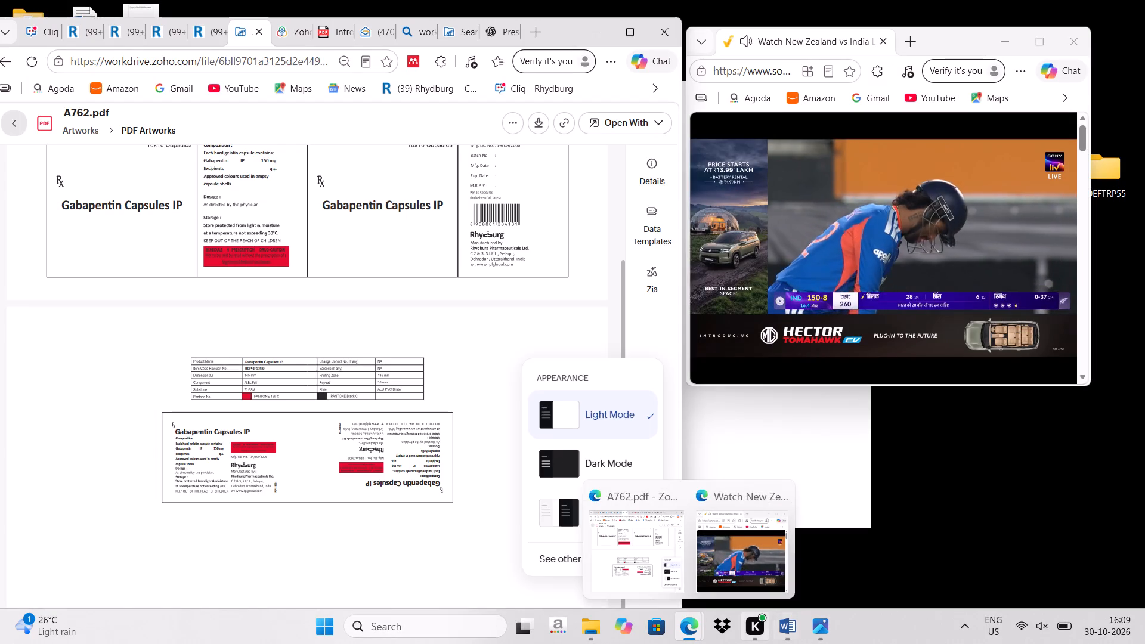
Return to Document1 in Word and add "2.The Rx is mention in PANTONE Black C" below the R0PRP3229-00 ALBL Foil caution in IIGOVT0156's current state cell.
left_click(714, 581)
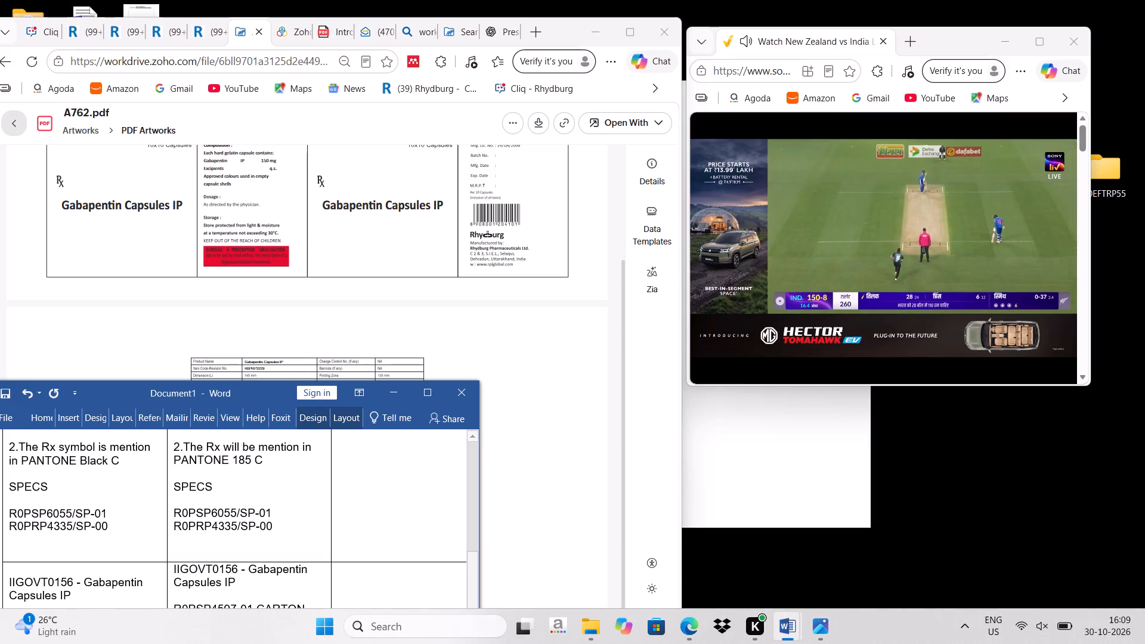
left_click_drag(261, 392, 355, 94)
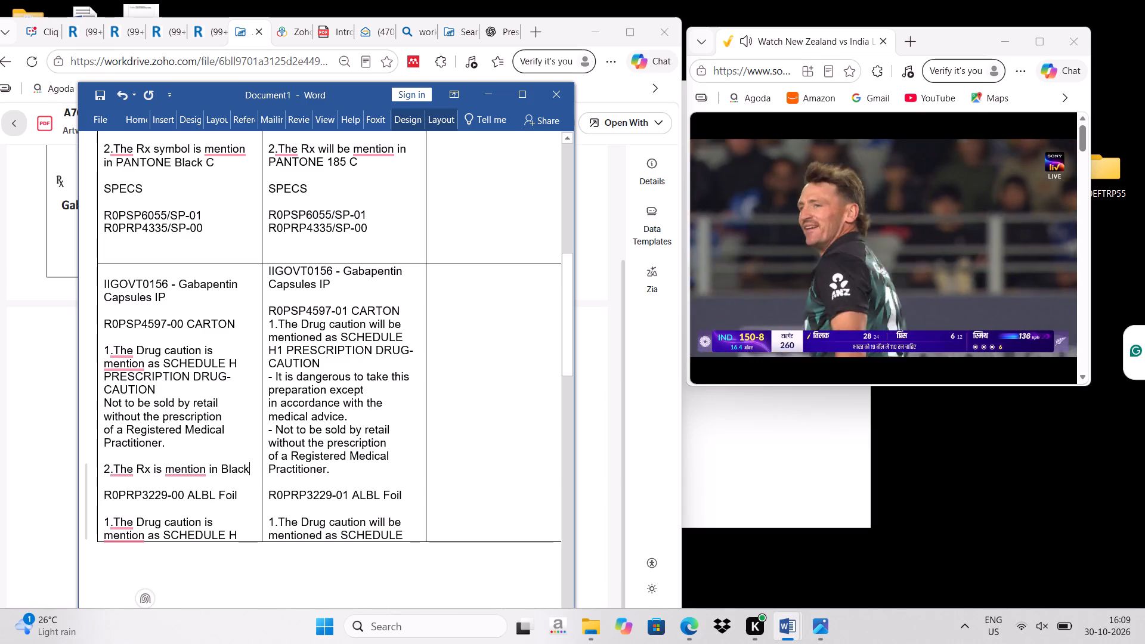
scroll(240, 515, "down", 2)
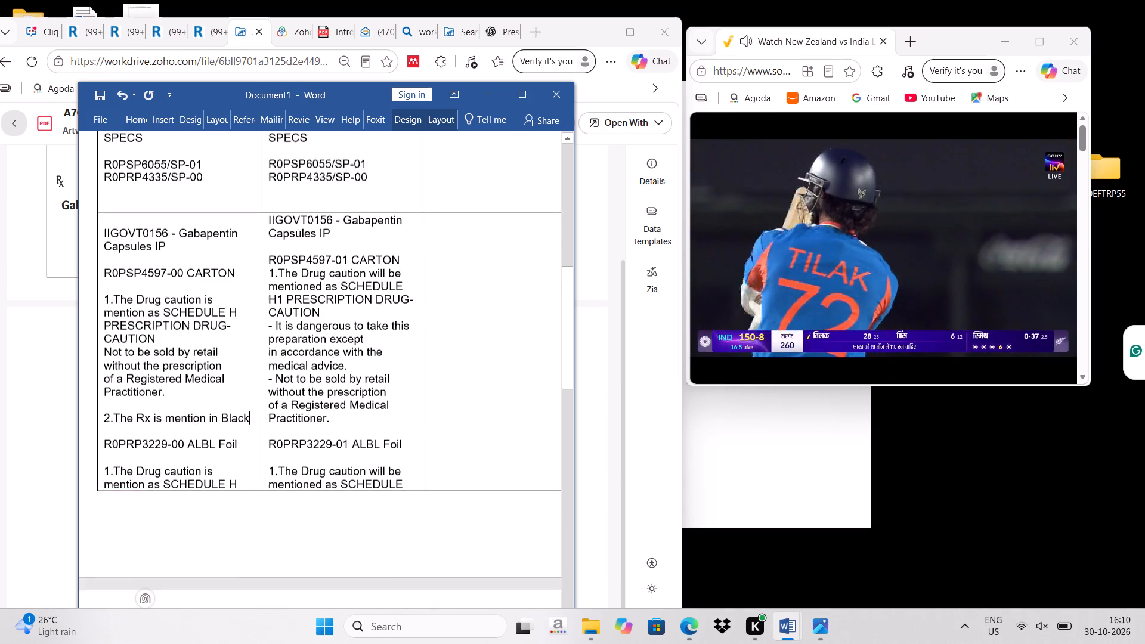
scroll(240, 515, "down", 6)
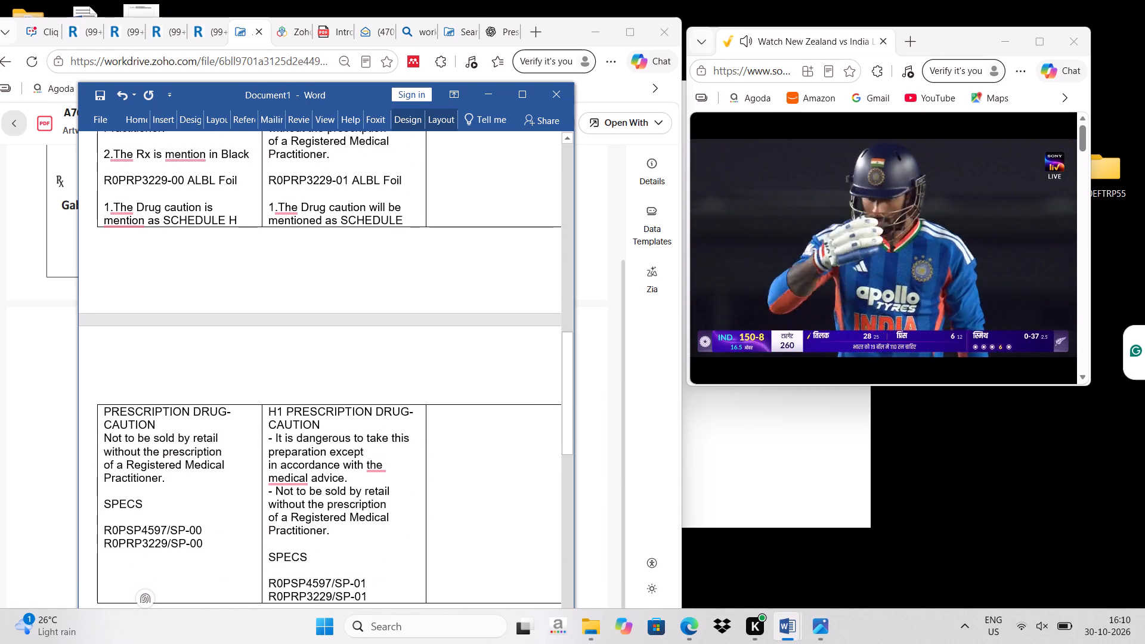
left_click(211, 487)
key("Return")
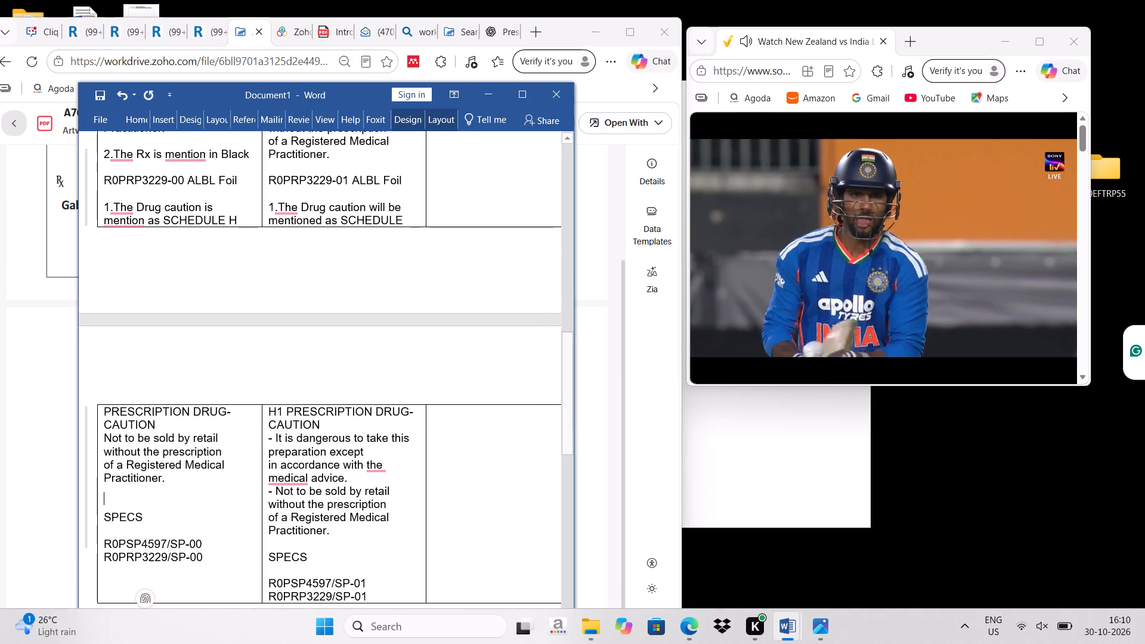
type("2.")
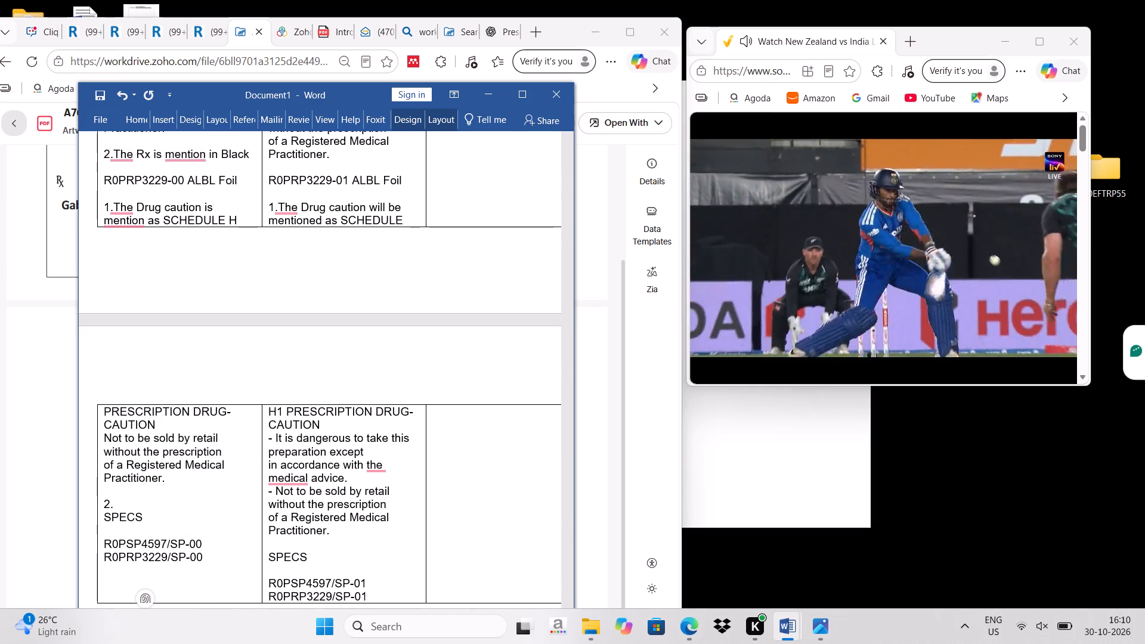
type("The Rx is mention in Pan")
key("BackSpace")
key("BackSpace")
type("ANTONE BLACK")
key("space")
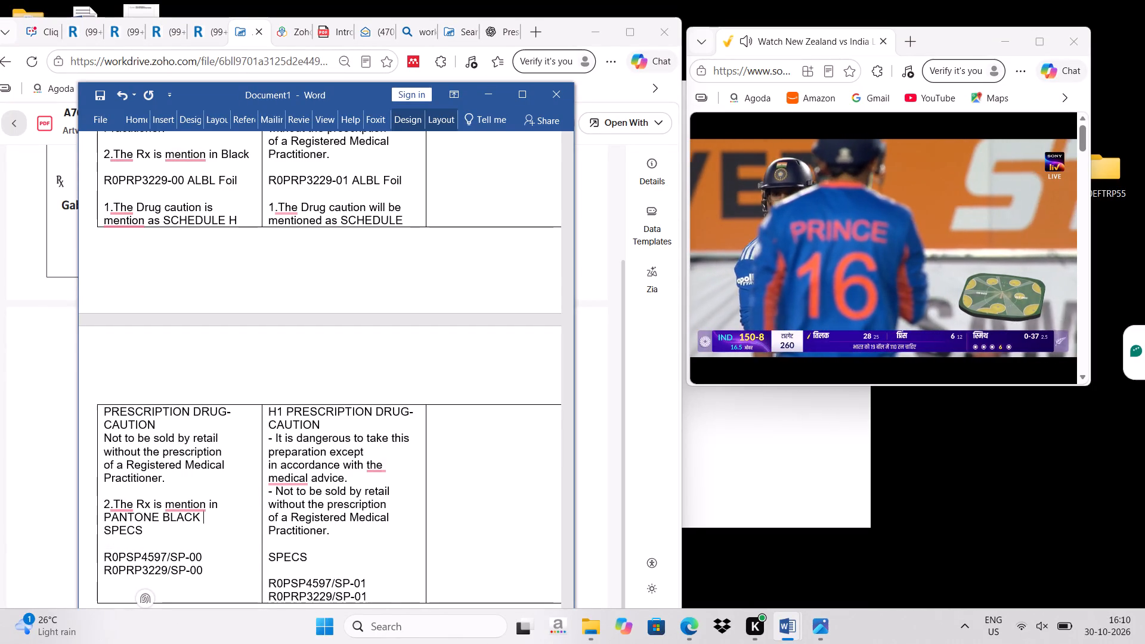
key("shift+c")
key("Left")
key("Left")
key("BackSpace")
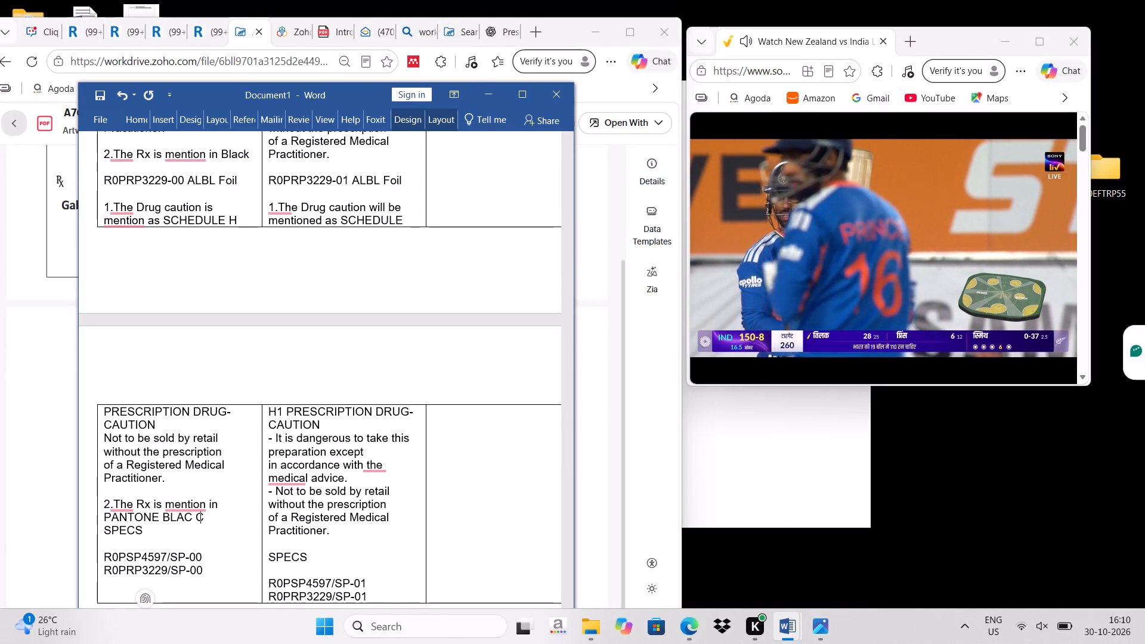
key("BackSpace")
key("BackSpace")
key("BackSpace")
type("lac")
key("k")
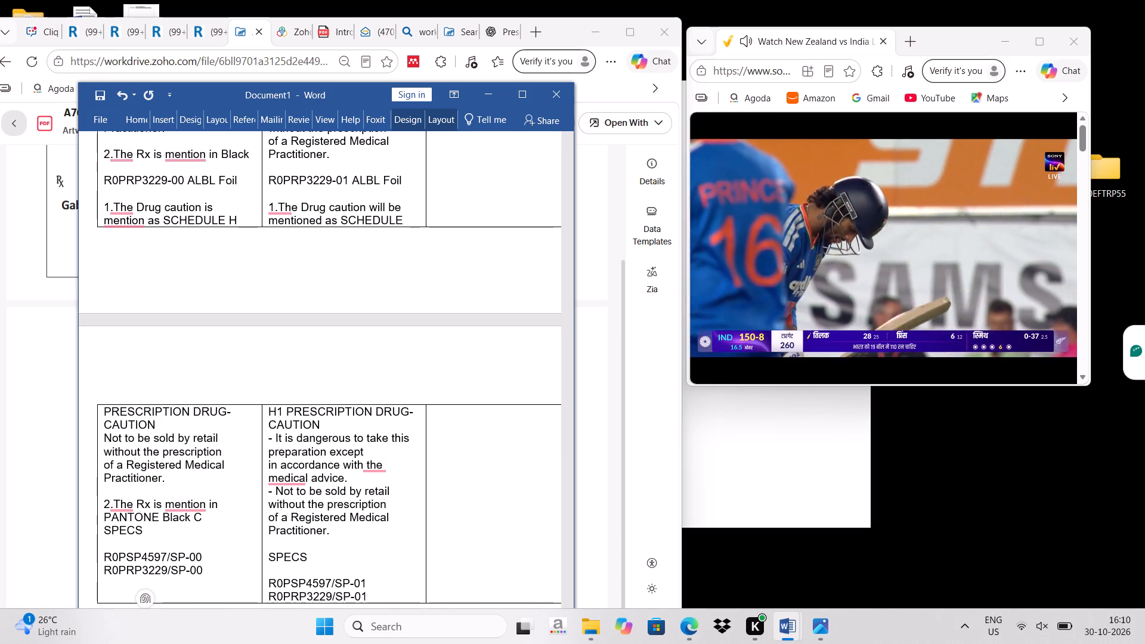
Switch to the revised IIGOVT0156 artwork PDF in the Cliq chat and examine the Rx symbol and Pantone colours on the carton and foil.
left_click(44, 32)
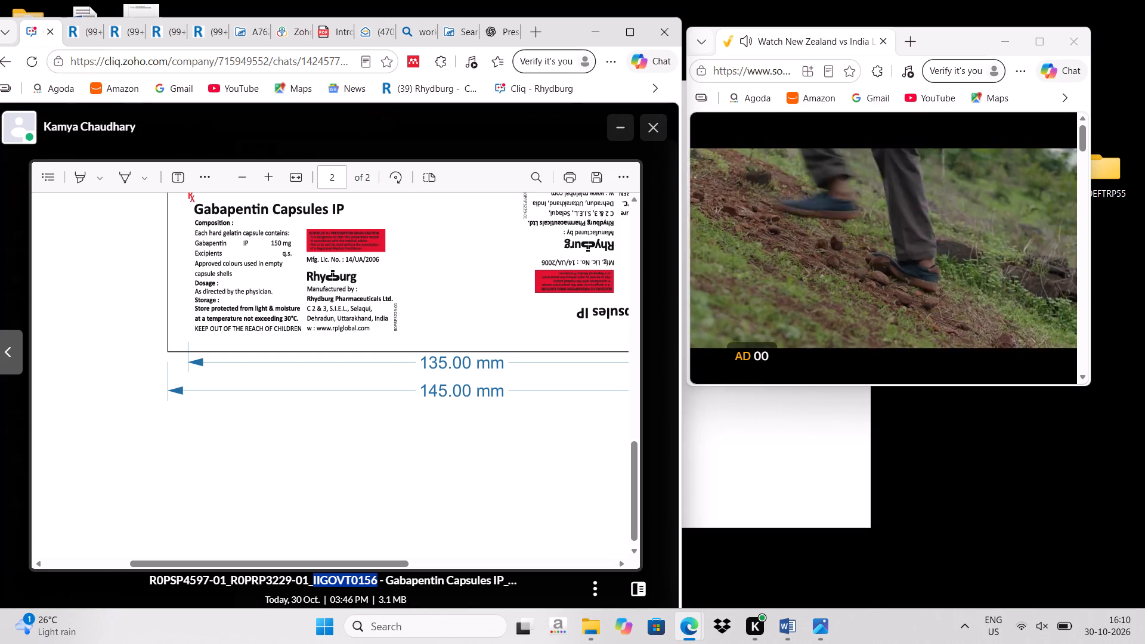
scroll(255, 411, "up", 9)
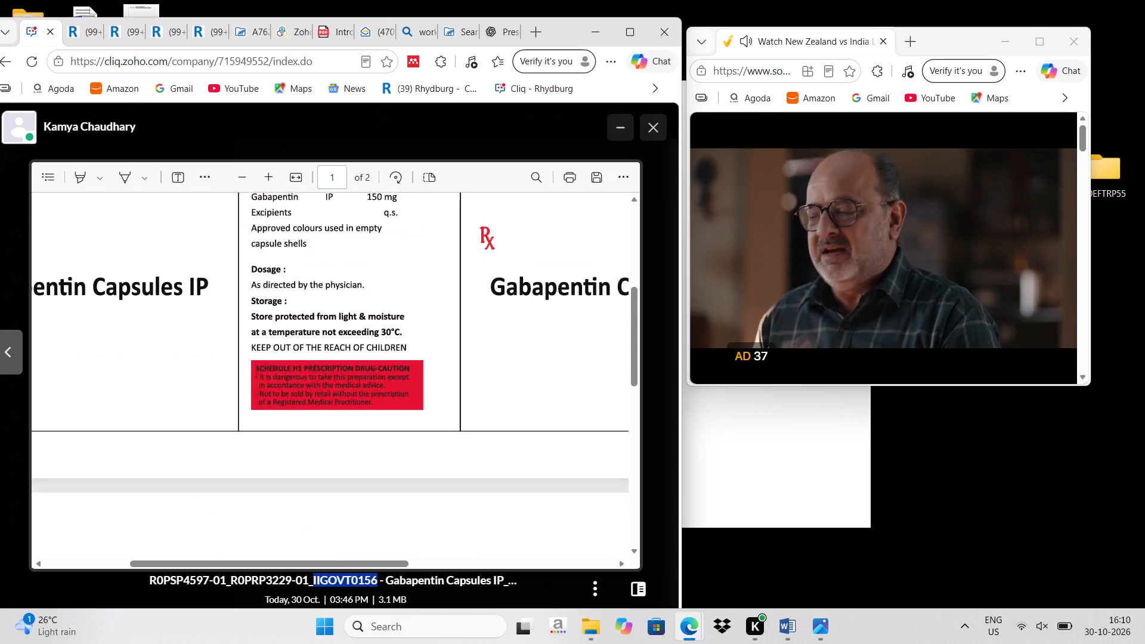
scroll(255, 411, "up", 2)
scroll(345, 439, "down", 3)
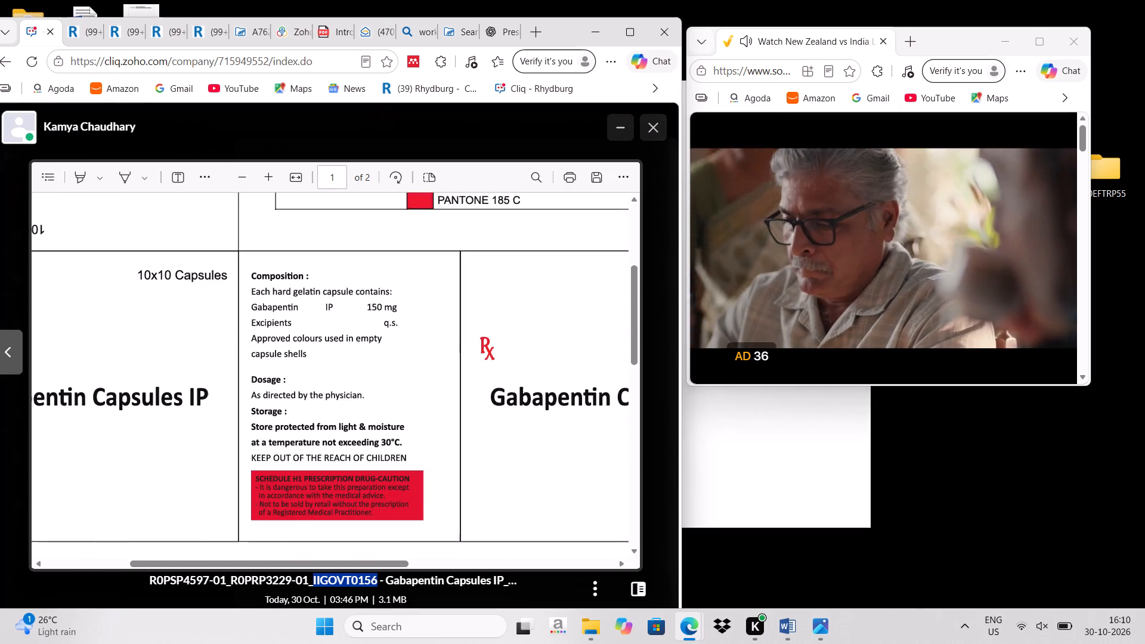
scroll(345, 439, "down", 4)
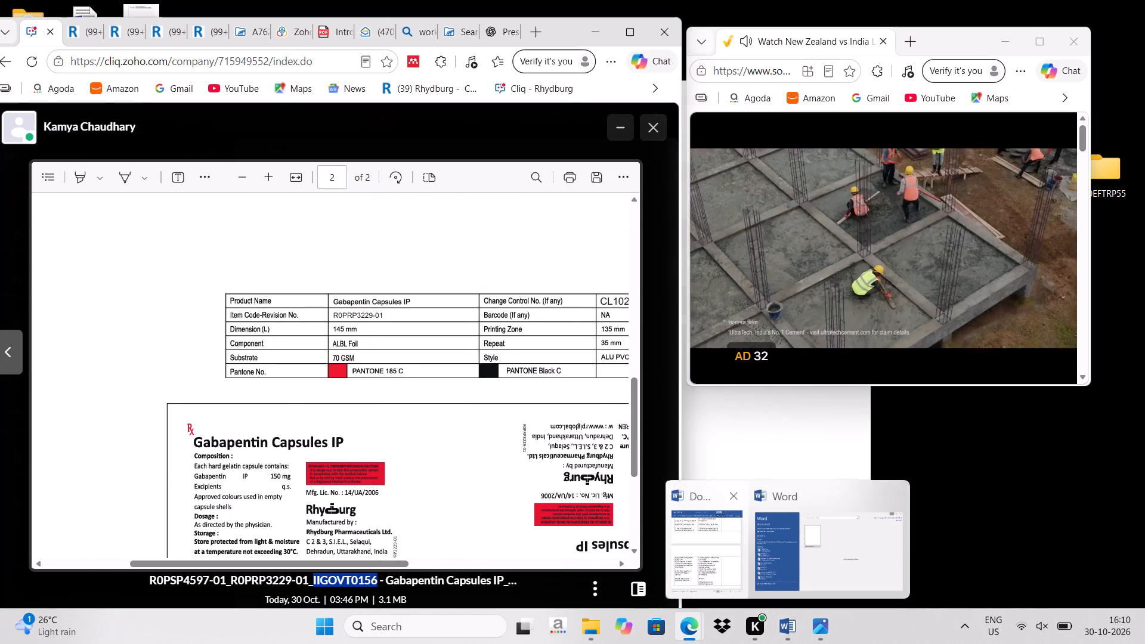
Return to Document1 in Word and add "2.The Rx will be mentioned in PANTONE 185 C" below the carton caution in IIGOVT0156's suggested state cell.
left_click(710, 563)
scroll(478, 345, "up", 3)
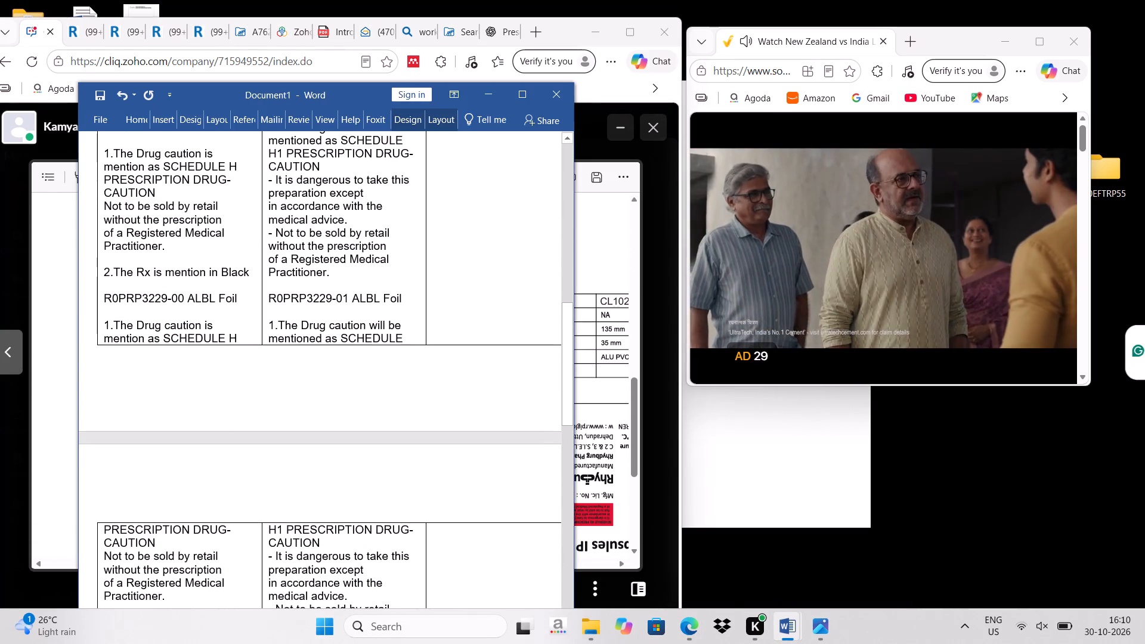
left_click(378, 277)
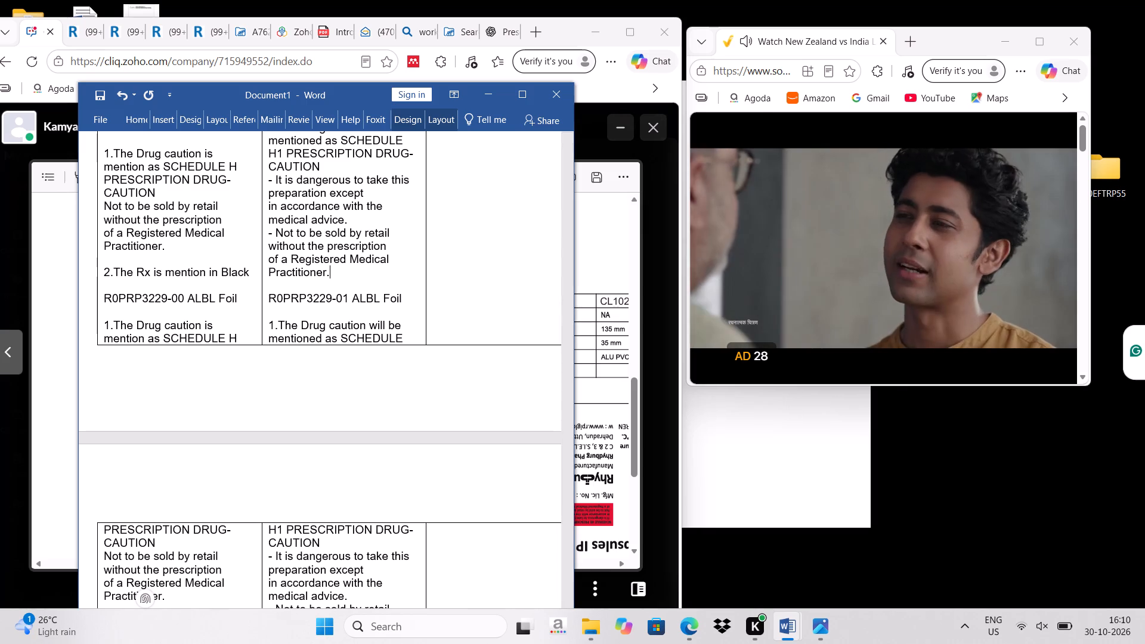
key("Return")
key("Return")
type("2.")
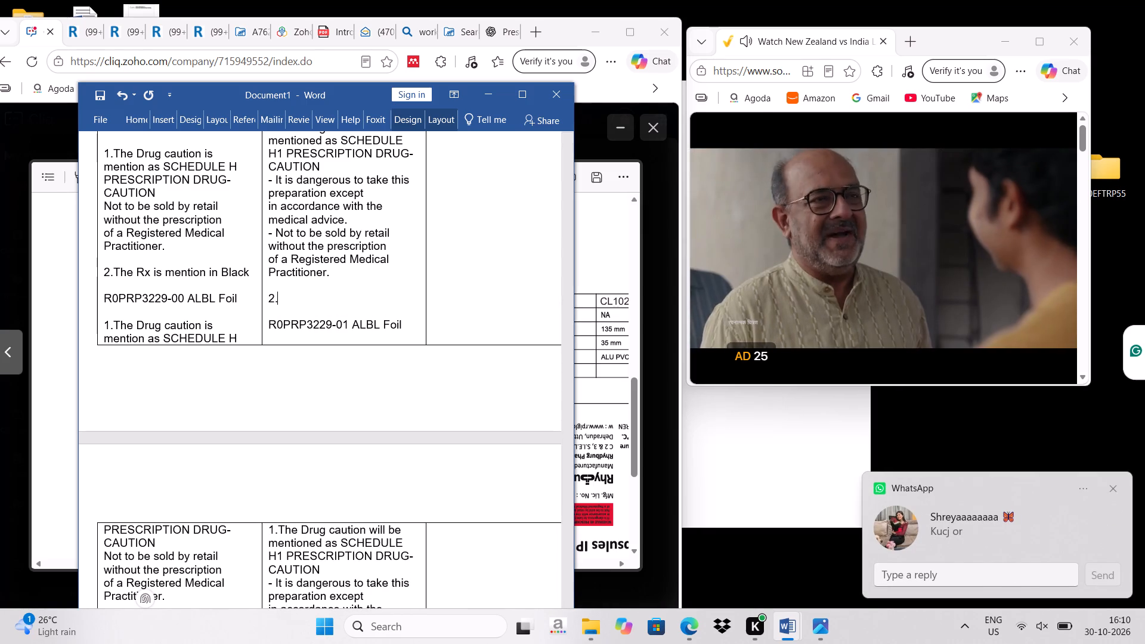
type("The Rx will be mentioned in")
key("space")
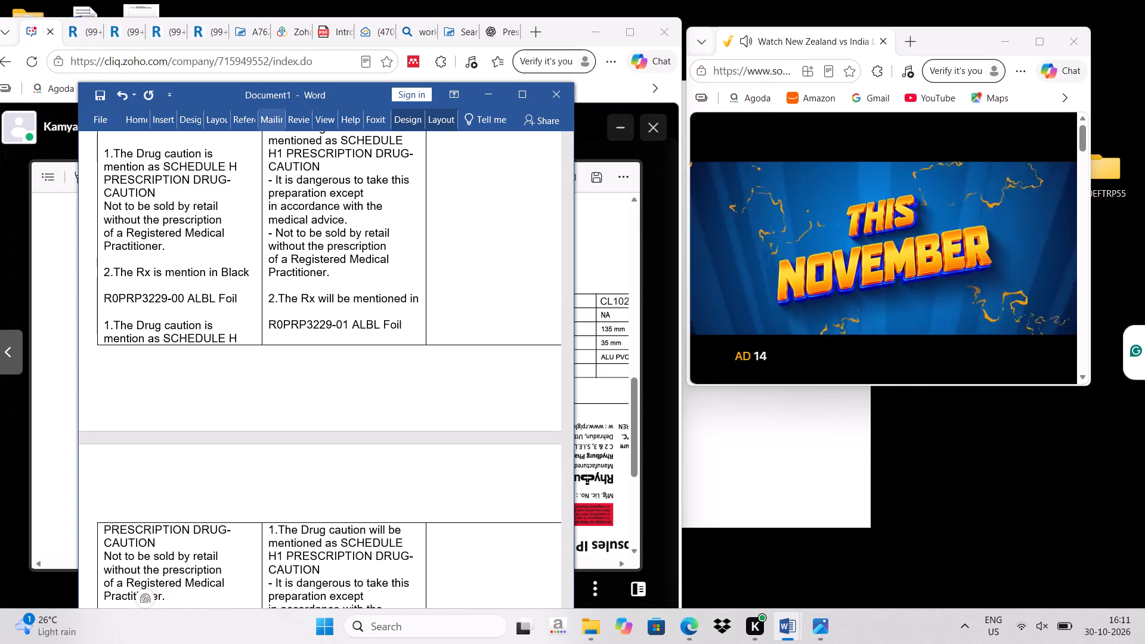
left_click(486, 95)
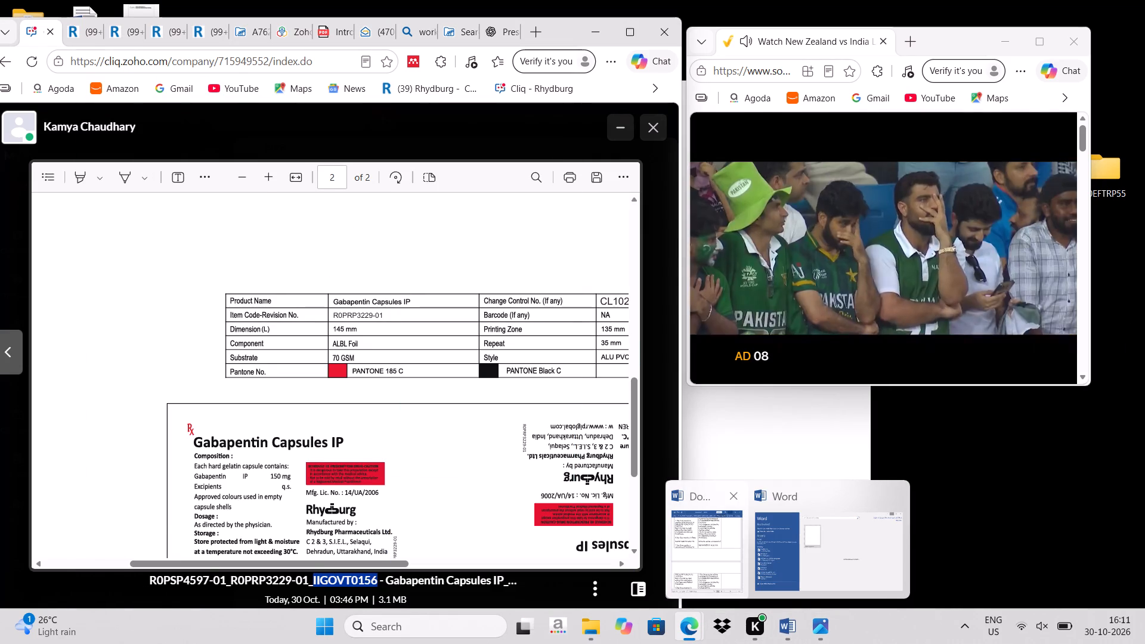
left_click(726, 562)
type("PANTONE 185 C")
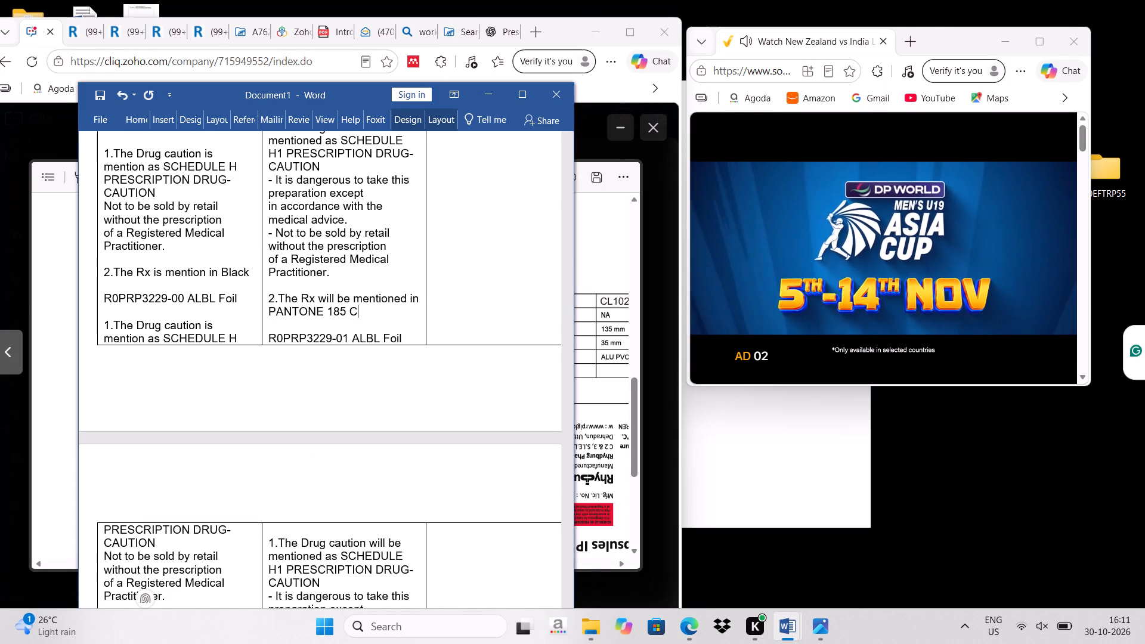
Add "2.The Rx will be mentioned in PANTONE 185 C" below the R0PRP3229-01 ALBL Foil caution, leaving a blank line before SPECS.
scroll(348, 474, "down", 3)
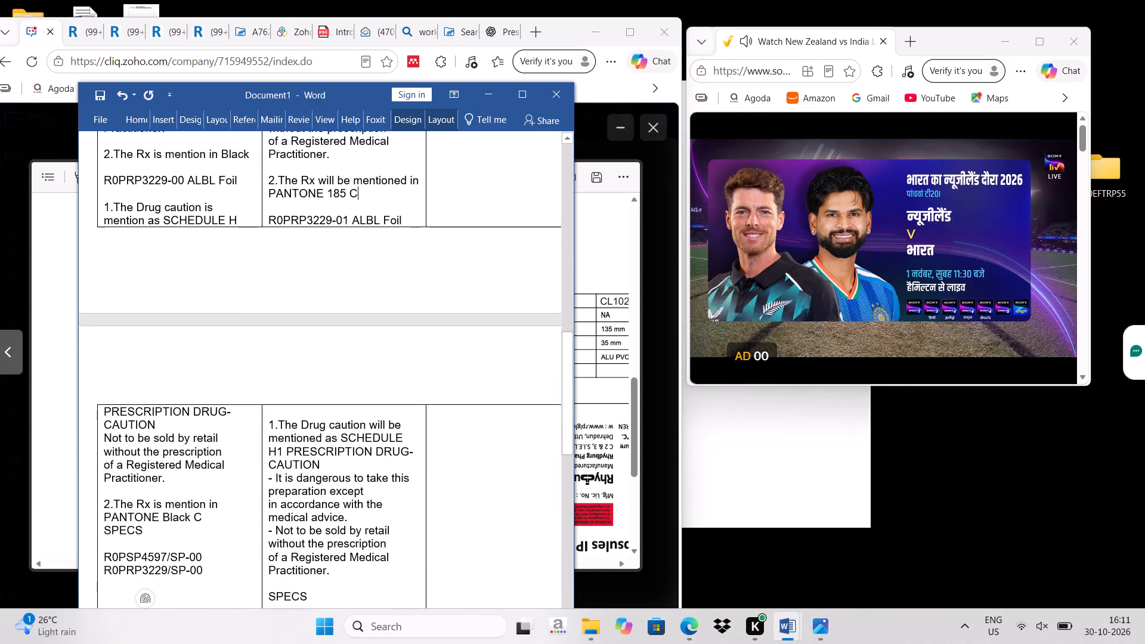
scroll(349, 469, "down", 3)
left_click(303, 535)
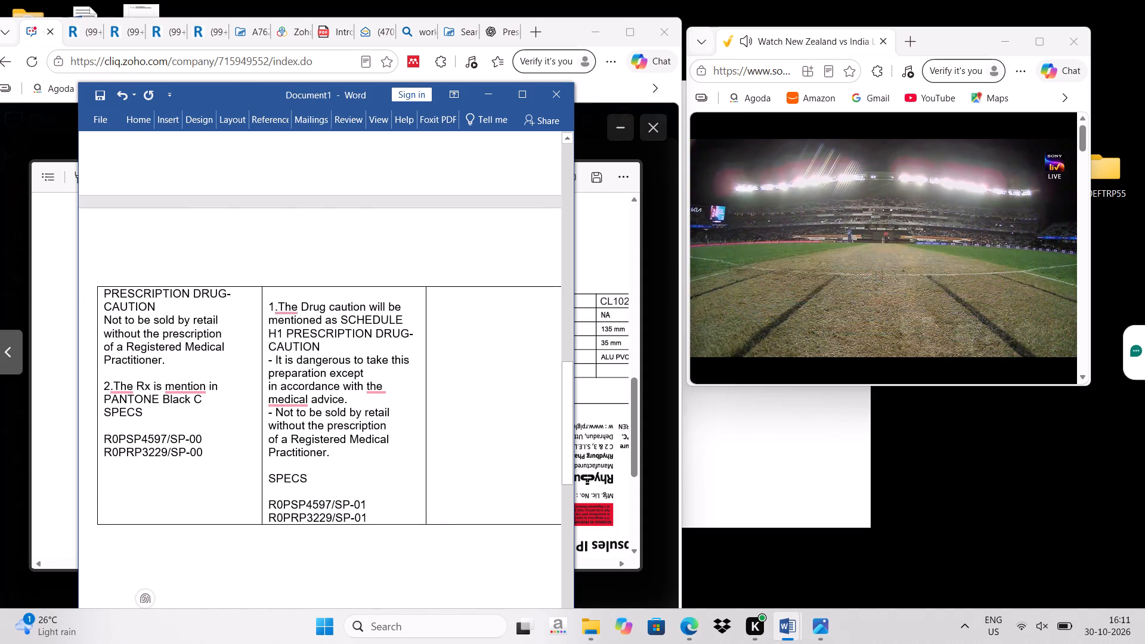
left_click(343, 467)
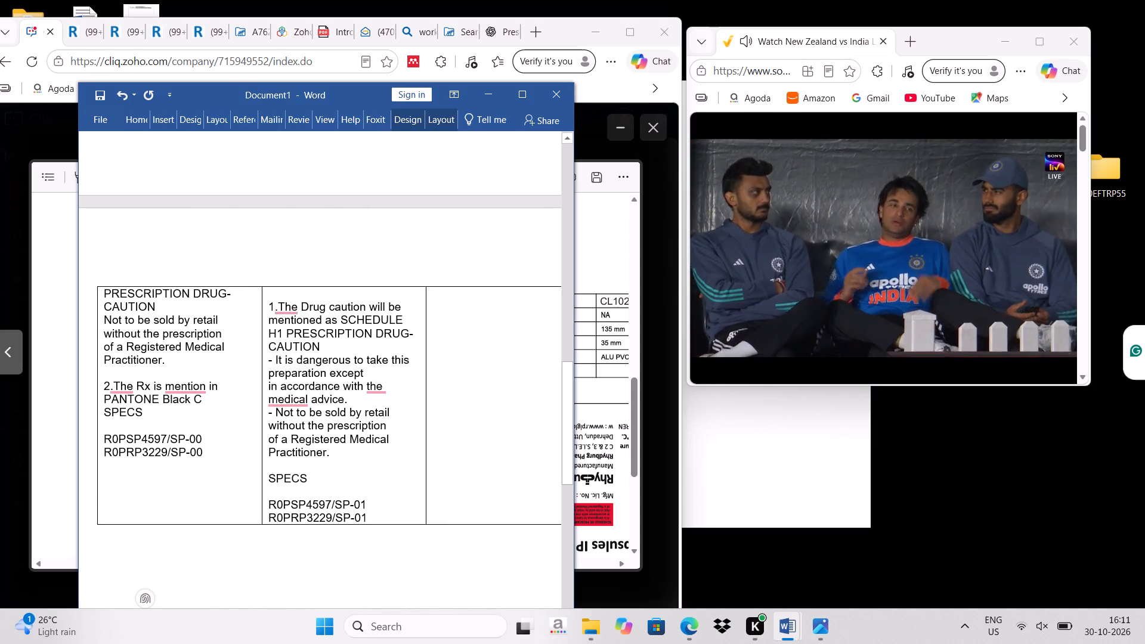
key("Return")
type("2.")
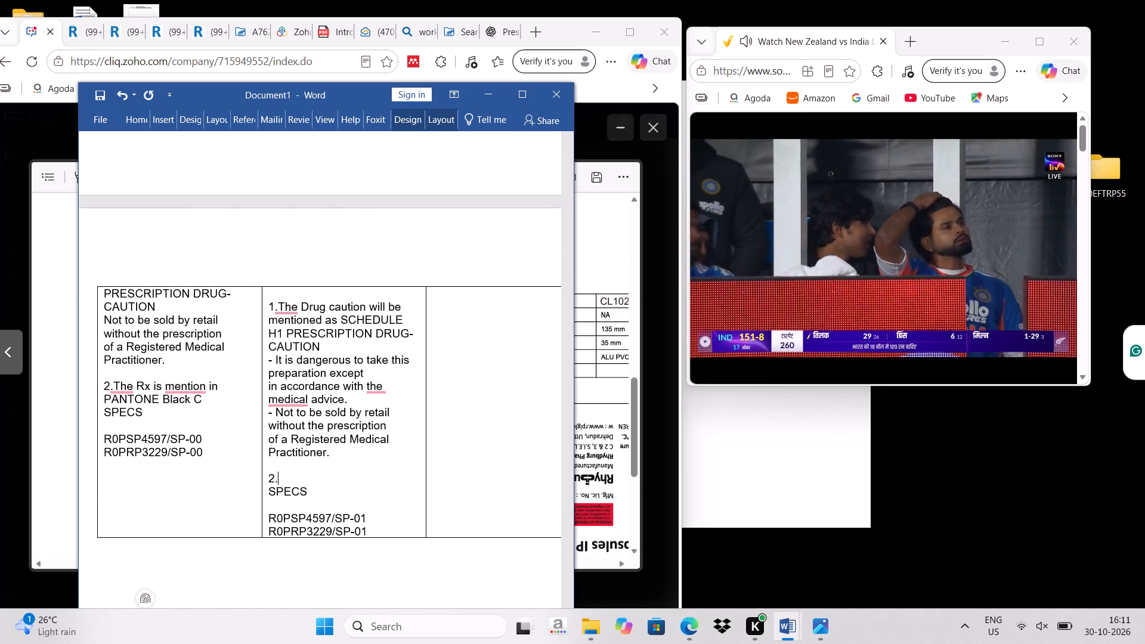
key("shift+t")
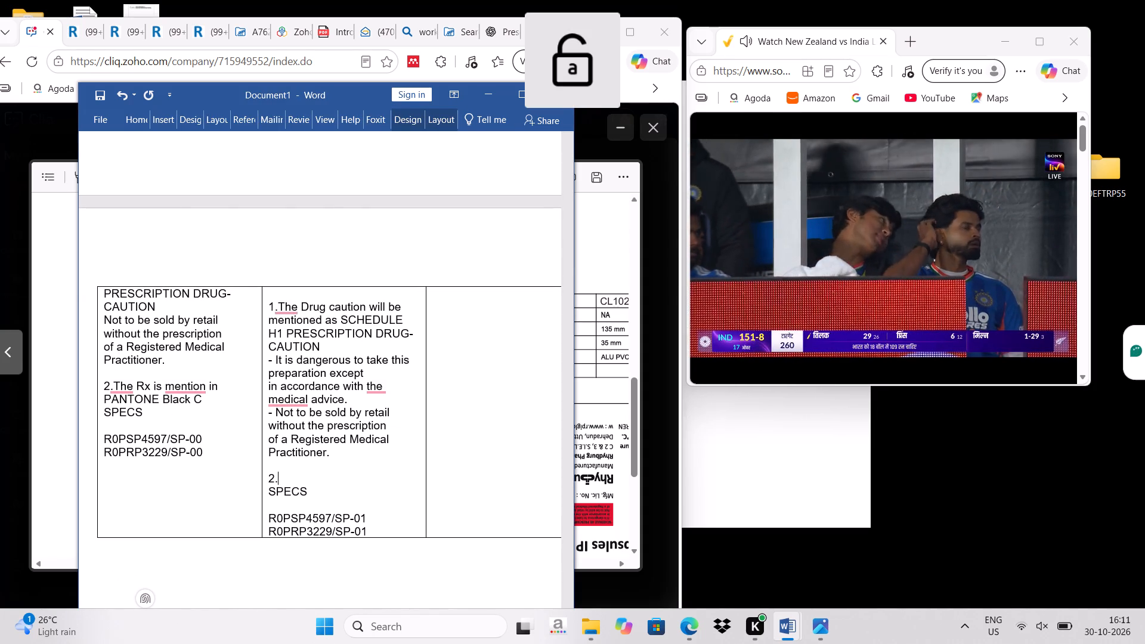
type("The Rx will be men")
key("t")
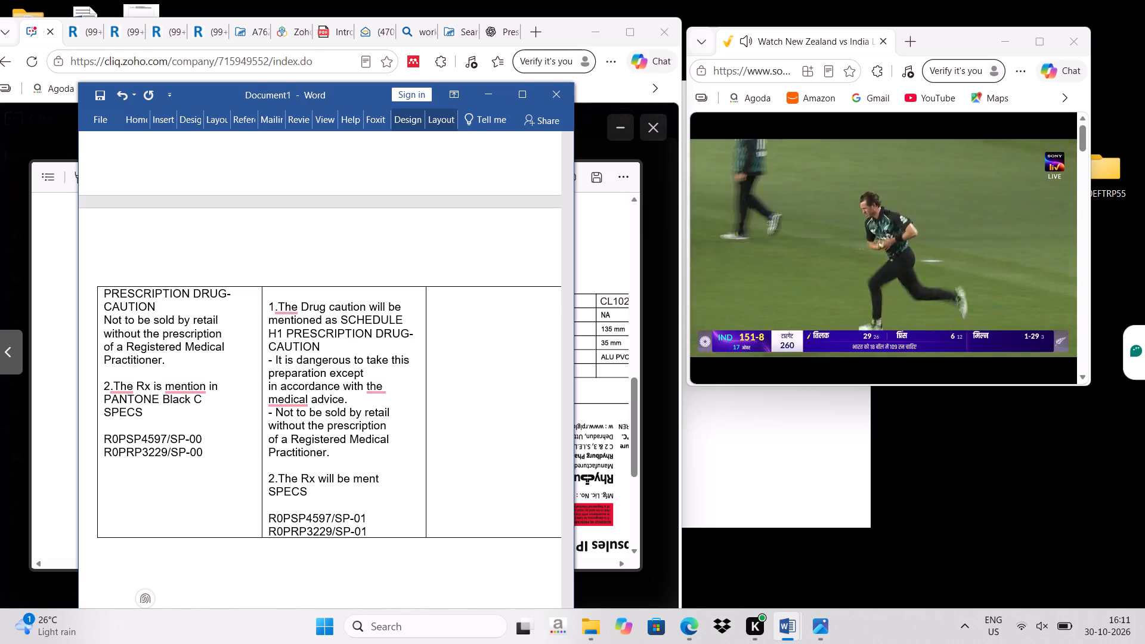
type("ion")
type("ed in")
key("space")
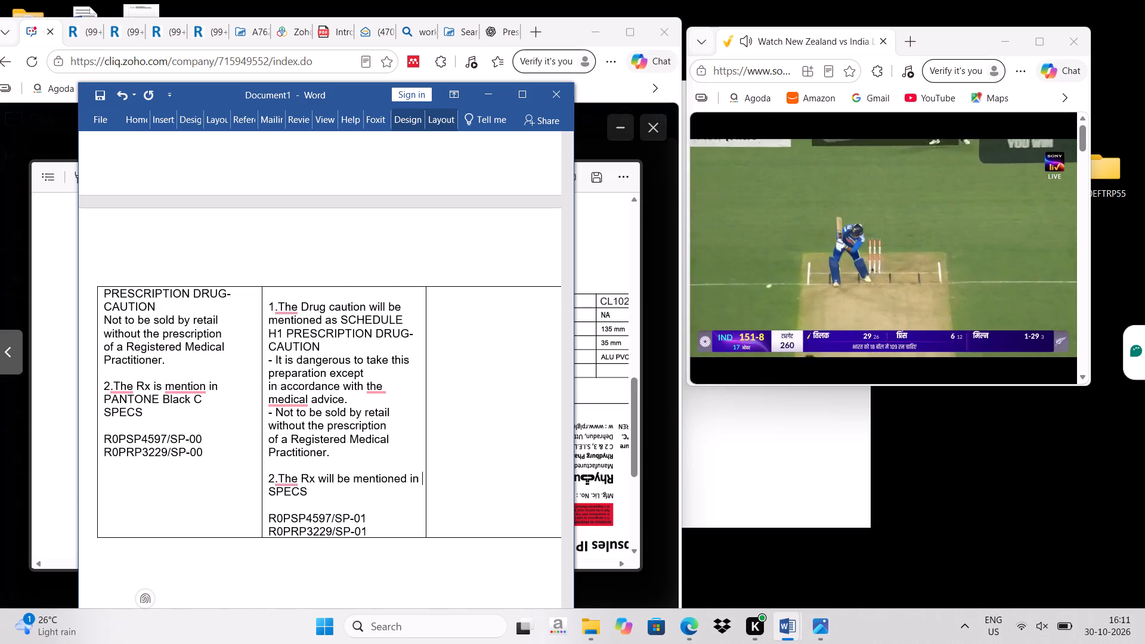
left_click(489, 89)
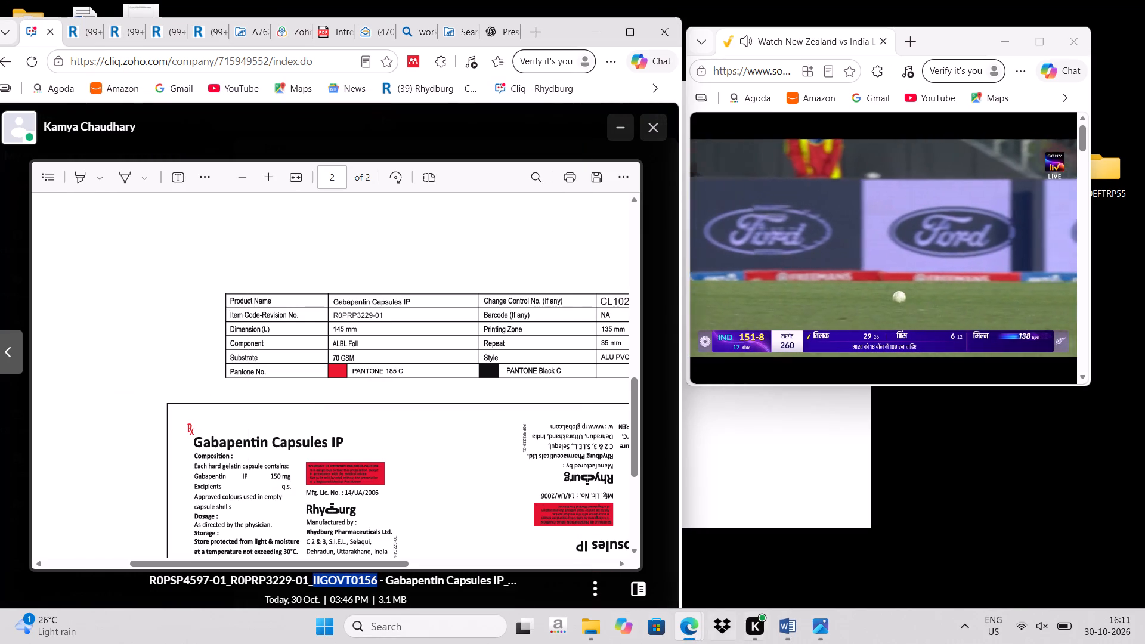
left_click(732, 544)
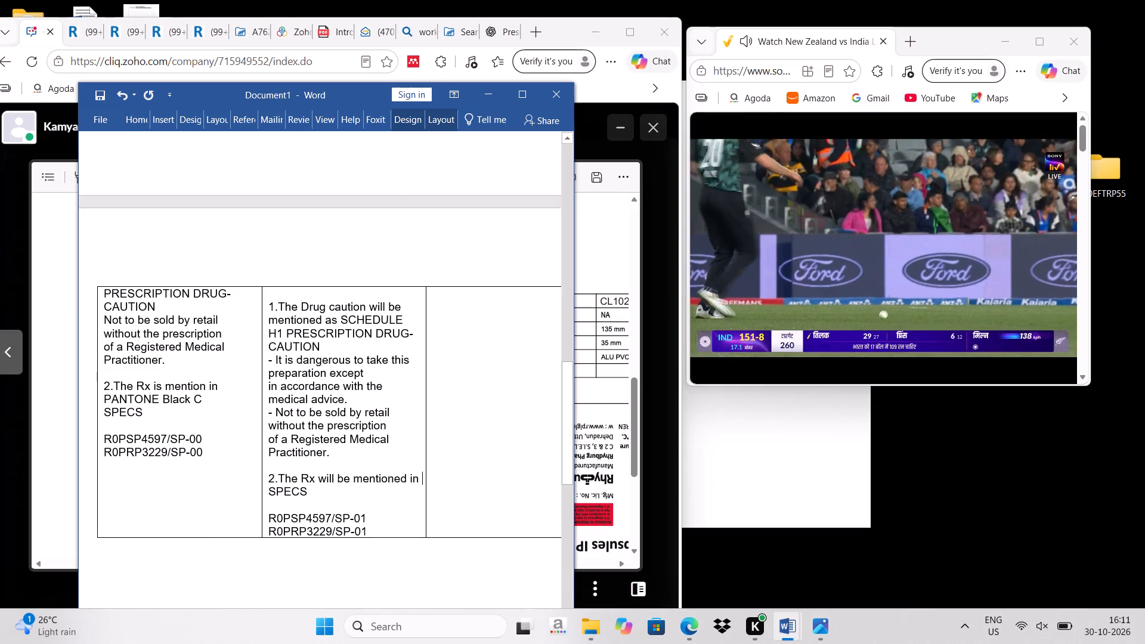
scroll(442, 369, "up", 3)
scroll(416, 311, "down", 4)
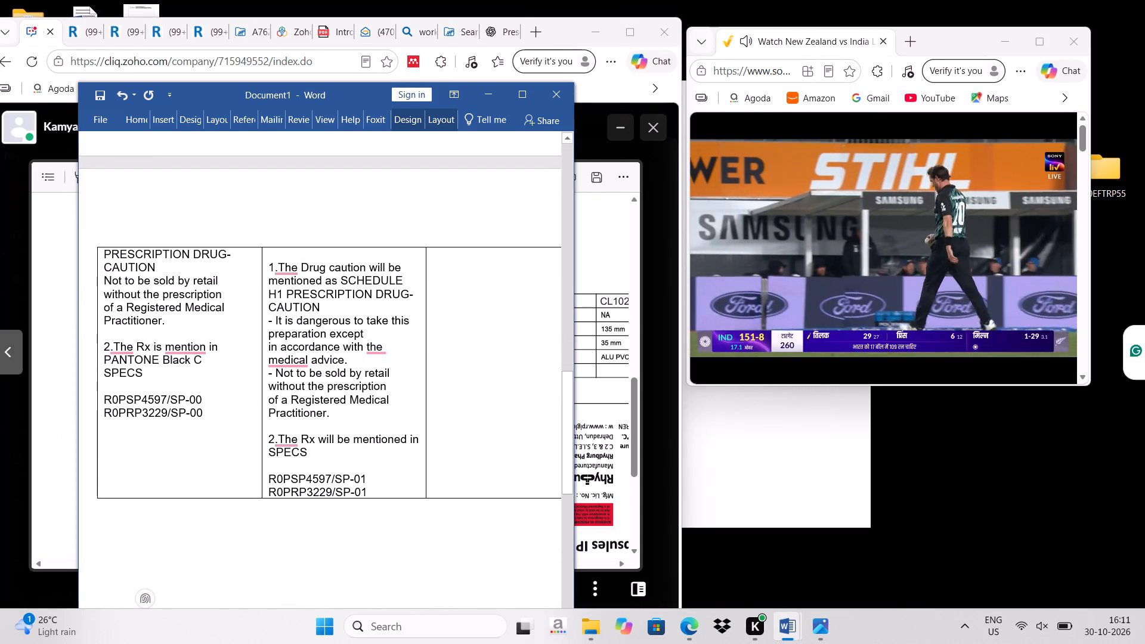
type("PANTONE")
key("space")
type("185 C")
key("Return")
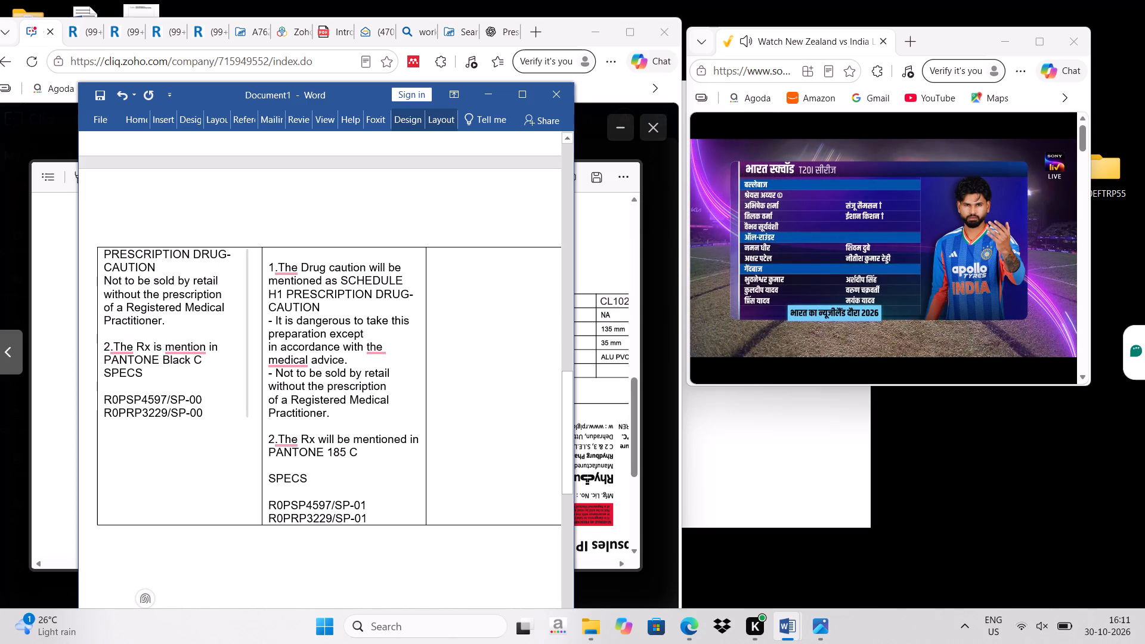
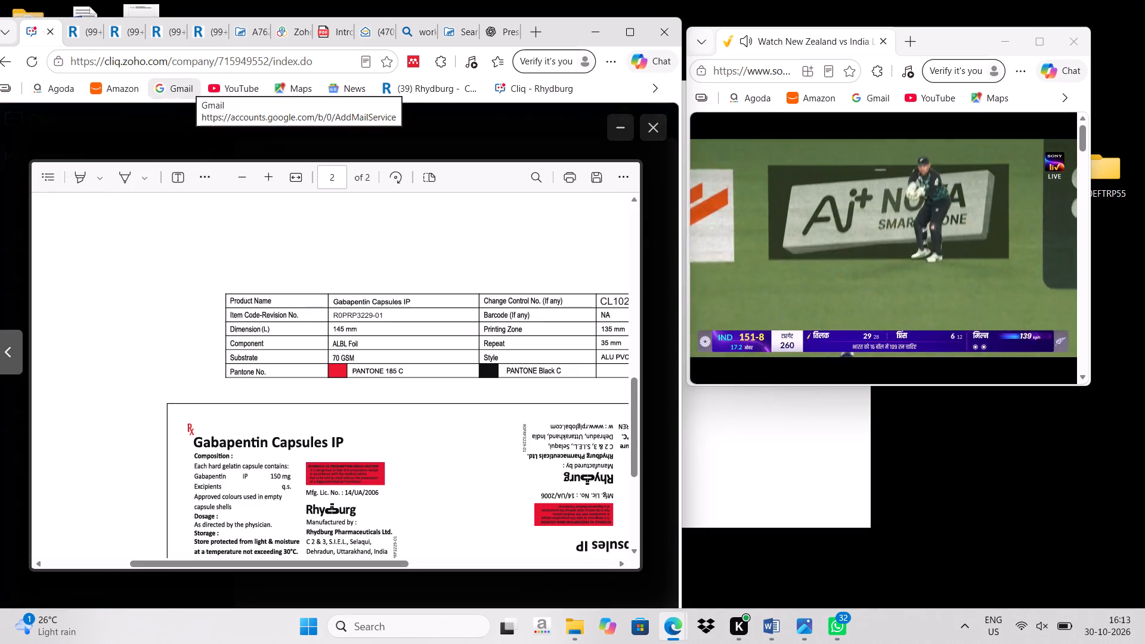
left_click(644, 126)
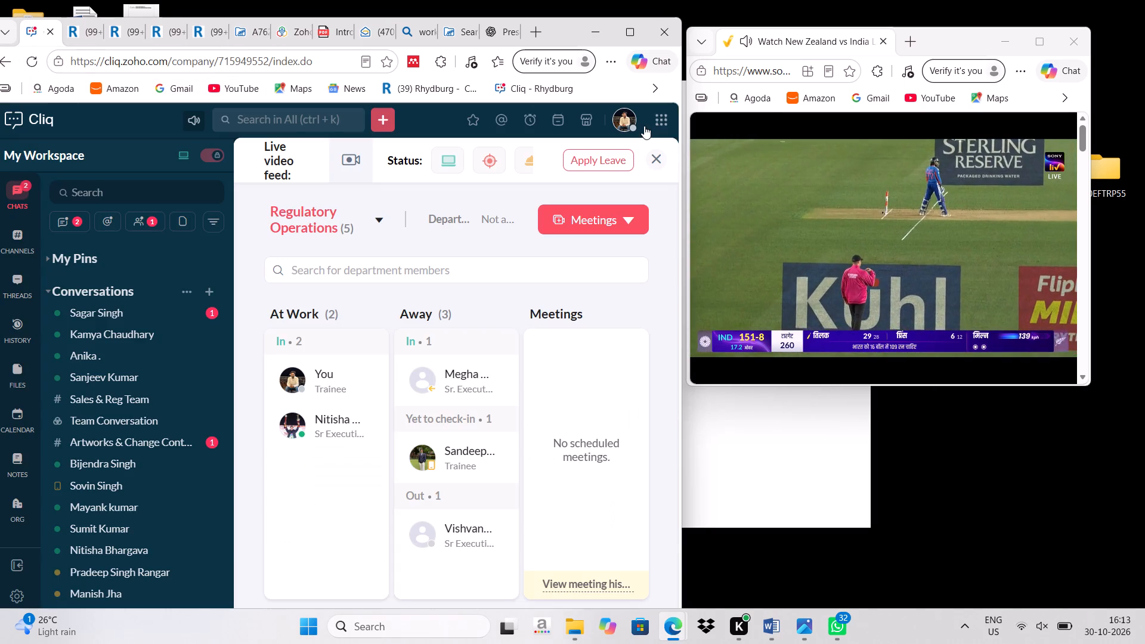
left_click(93, 335)
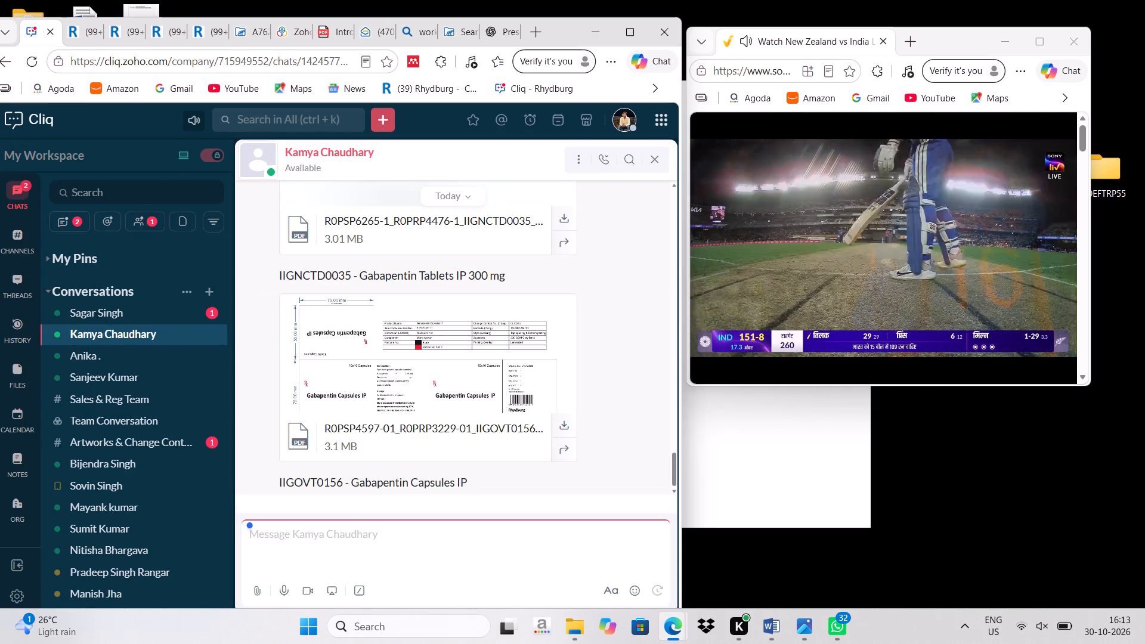
Compare the Pantone entries in the shared Gabapentin Tablets IP 300 mg artwork with those in the Gabapentin Capsules IP artwork.
scroll(426, 392, "up", 2)
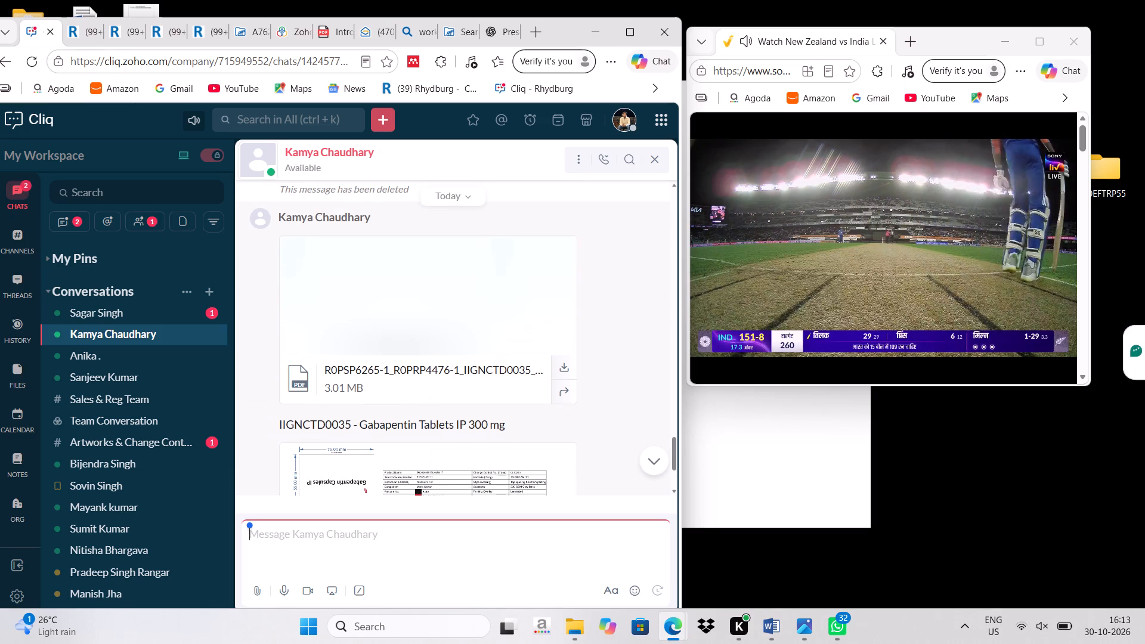
left_click(380, 389)
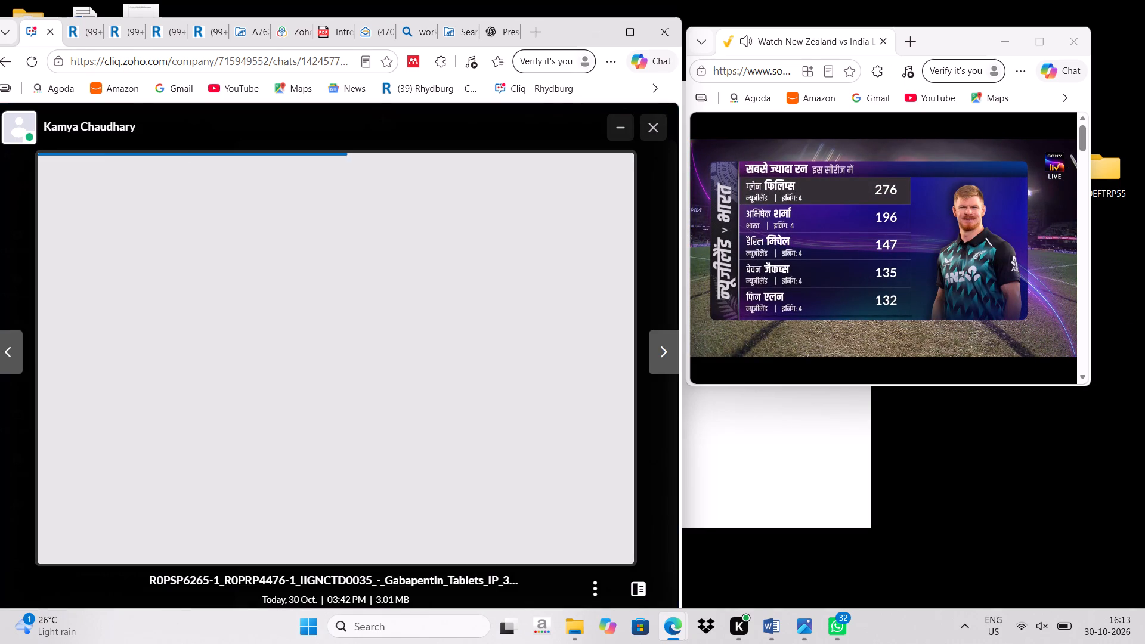
scroll(361, 359, "up", 10)
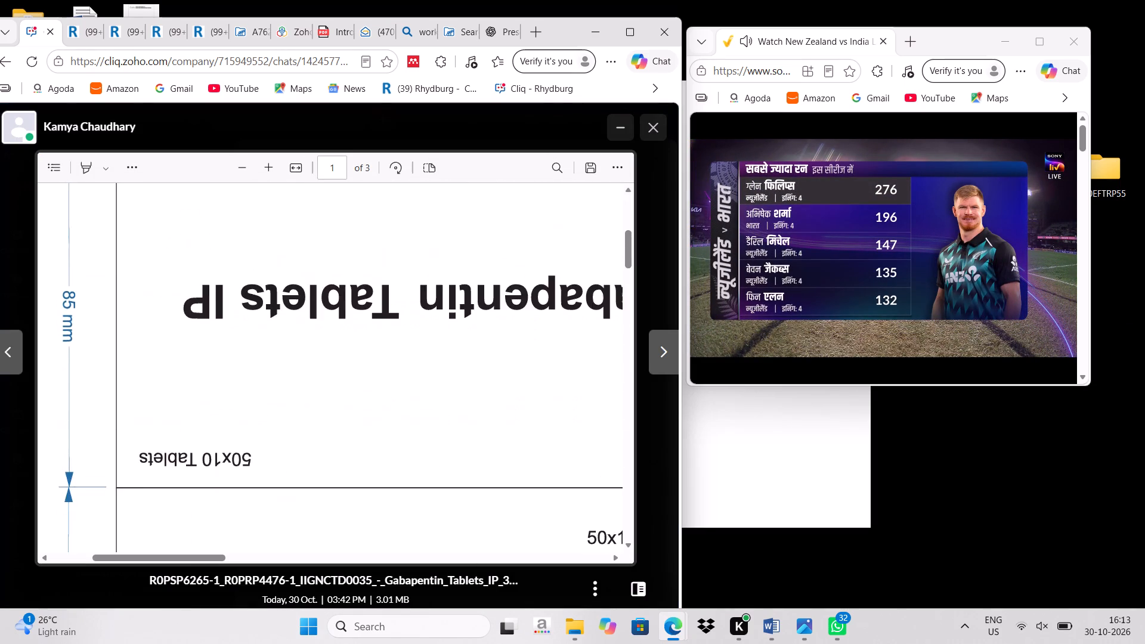
scroll(361, 359, "up", 2)
scroll(361, 359, "left", 2)
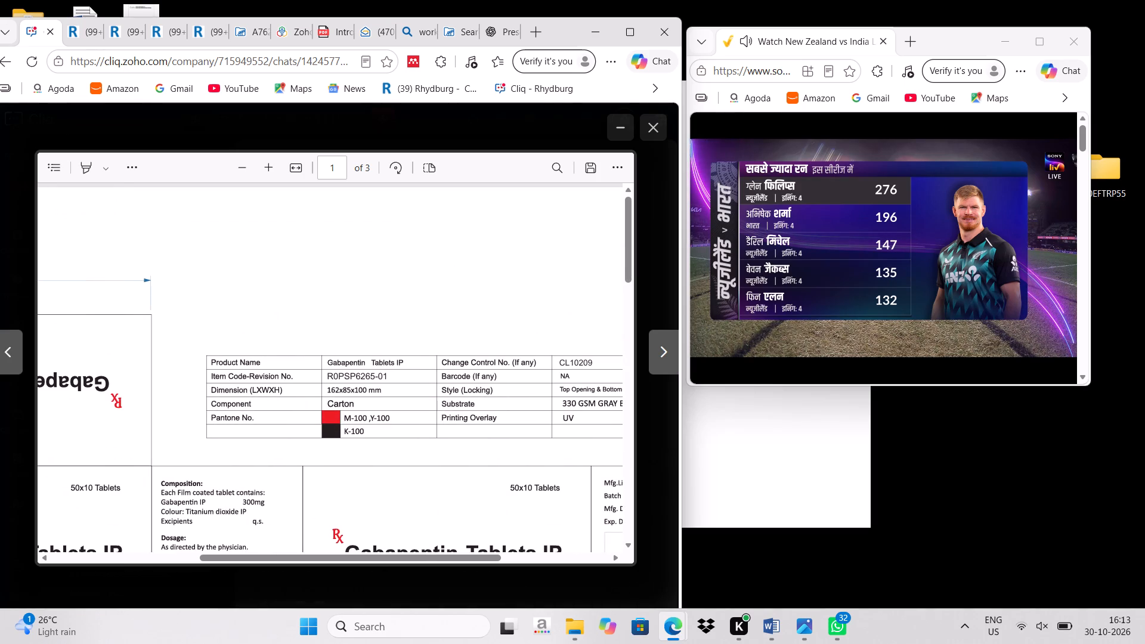
scroll(361, 359, "down", 7)
scroll(361, 359, "up", 2)
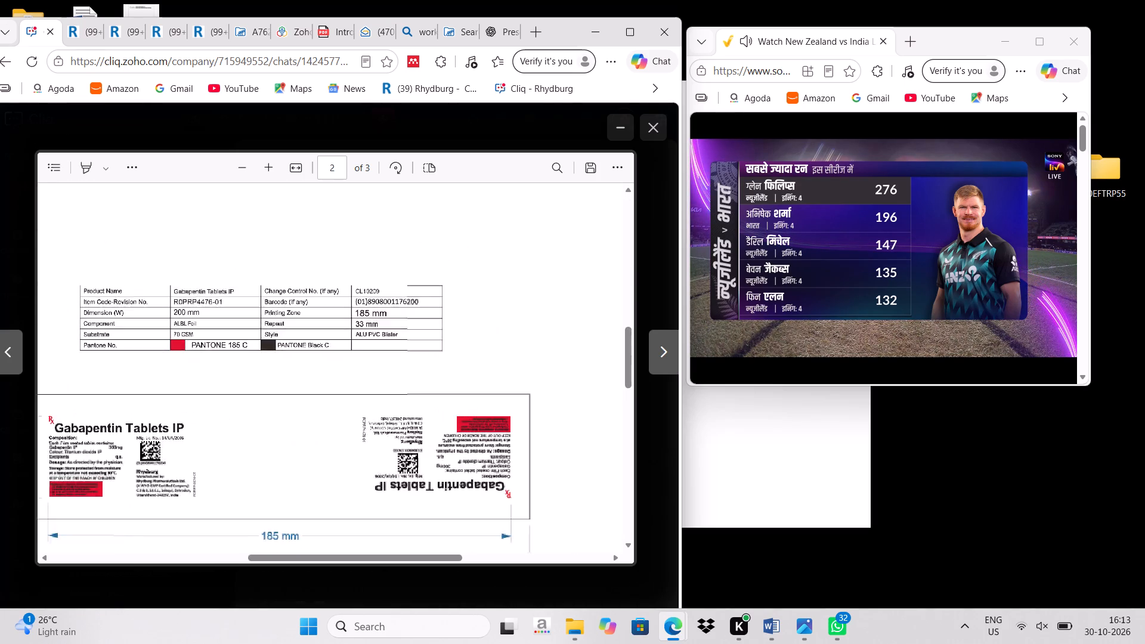
scroll(361, 359, "up", 7)
scroll(361, 359, "left", 1)
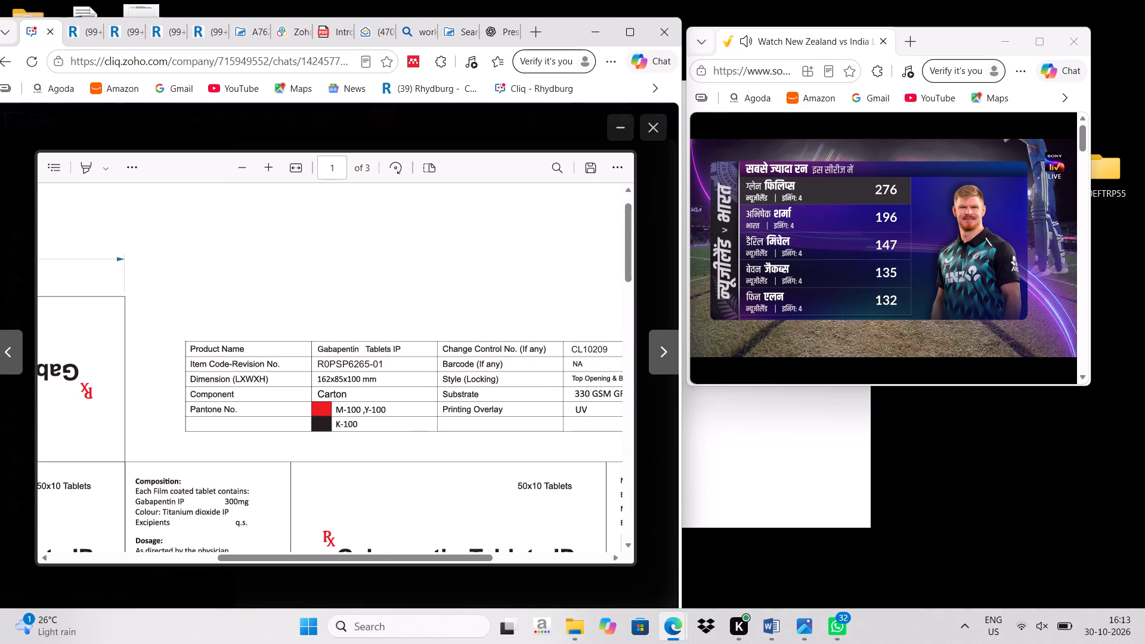
left_click(621, 134)
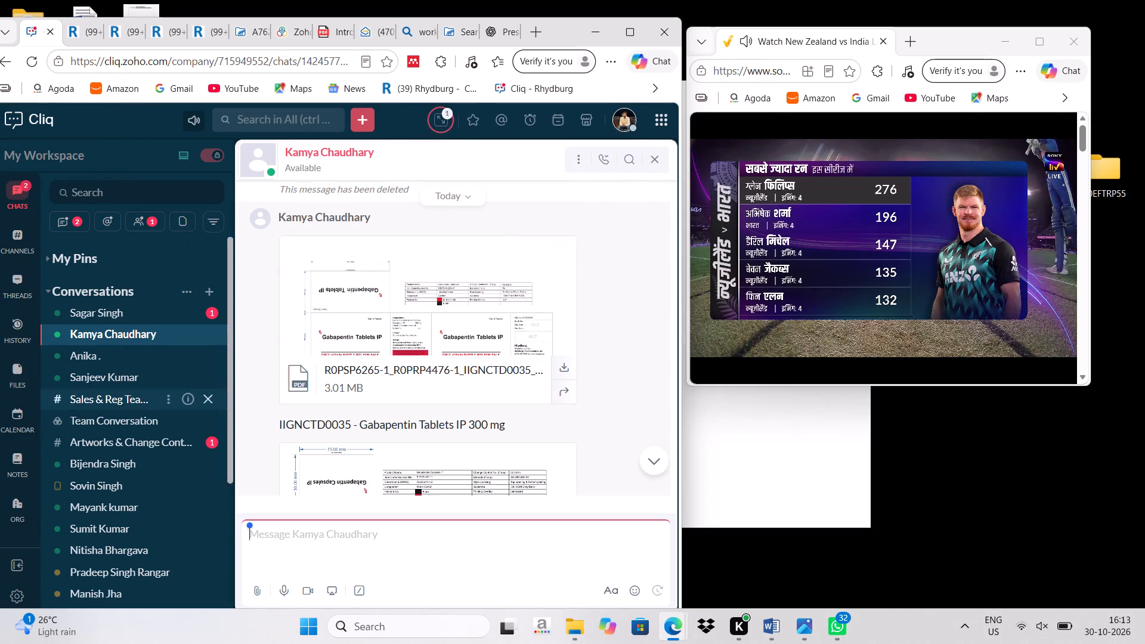
scroll(379, 443, "down", 3)
left_click(426, 349)
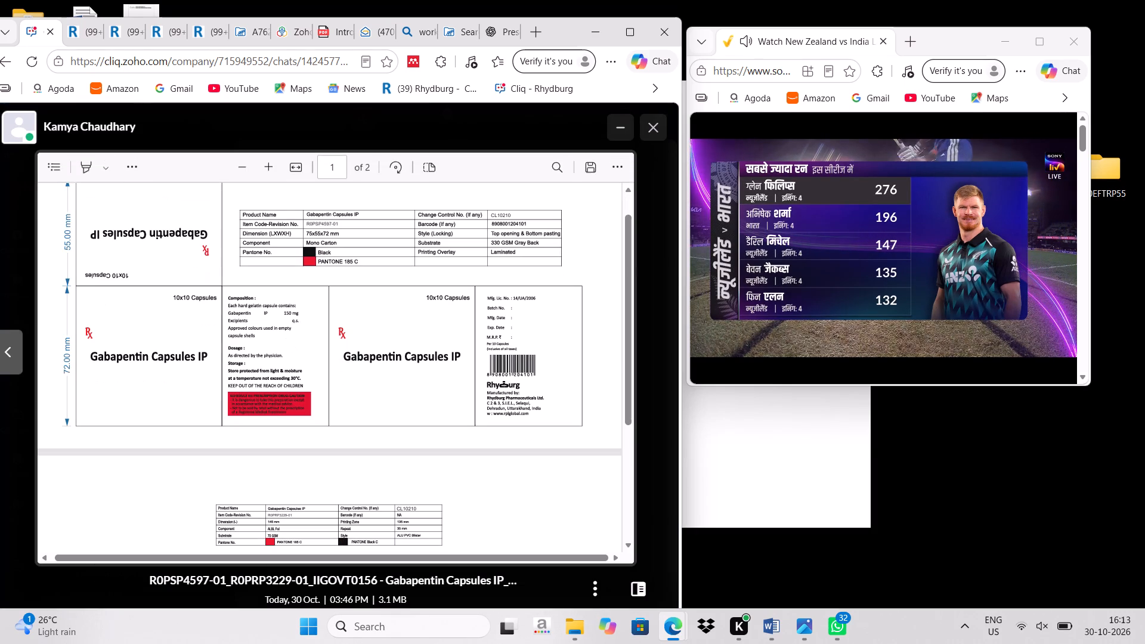
left_click(655, 128)
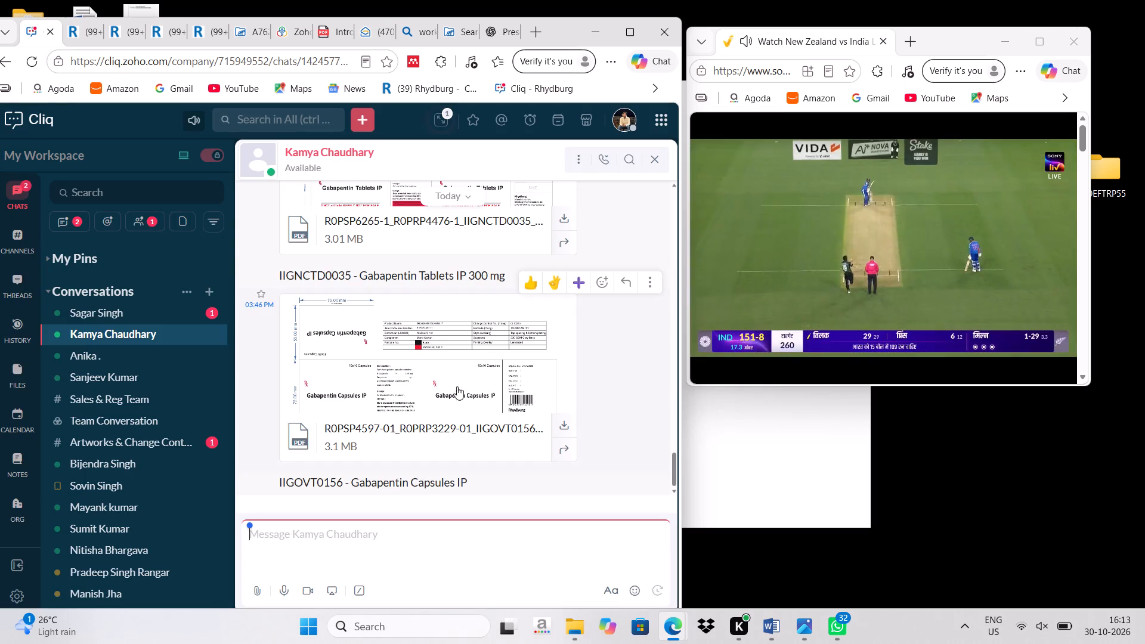
Start a reply to the Gabapentin Capsules artwork: "ISME CARTON MEA PANTONE 185 DE RKHA HAI PR UPR WALE KE CARTON MEA M-100".
left_click(621, 279)
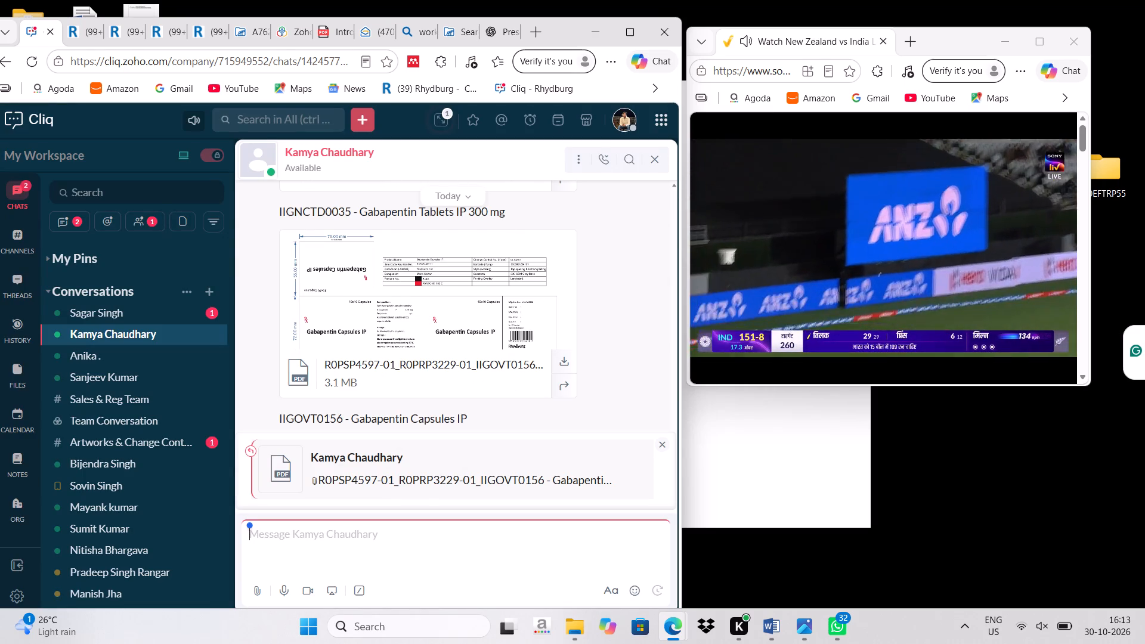
type("ISME CARTI")
key("BackSpace")
type("ON MEA PANTONE 185 DE RKHA HAI PR")
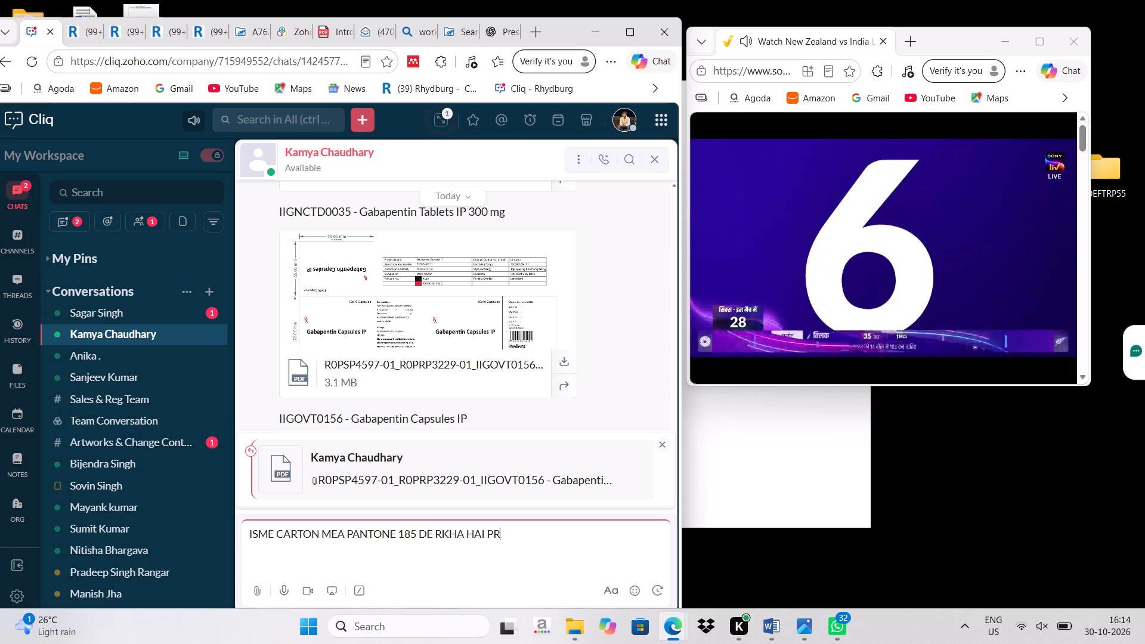
key("space")
type("UPR WALE KE CARTON MEA")
key("space")
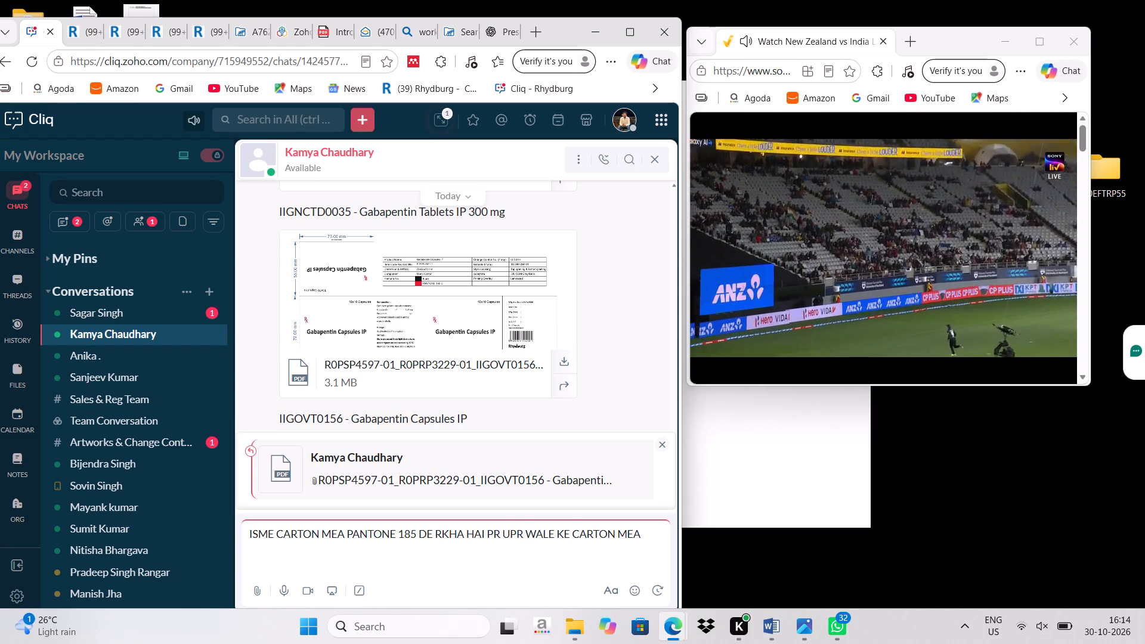
type("M-")
type("100")
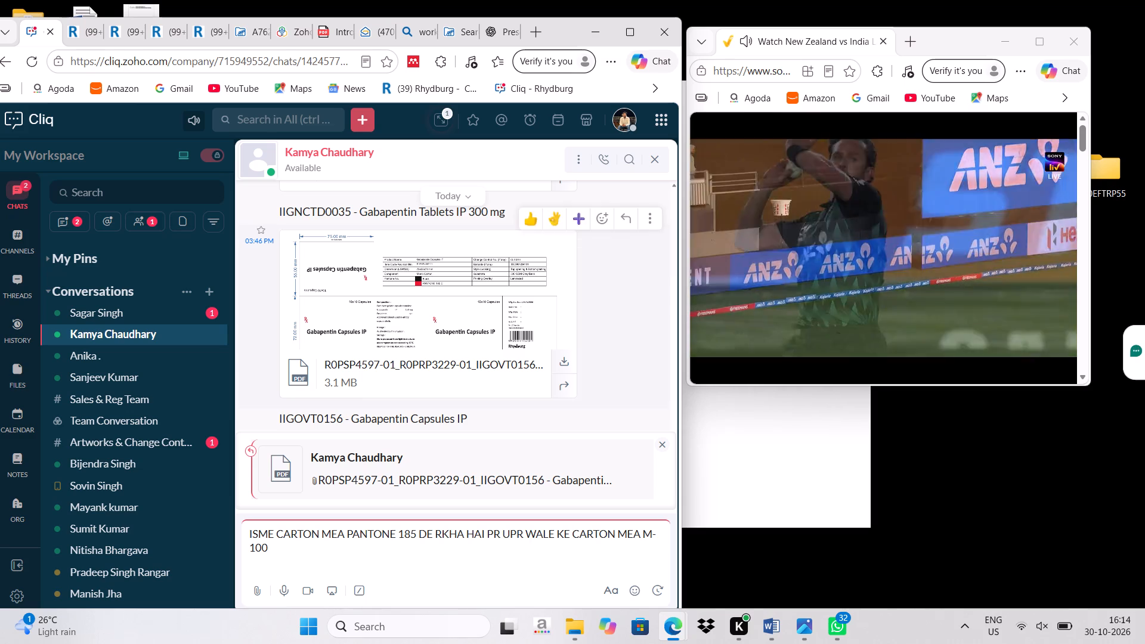
Recheck the Gabapentin Tablets carton's Pantone entry, complete the reply with ",Y-100 DE RKHA HAI CROSS CHECK KRNA SHI HAINA" and send it.
scroll(451, 328, "up", 3)
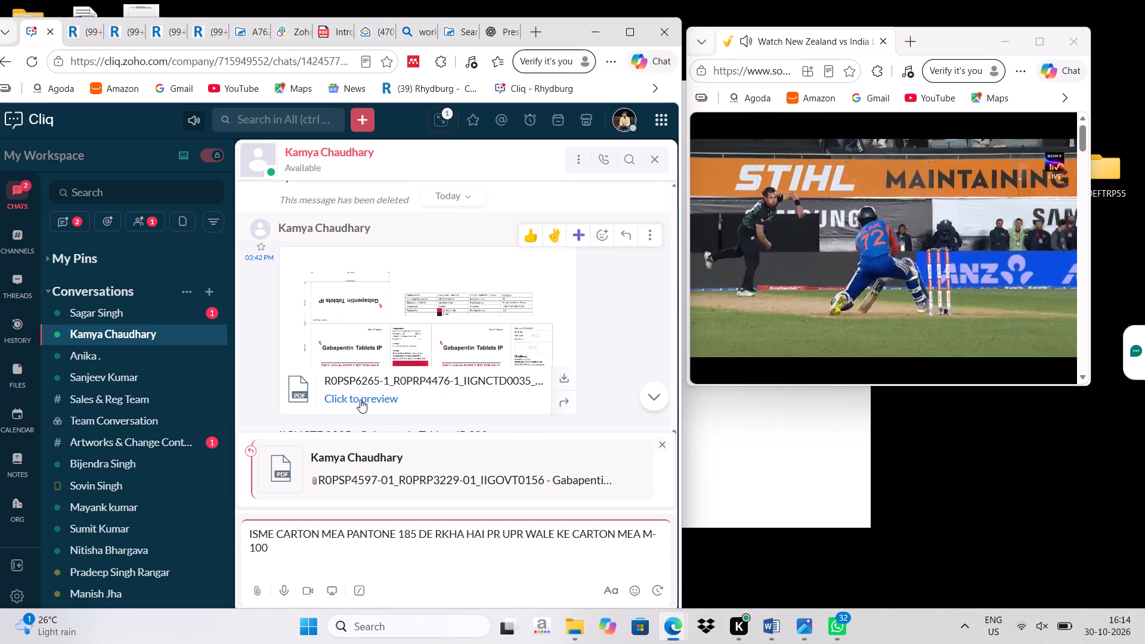
left_click(360, 400)
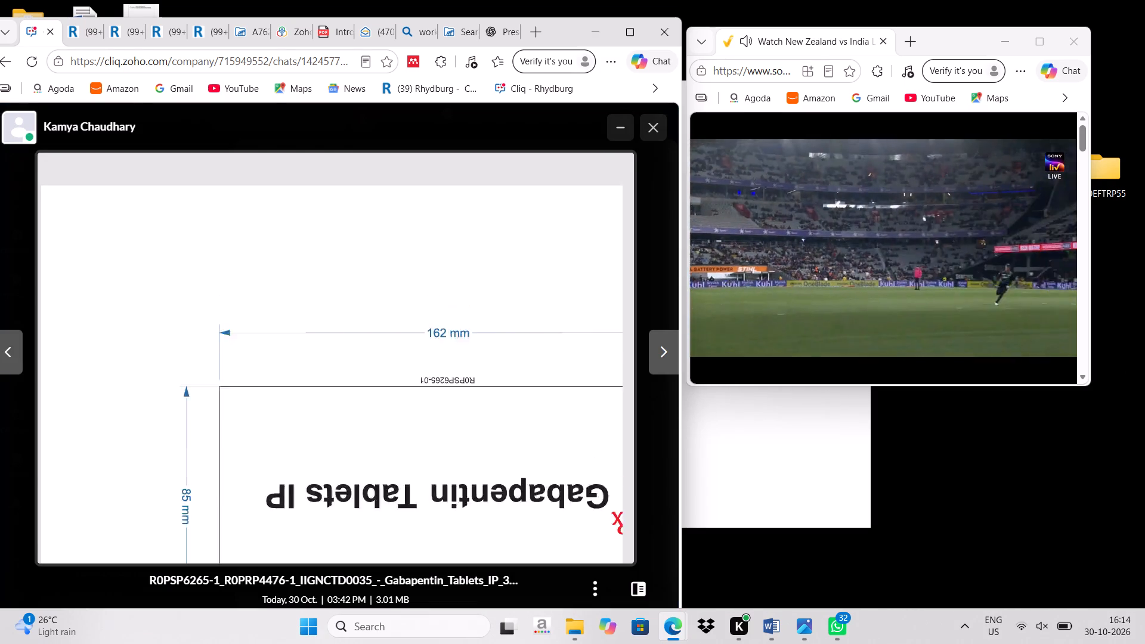
left_click(648, 127)
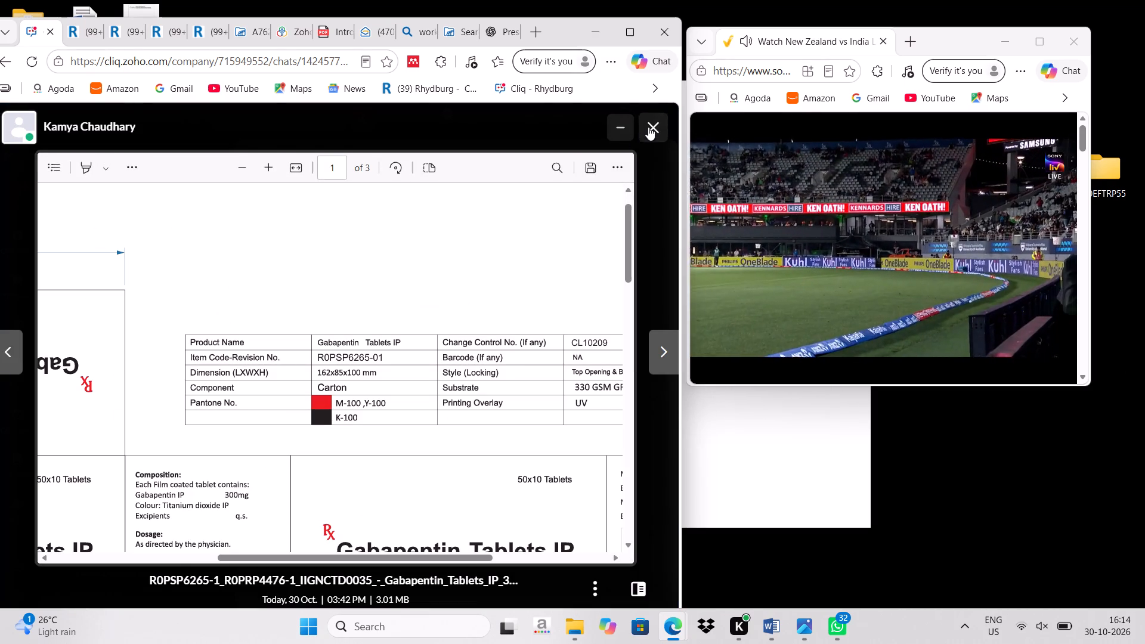
type(",Y-100 DE RL")
key("BackSpace")
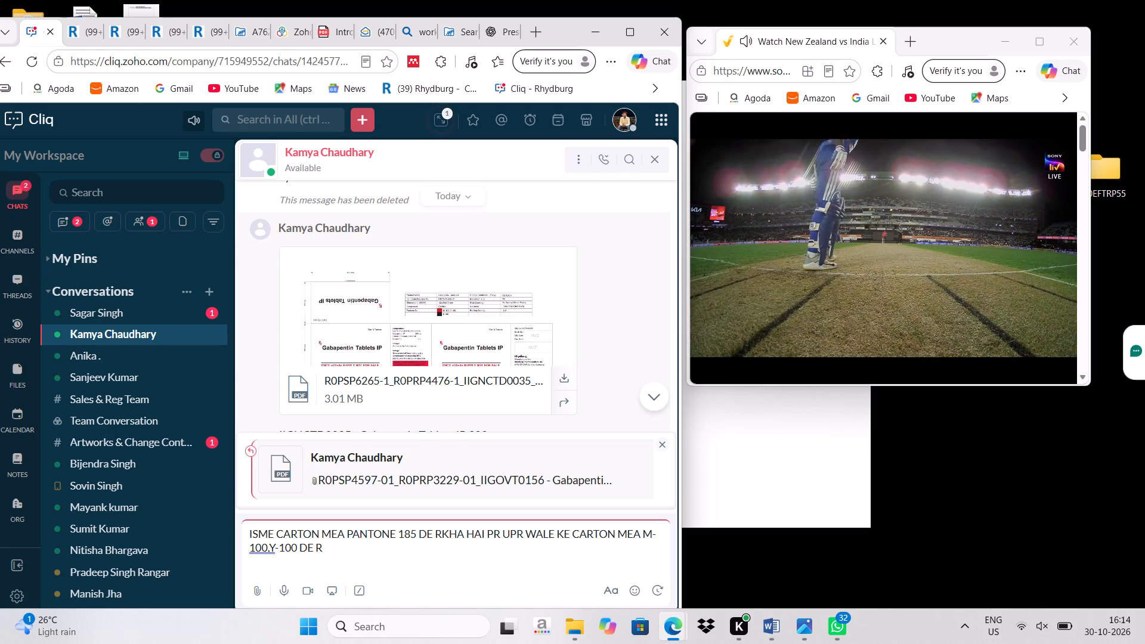
key("h")
key("BackSpace")
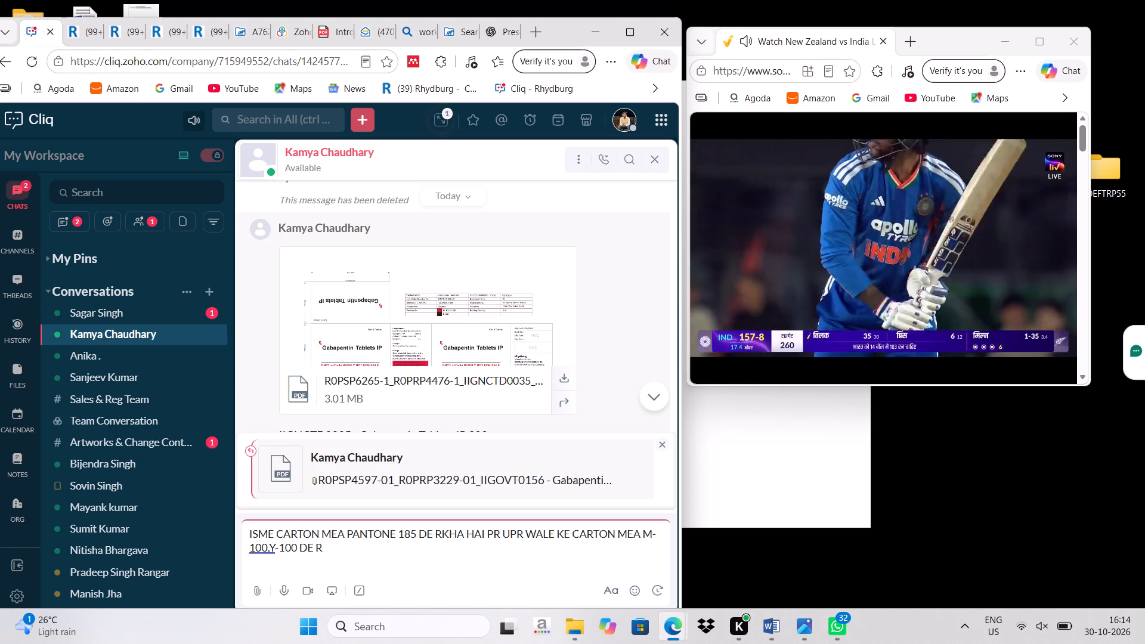
type("KHA HAI CROSS CHEC")
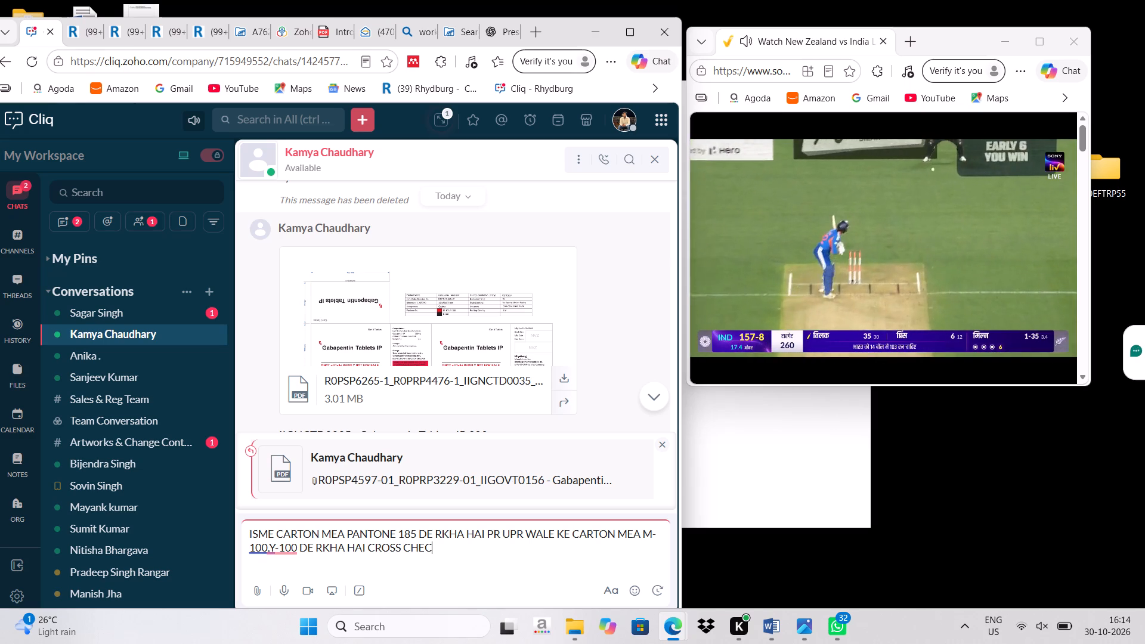
type("K KRNA SHI HAINA")
key("Return")
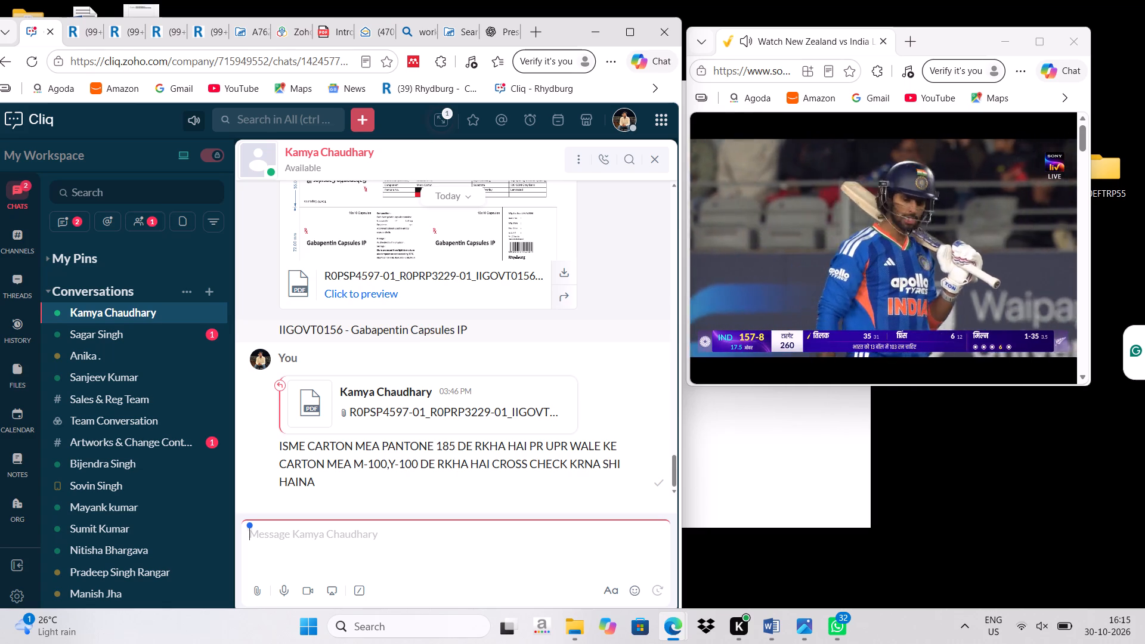
Reopen the shared Gabapentin Capsules IP artwork, recheck the carton's Pantone entries, and close the preview.
scroll(444, 347, "up", 2)
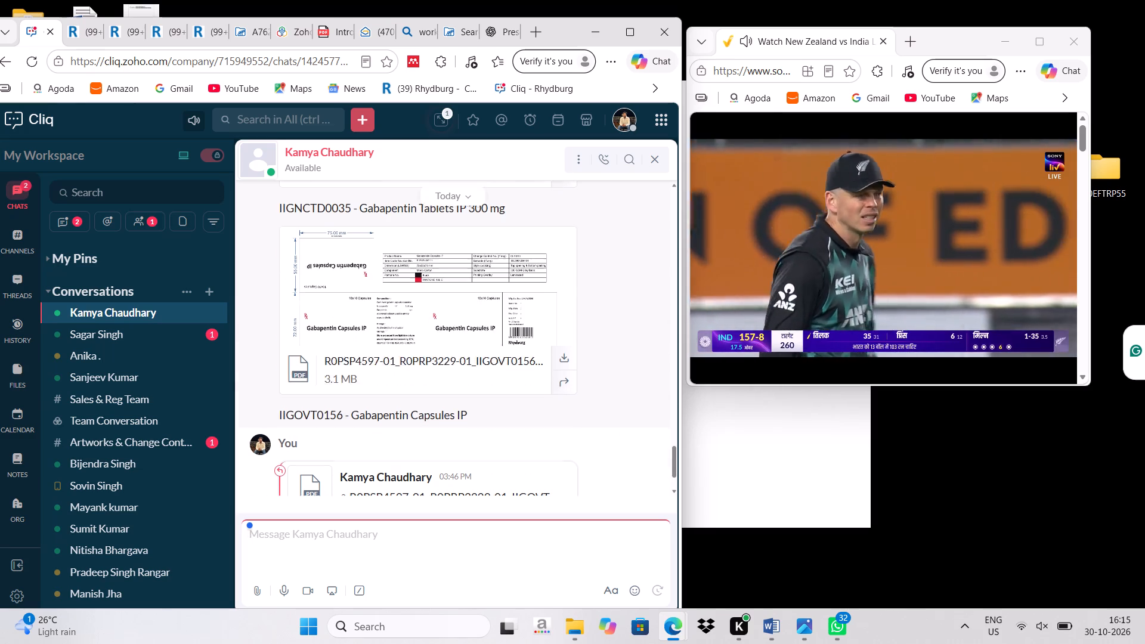
scroll(444, 347, "up", 2)
scroll(444, 347, "down", 8)
right_click(444, 347)
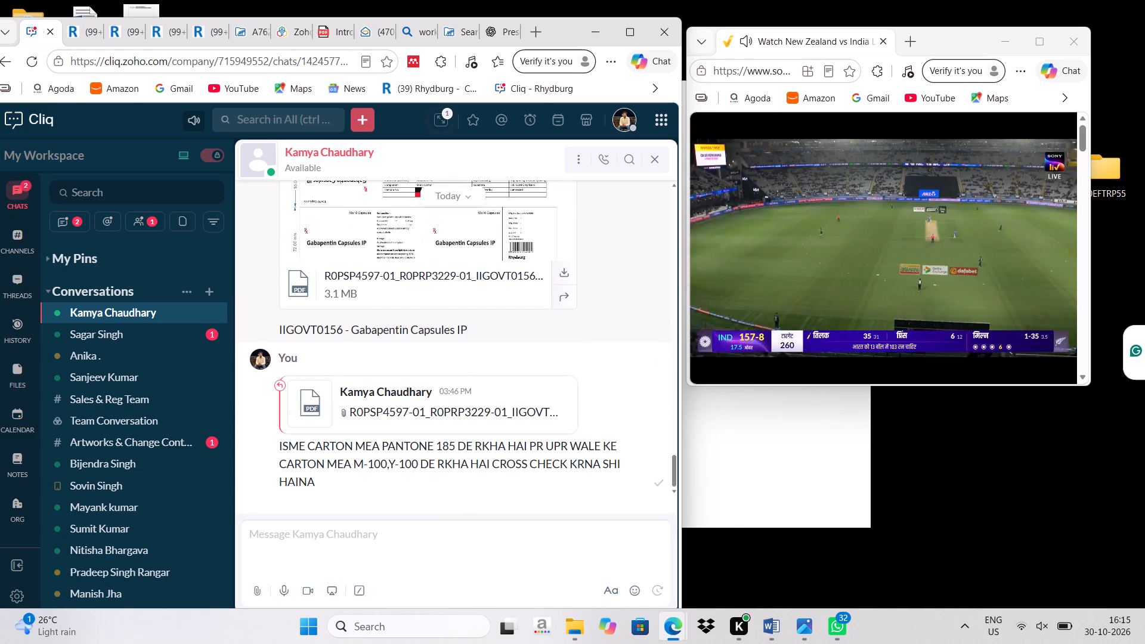
scroll(444, 347, "up", 5)
left_click(250, 272)
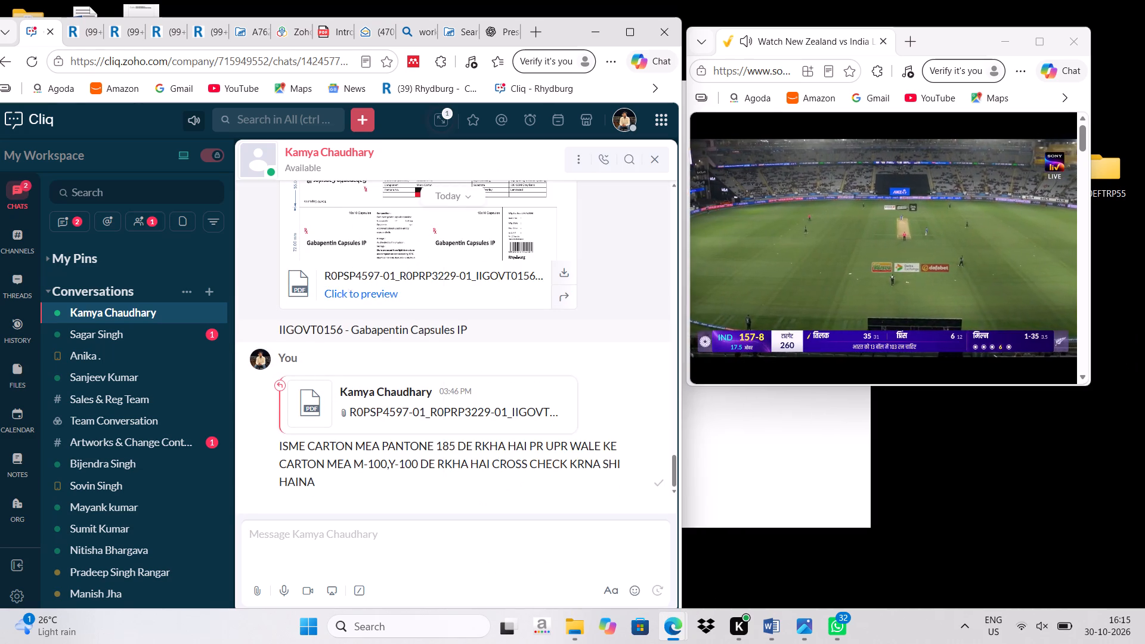
scroll(383, 281, "up", 2)
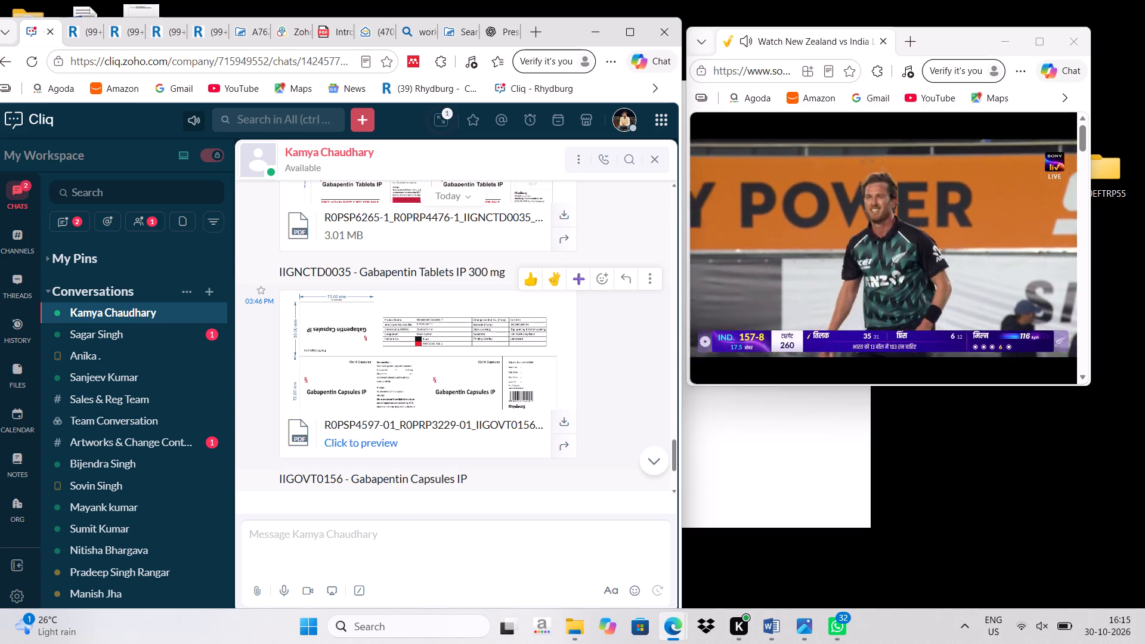
left_click(413, 363)
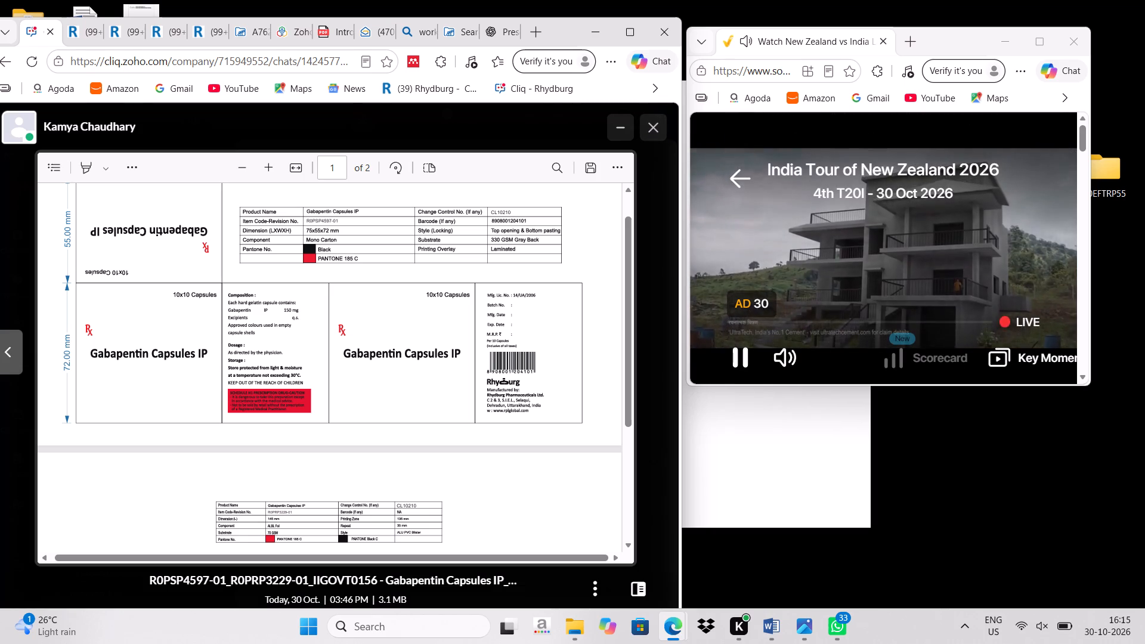
left_click(657, 128)
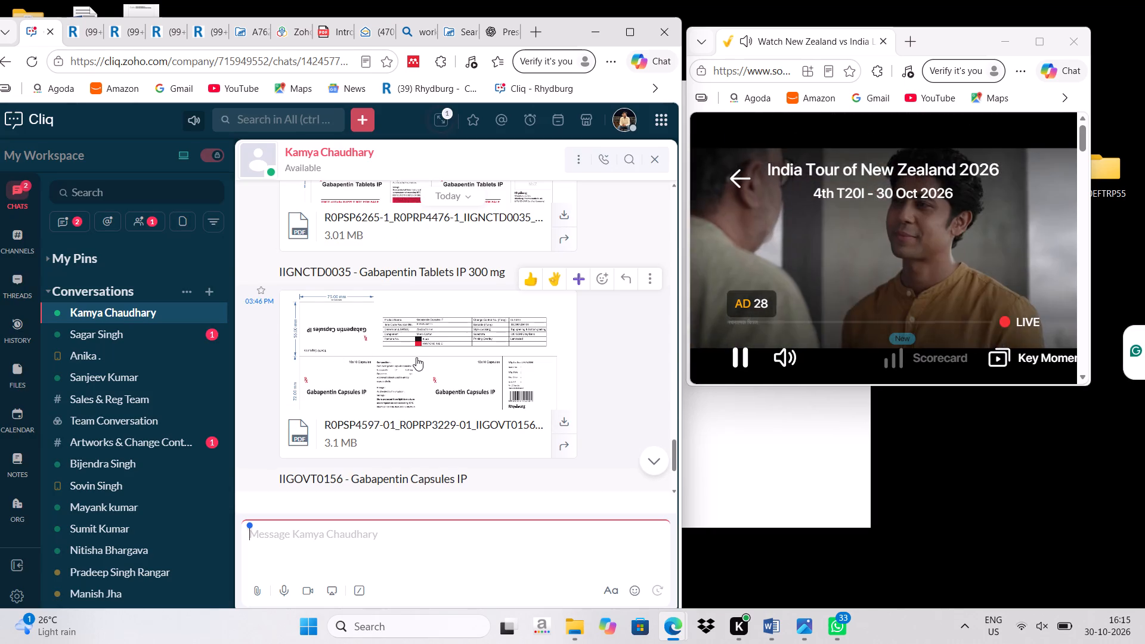
Open the shared Gabapentin Tablets IP 300 mg artwork and examine the carton's Pantone entries and panel text.
scroll(435, 262, "up", 2)
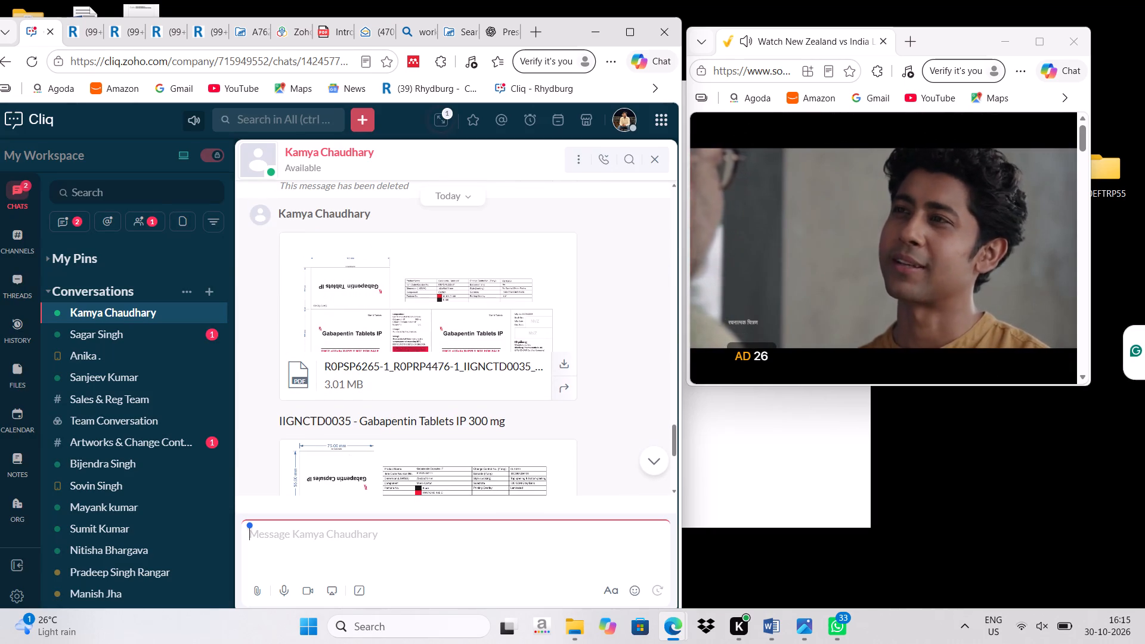
left_click(371, 386)
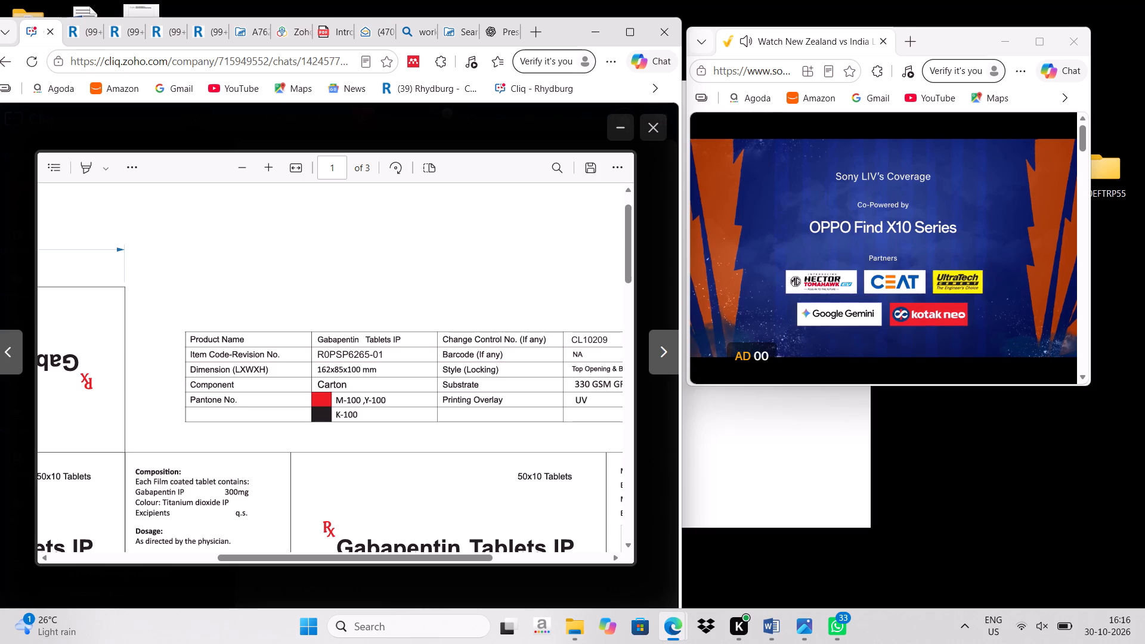
scroll(346, 414, "down", 2)
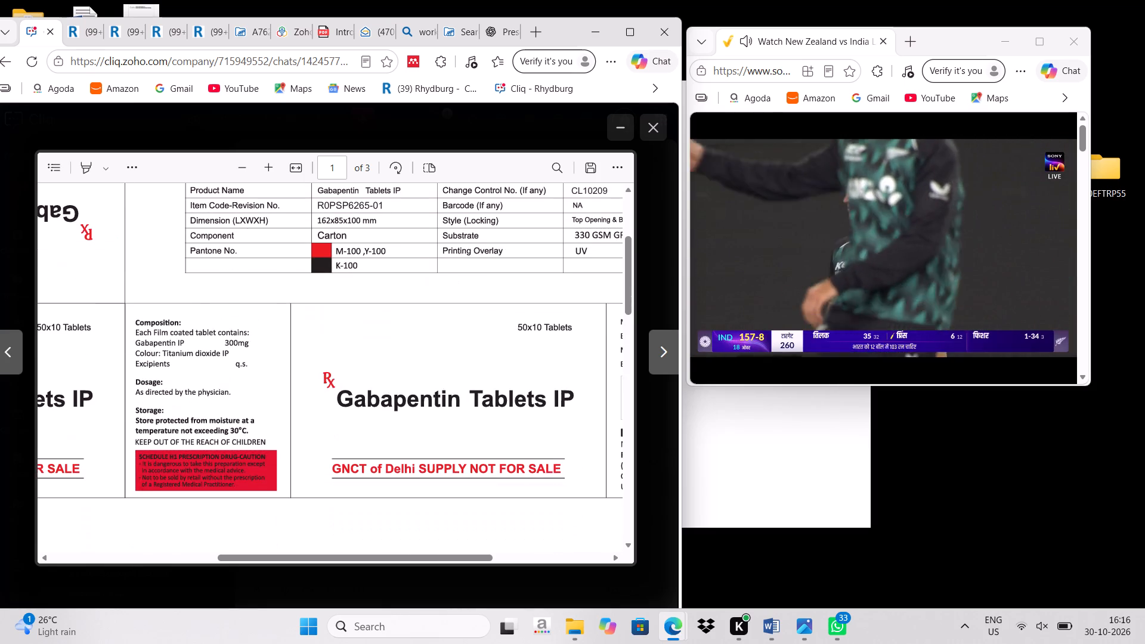
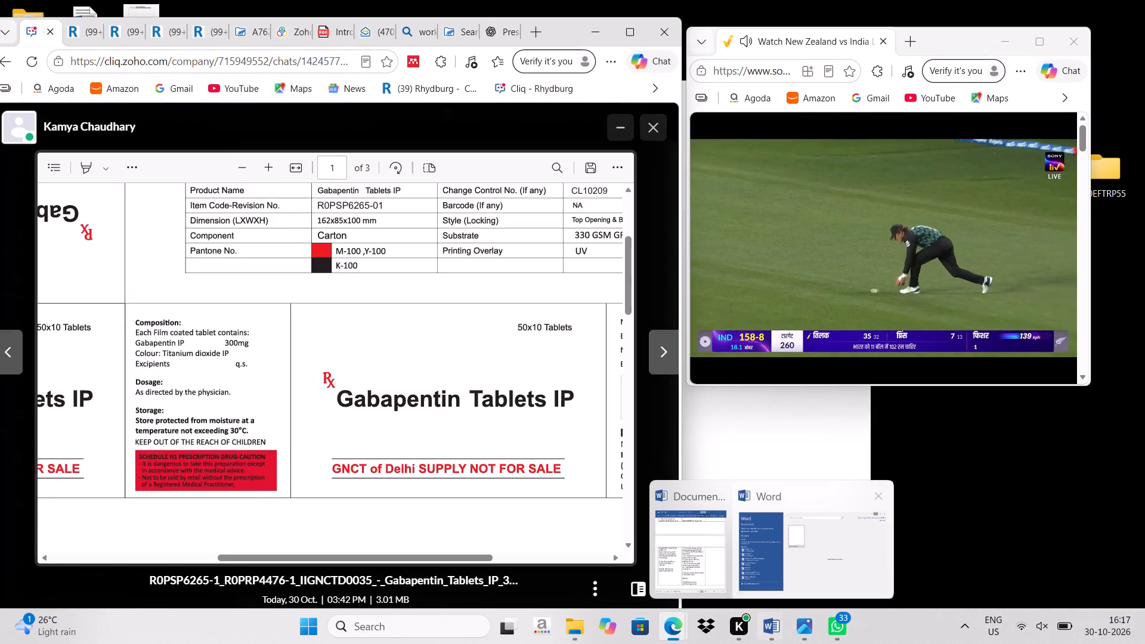
Review the drug caution, Rx colour and SPECS entries in the Word table, including those for IIGOVT0156 - Gabapentin Capsules IP.
left_click(686, 558)
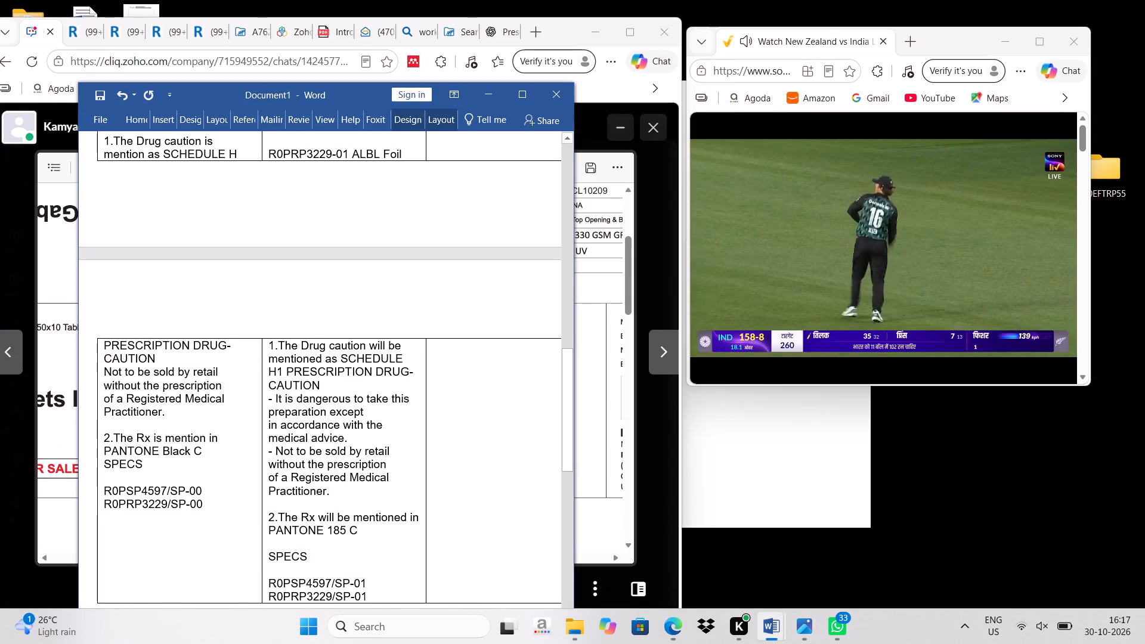
scroll(500, 413, "up", 2)
scroll(500, 414, "down", 2)
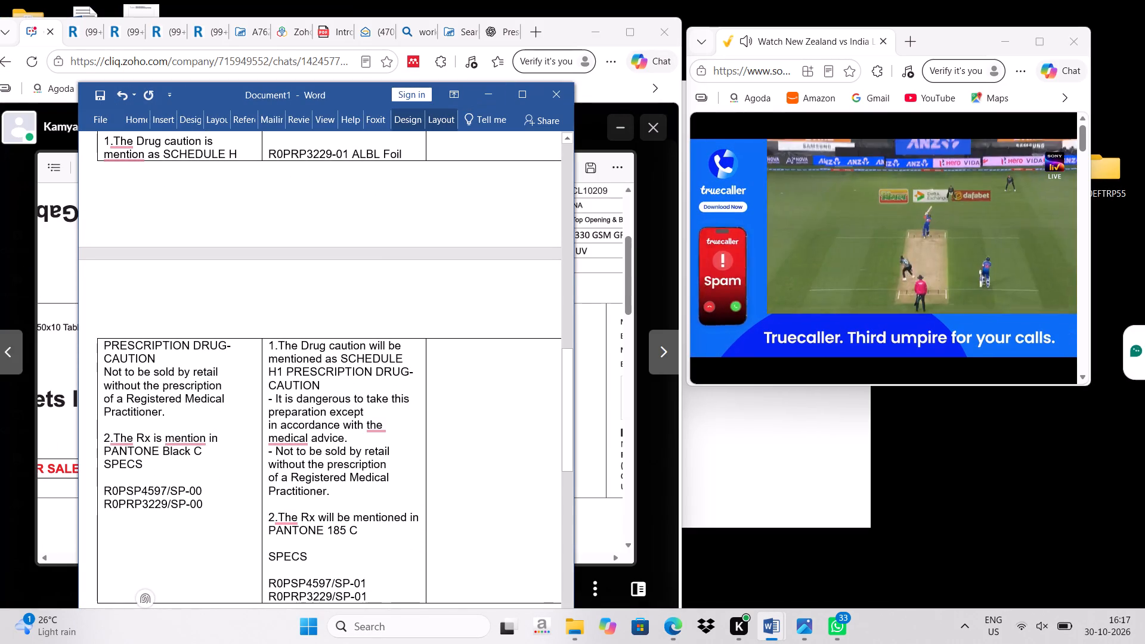
scroll(476, 417, "down", 4)
scroll(478, 423, "up", 5)
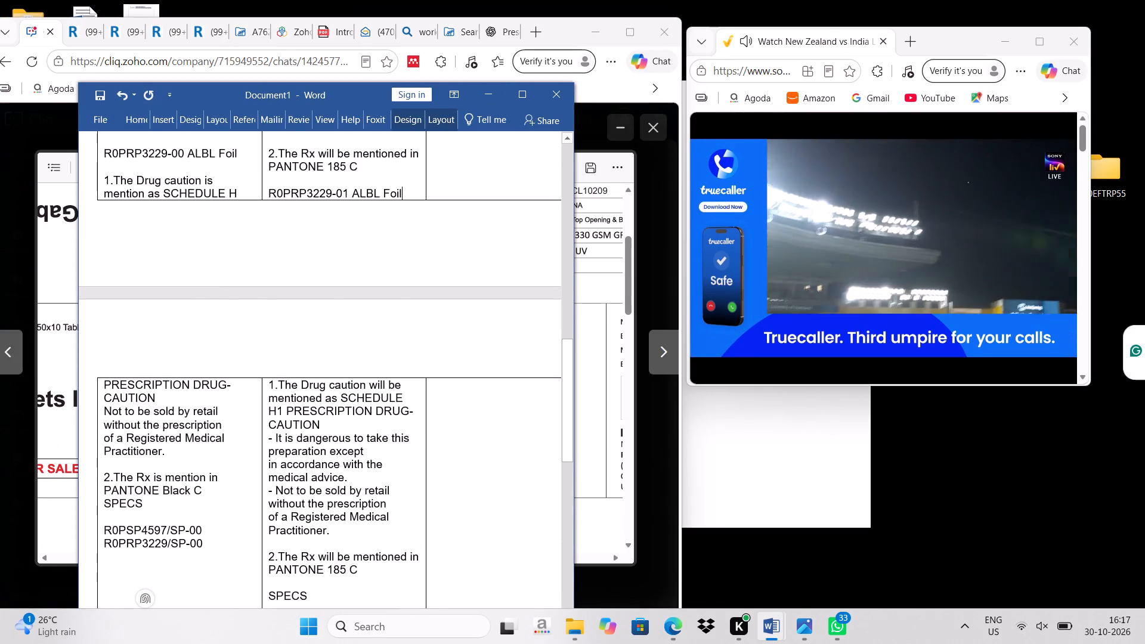
scroll(478, 423, "up", 5)
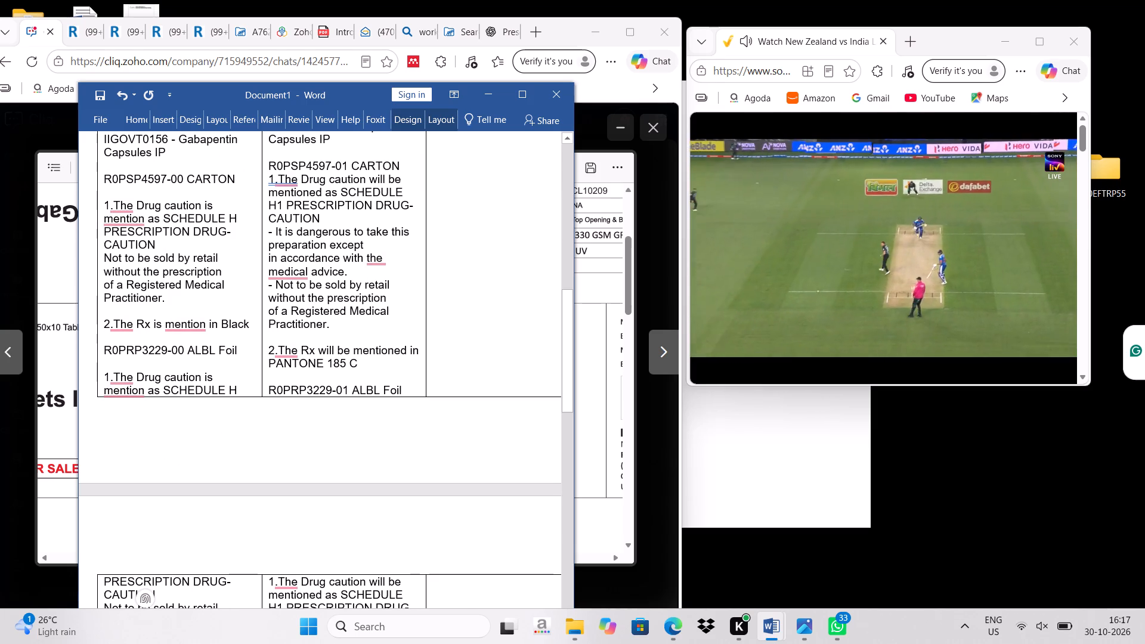
scroll(428, 434, "up", 3)
scroll(311, 405, "up", 4)
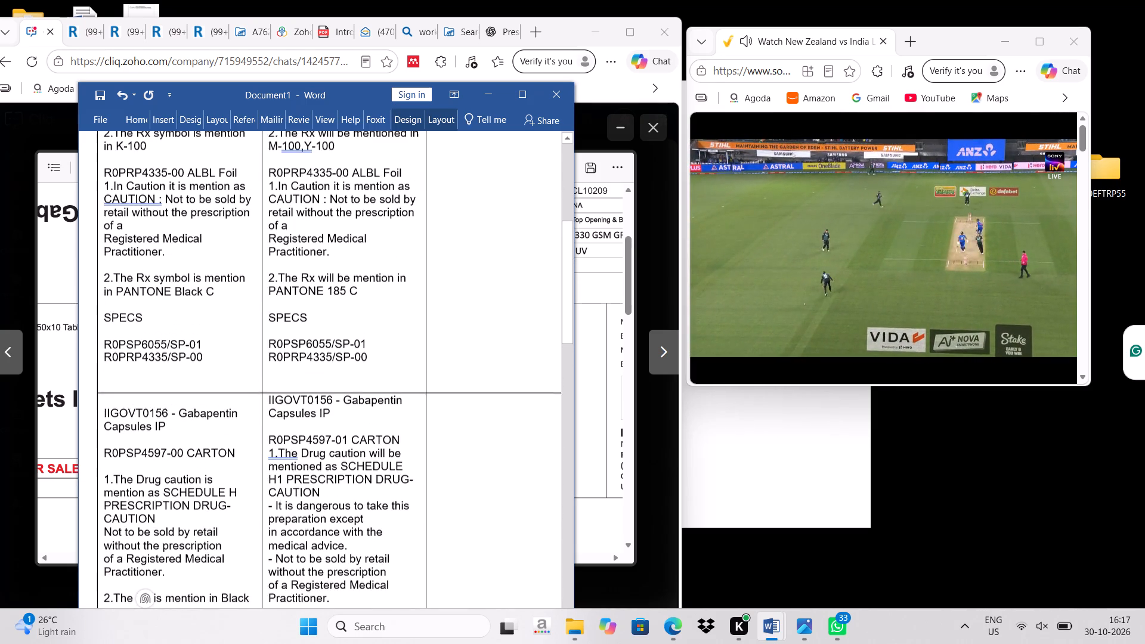
scroll(321, 408, "up", 7)
scroll(329, 425, "down", 6)
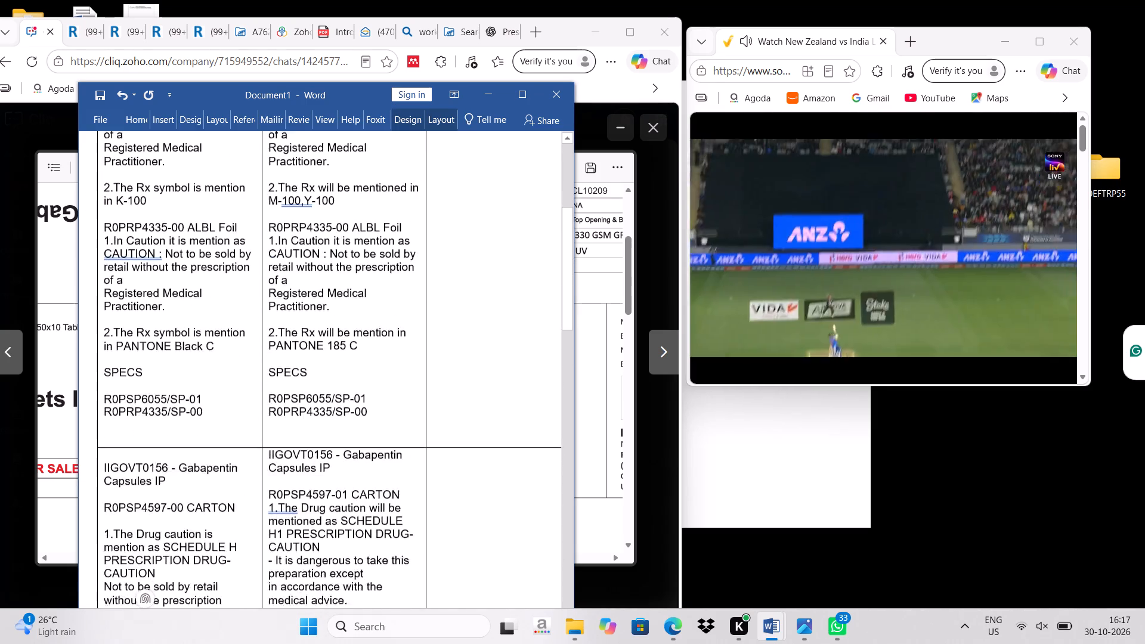
scroll(339, 423, "down", 16)
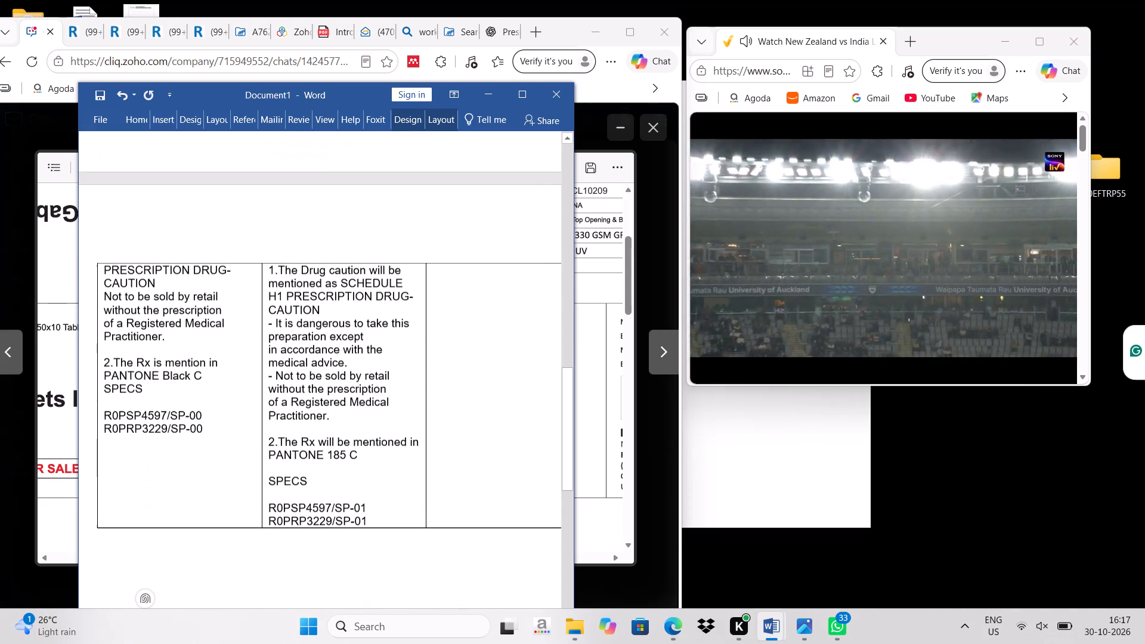
left_click(493, 98)
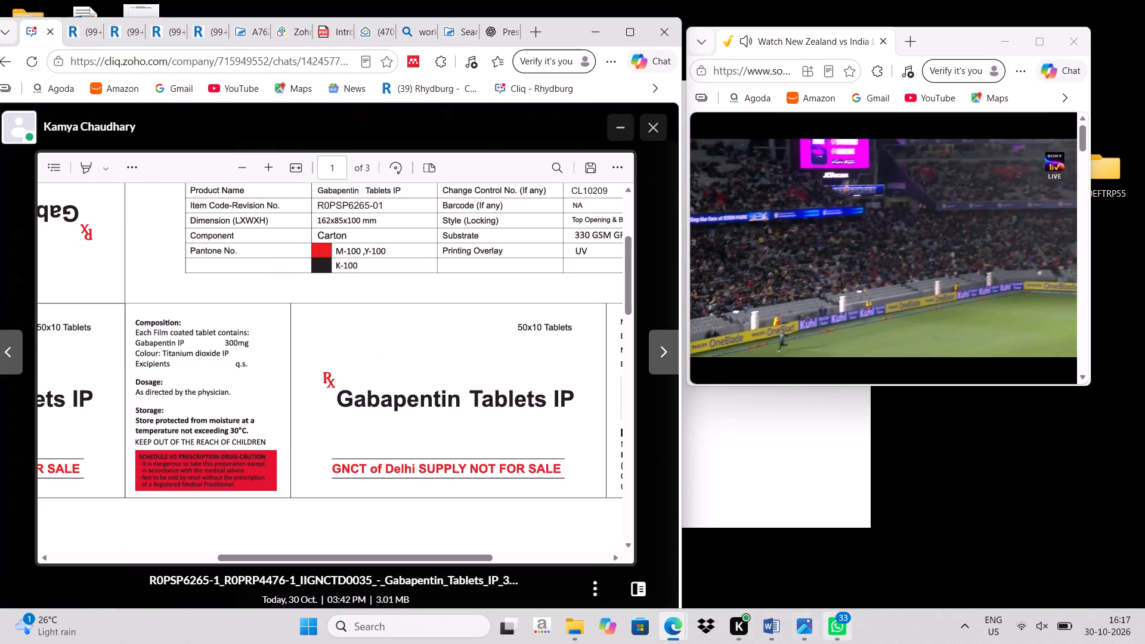
left_click(697, 563)
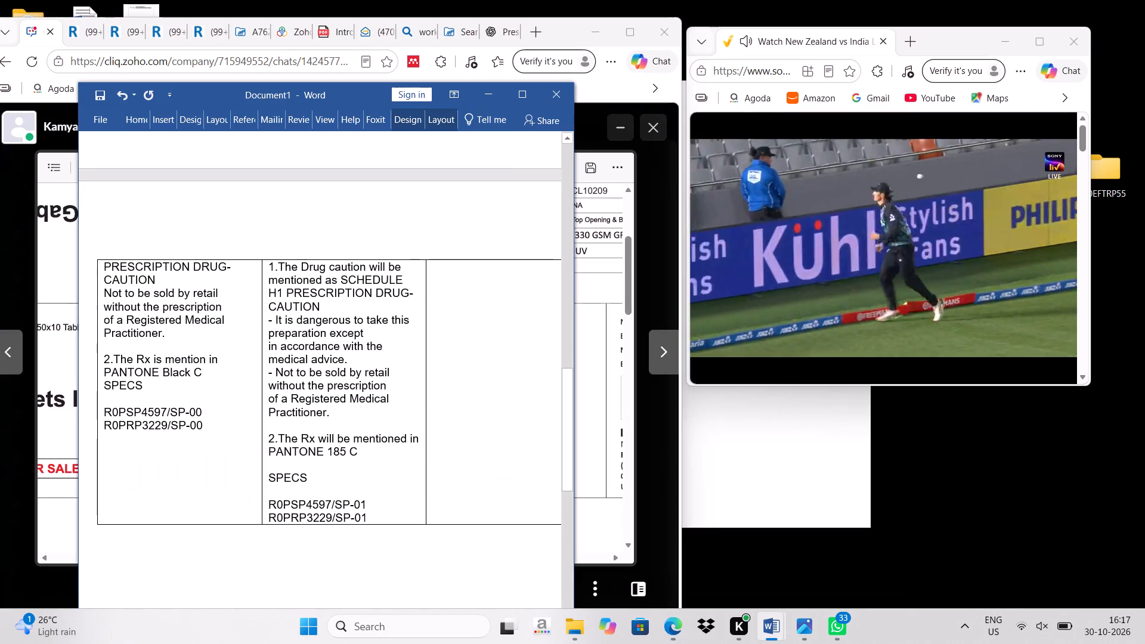
scroll(341, 429, "up", 4)
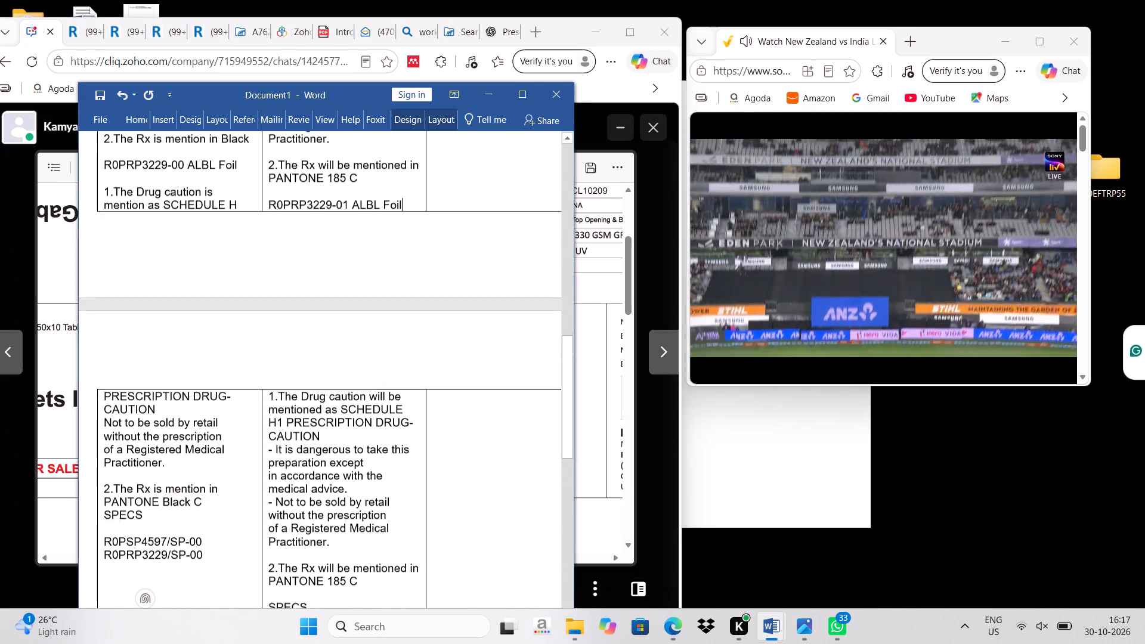
scroll(341, 429, "up", 6)
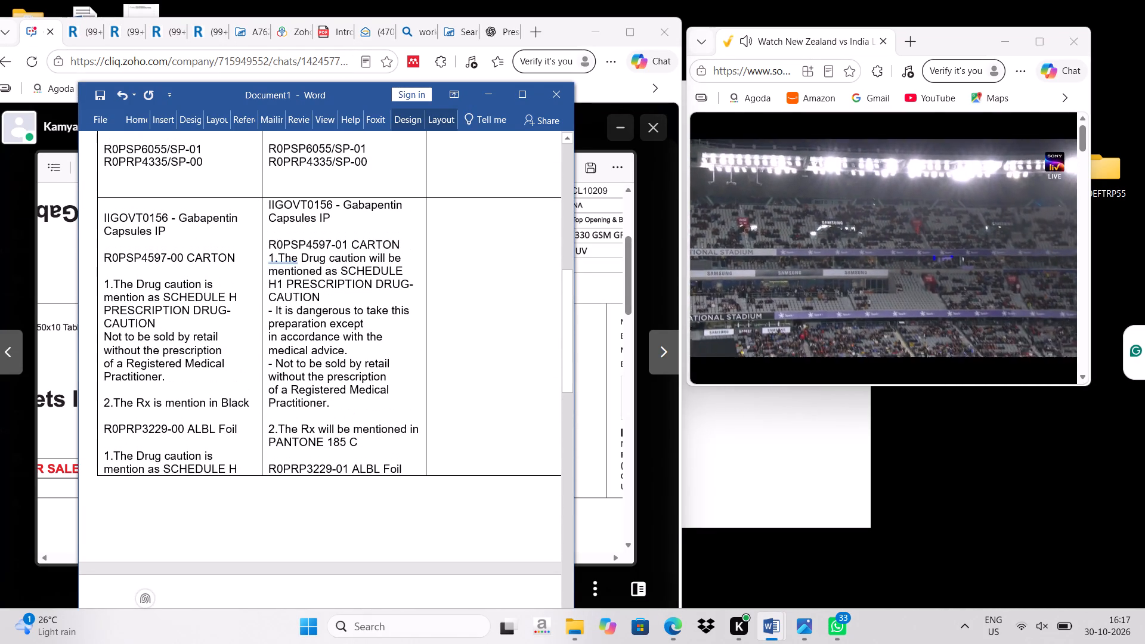
left_click(490, 101)
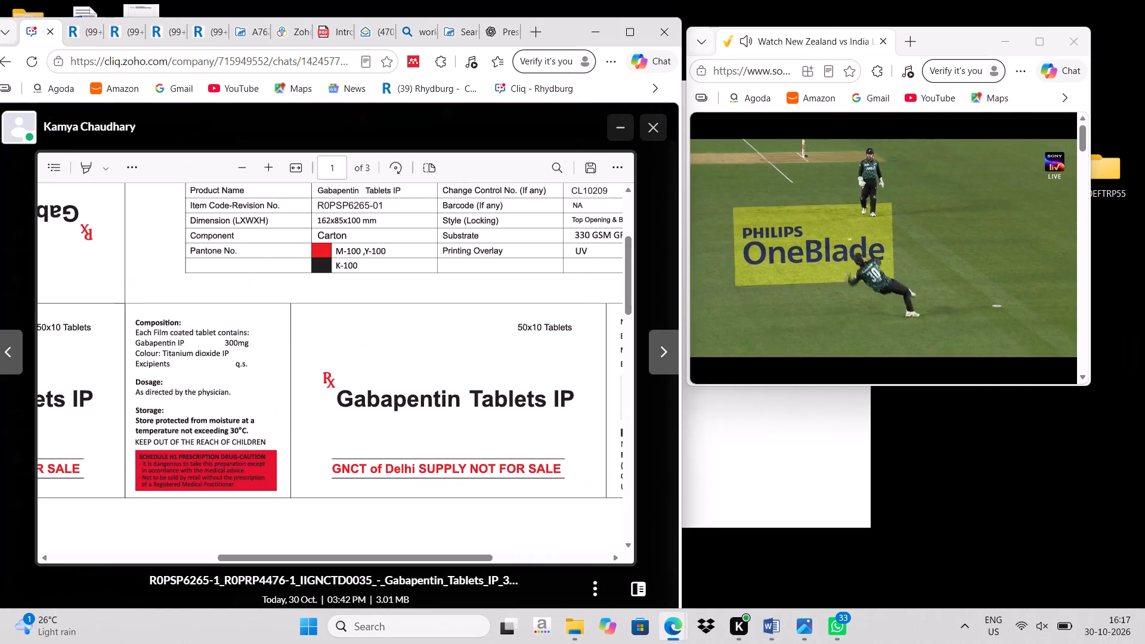
Copy the product code IIGNCTD0035 from the Gabapentin Tablets artwork's file name in Cliq.
left_click_drag(298, 579, 364, 580)
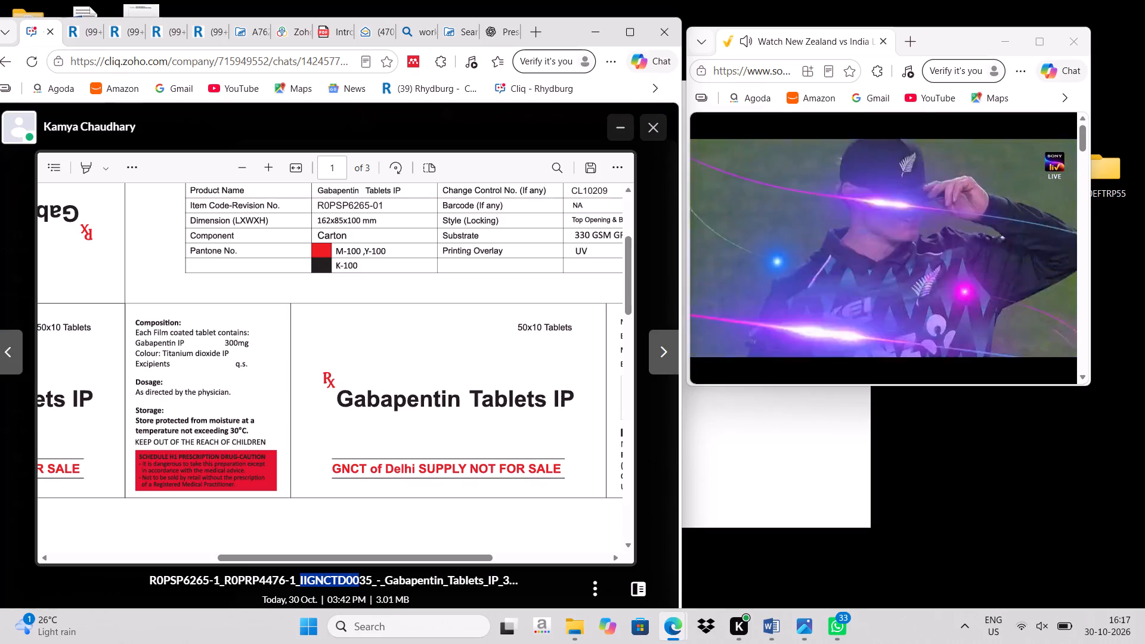
left_click_drag(364, 580, 370, 581)
right_click(335, 580)
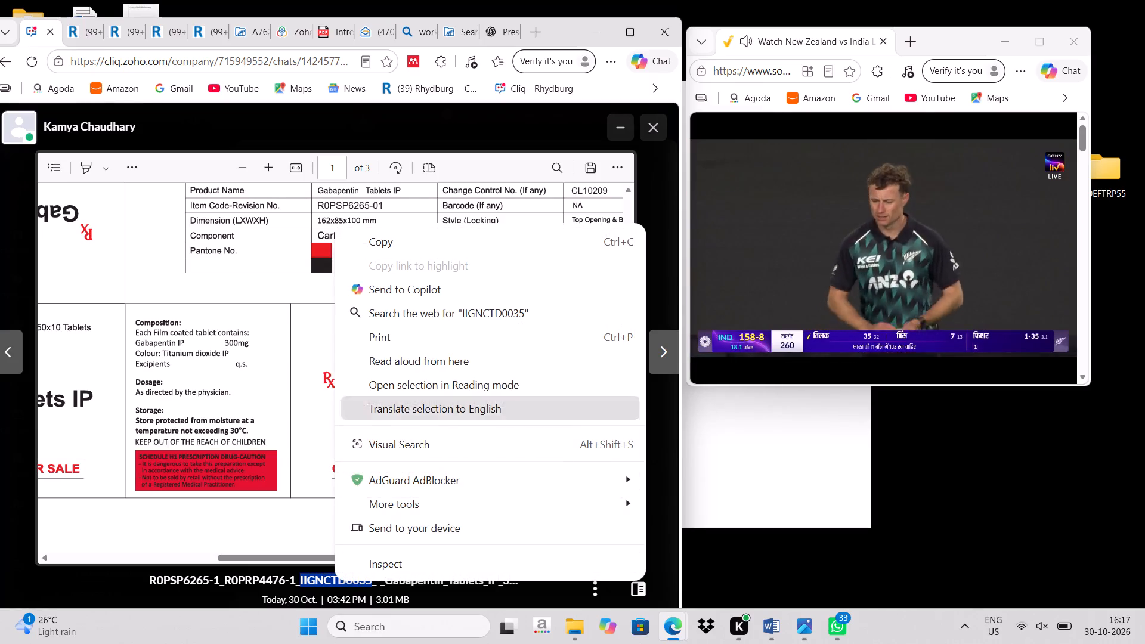
left_click(386, 241)
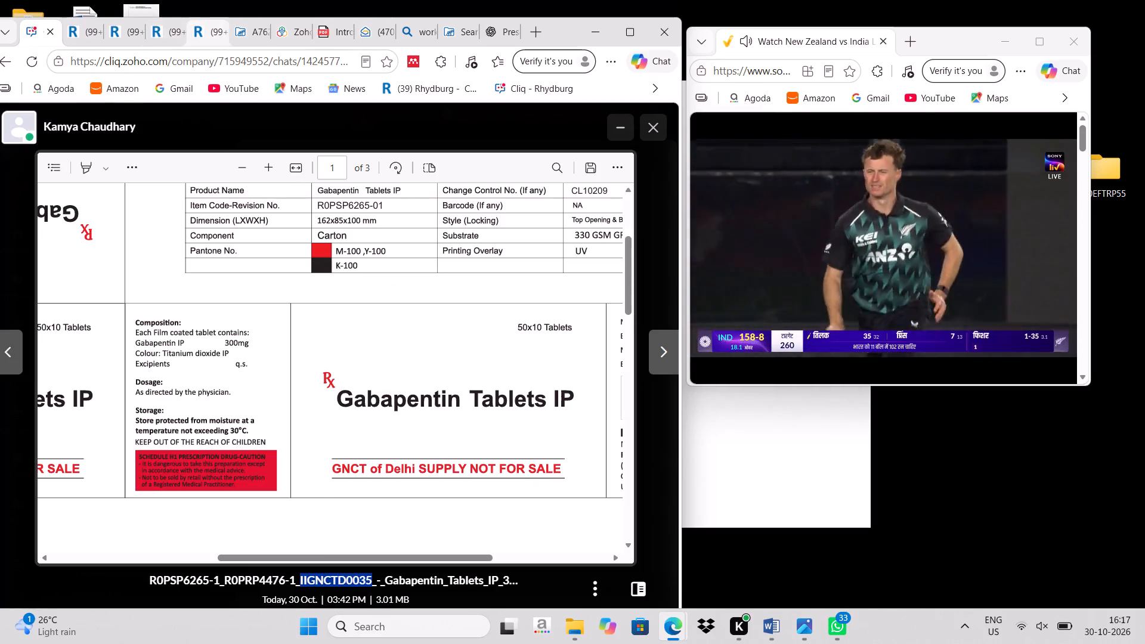
Close the open change control record and search Change Control for Current / Previous State containing IIGNCTD0035.
left_click(212, 31)
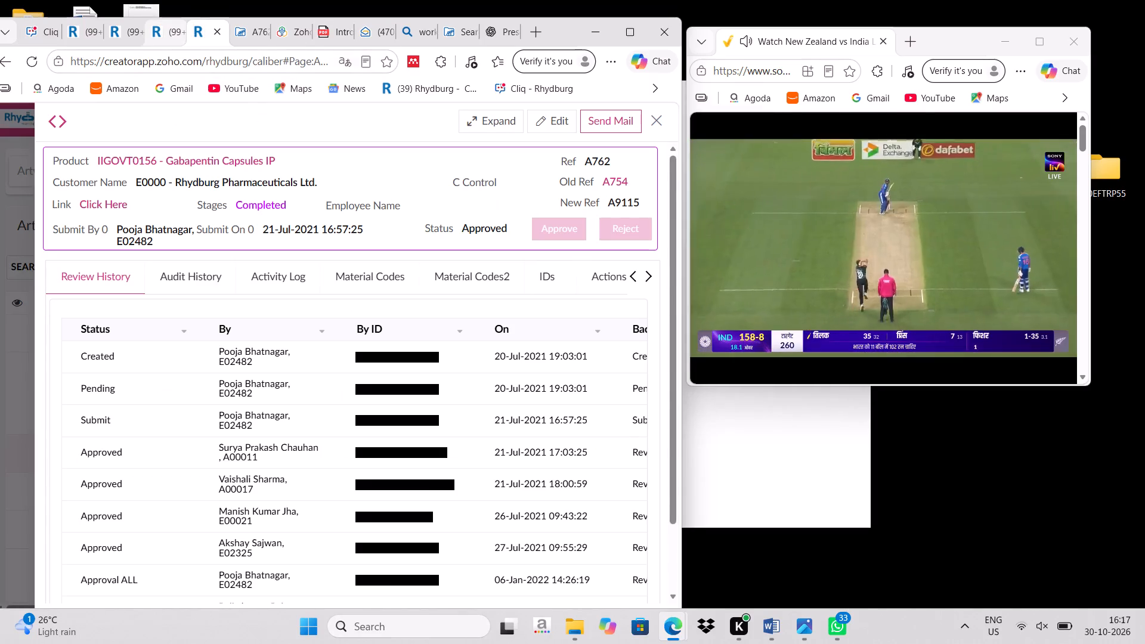
left_click(169, 33)
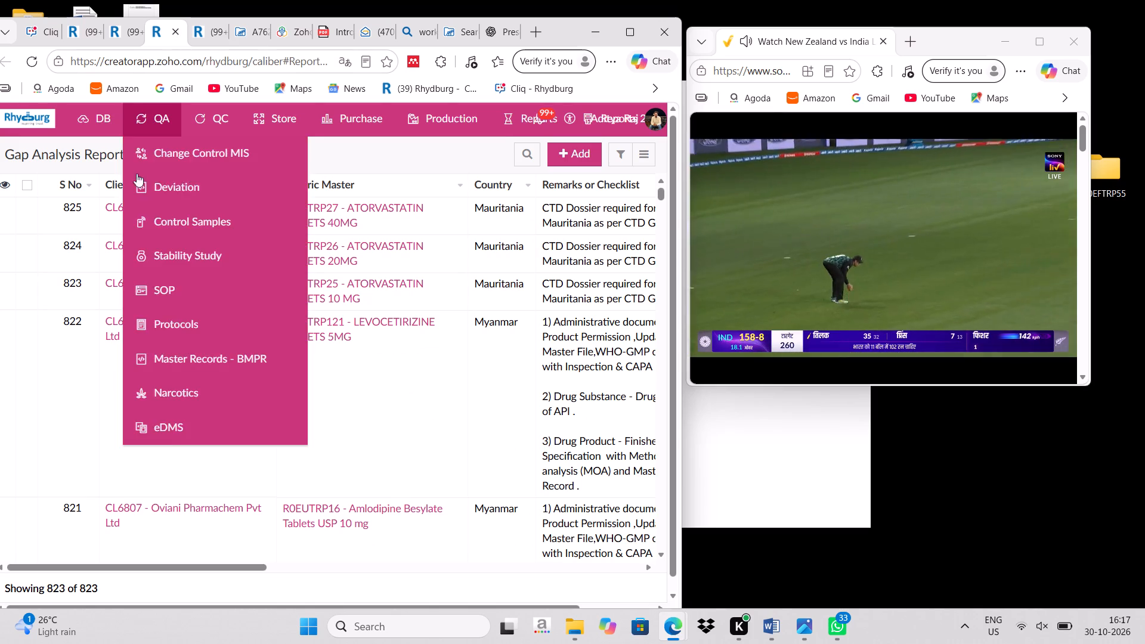
left_click(135, 29)
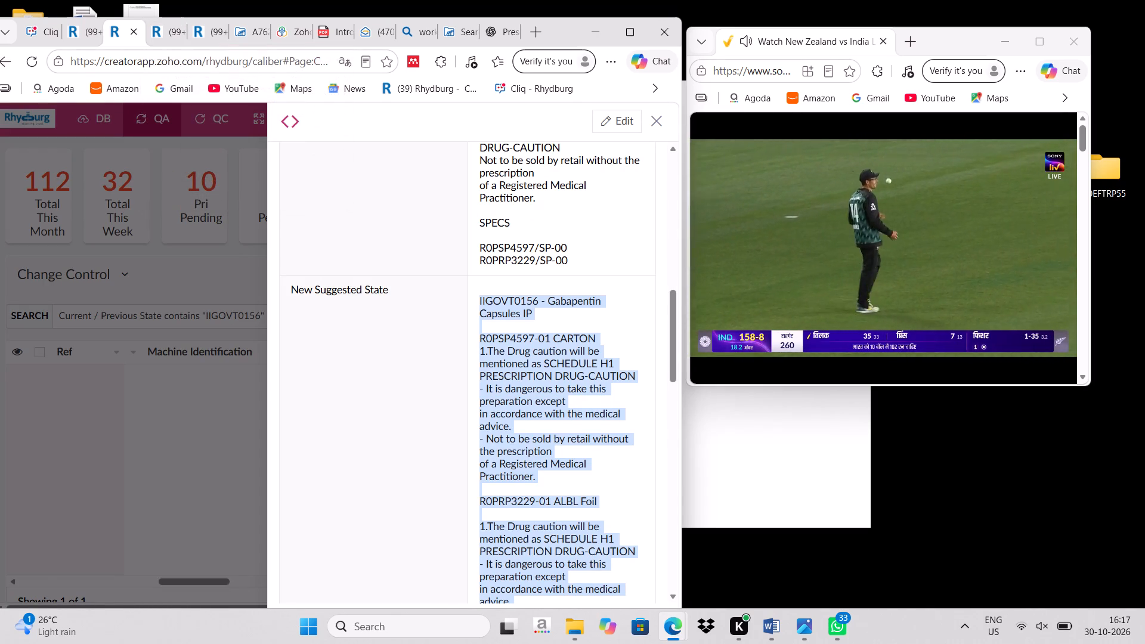
left_click(660, 120)
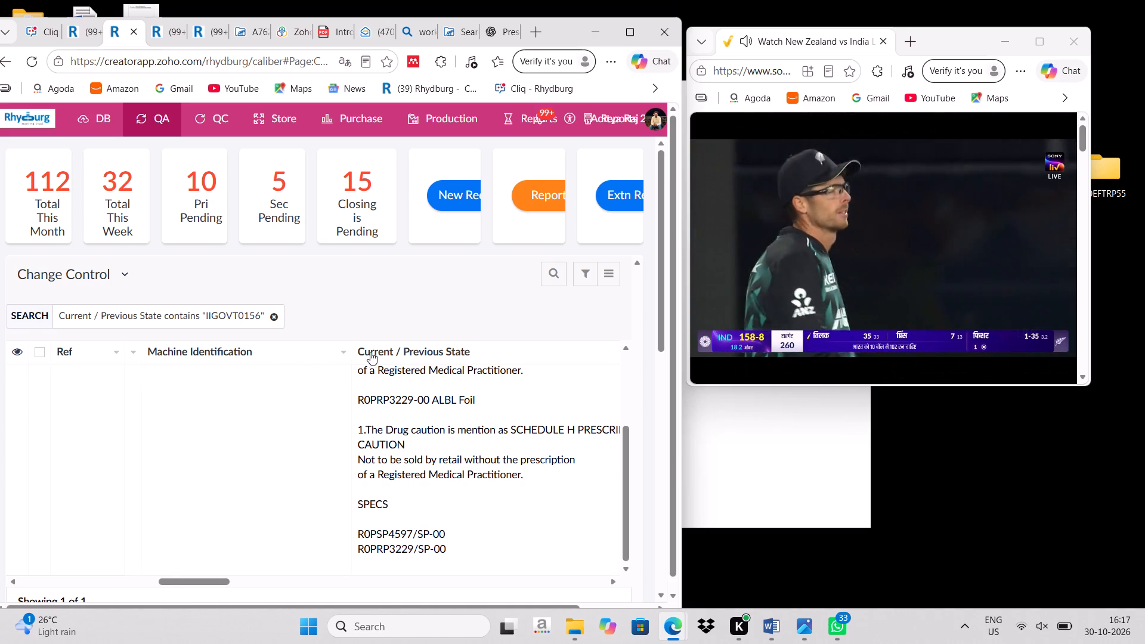
left_click(370, 352)
left_click(293, 371)
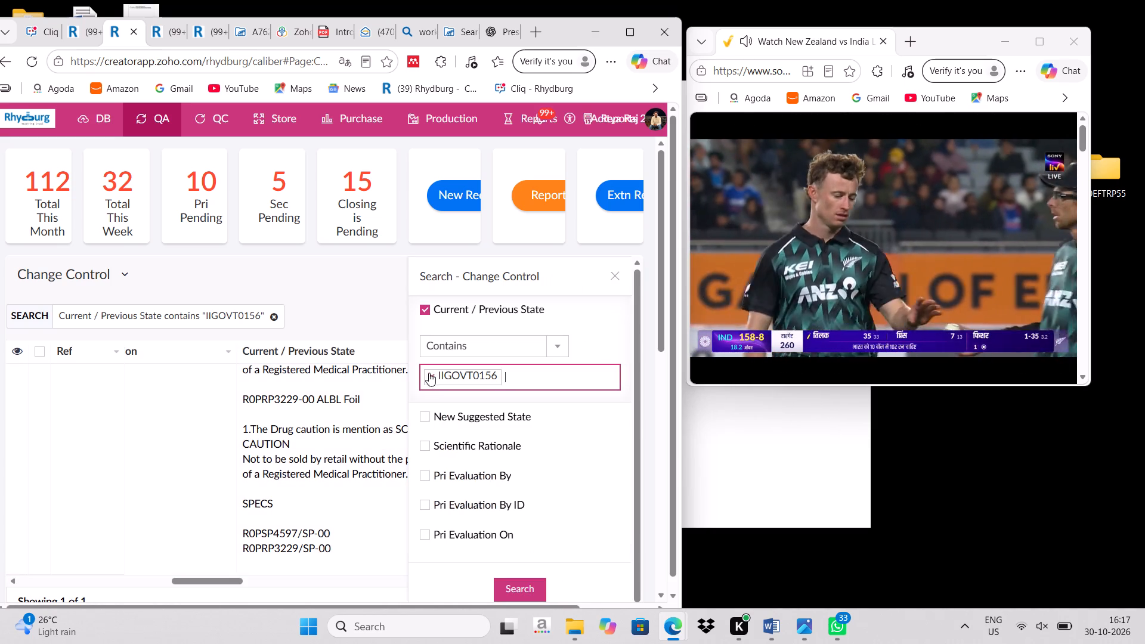
left_click(431, 376)
key("ctrl+v")
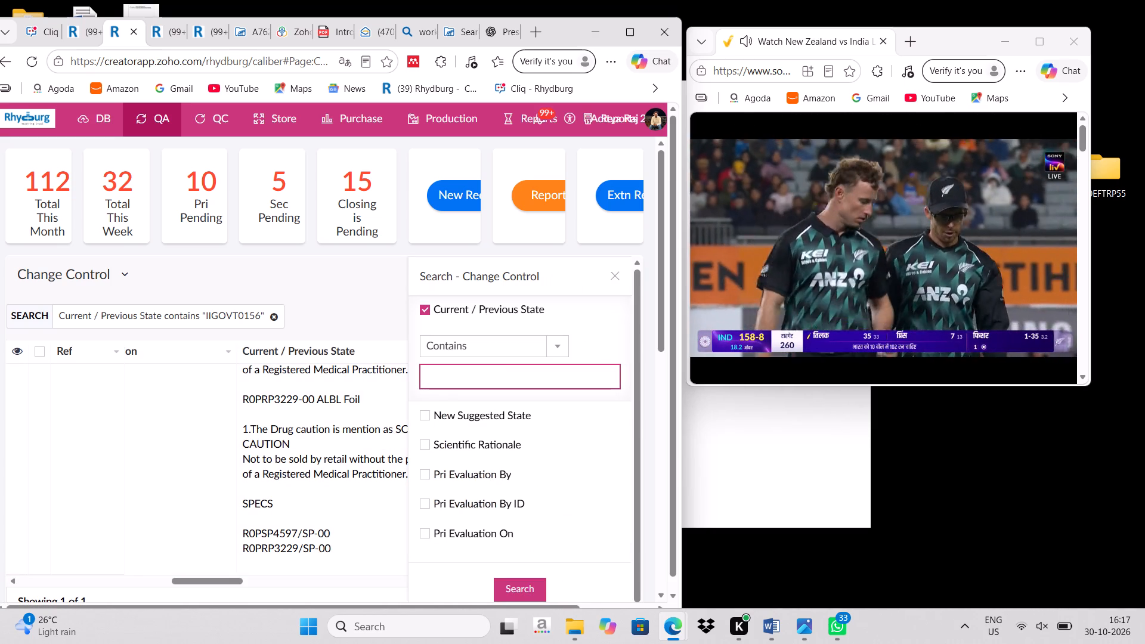
key("Return")
key("Return")
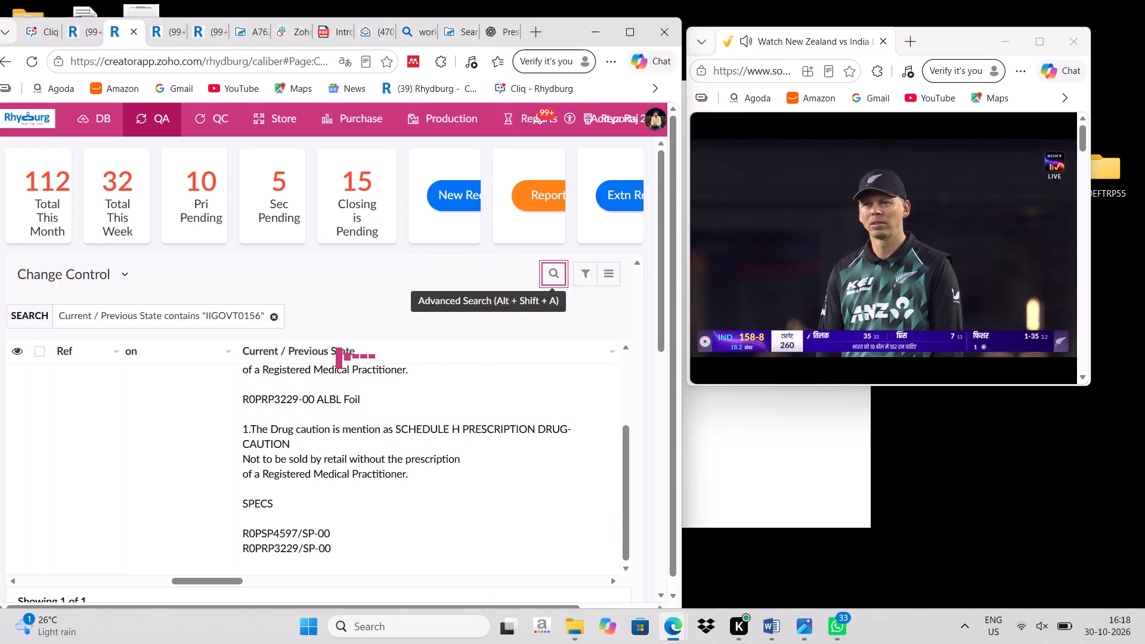
Open change control record CL10209 and copy its full Current / Previous State text for Gabapentin Tablets IP 300 mg.
scroll(380, 463, "left", 6)
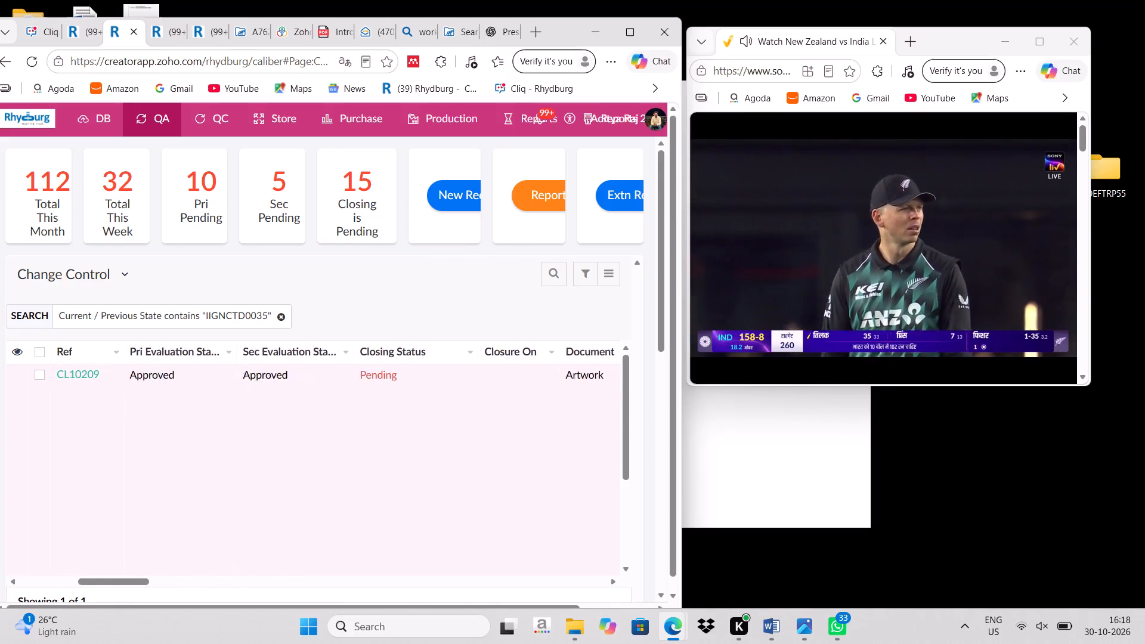
scroll(380, 463, "left", 10)
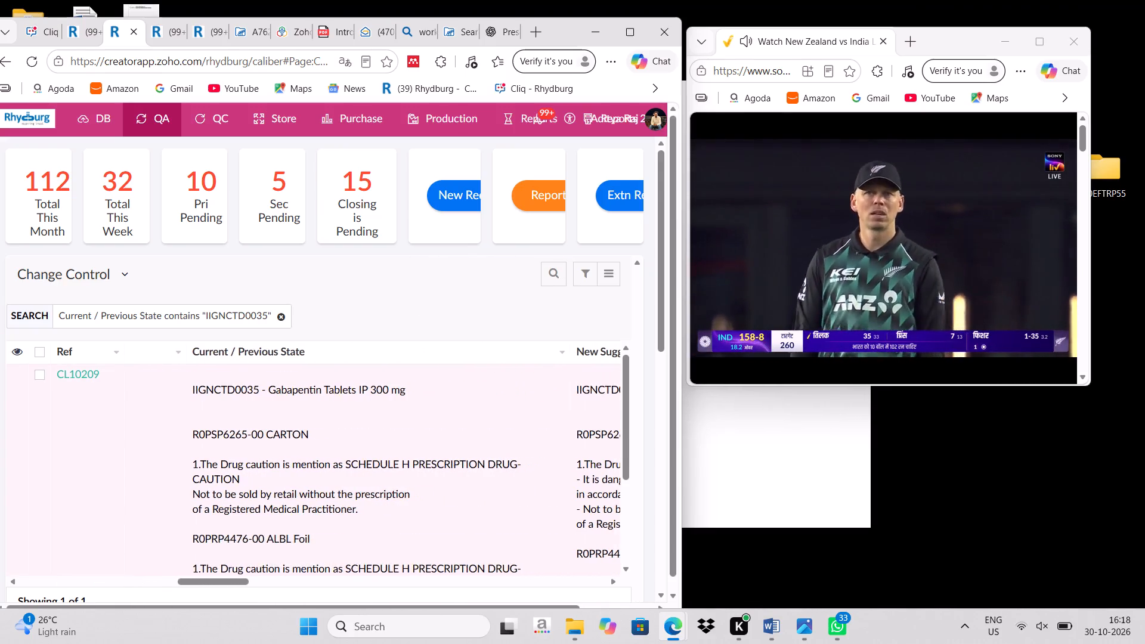
left_click(380, 463)
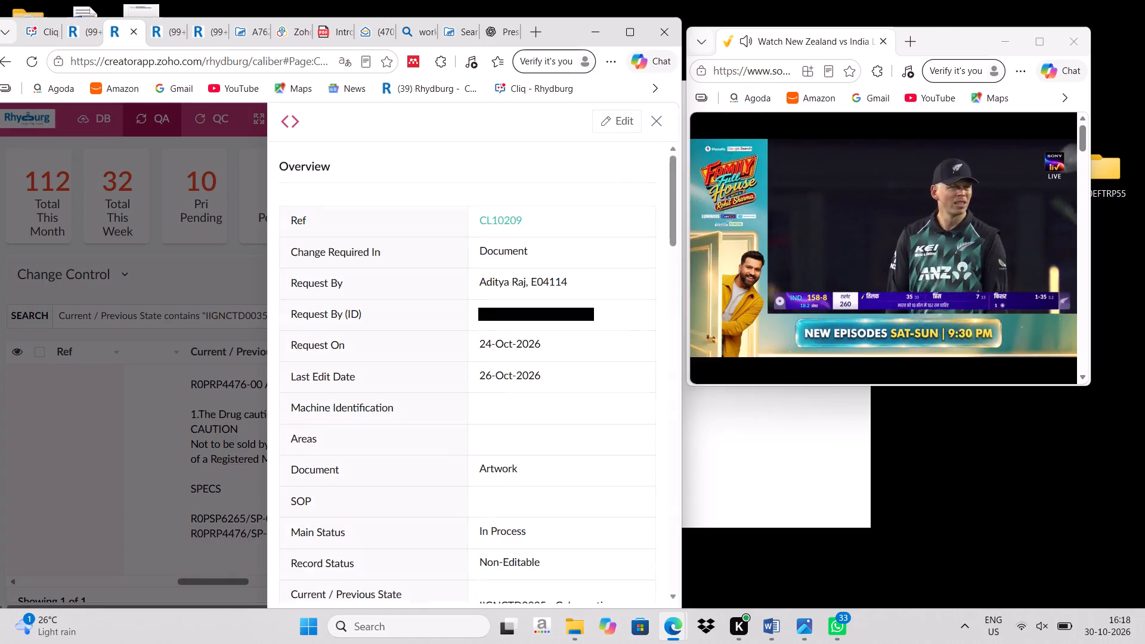
scroll(409, 430, "down", 6)
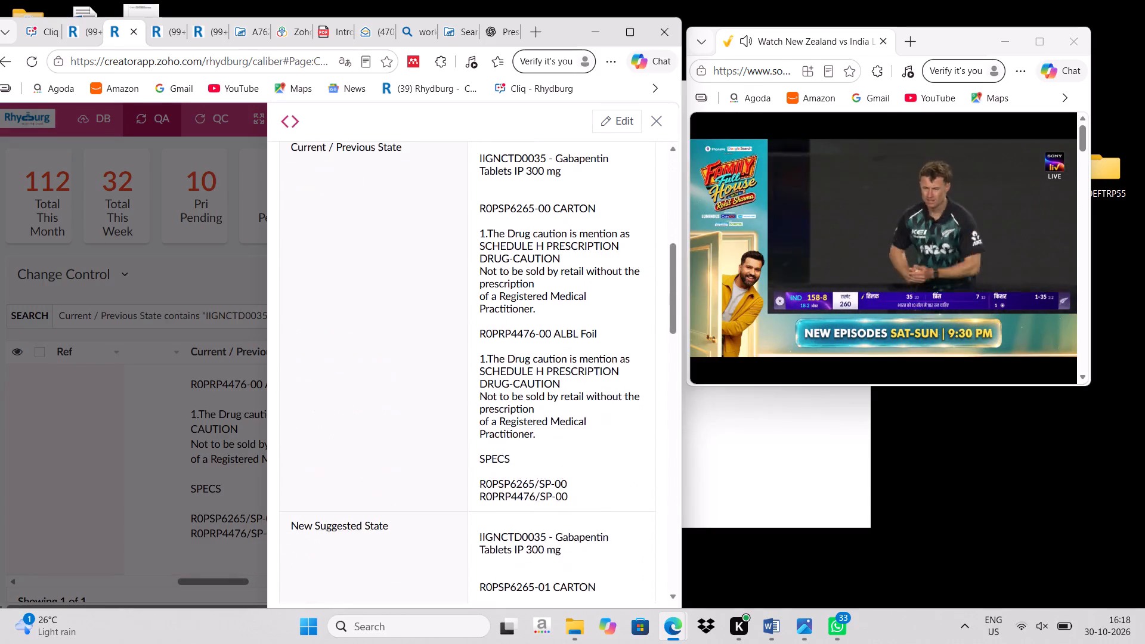
scroll(416, 418, "up", 1)
left_click_drag(475, 229, 510, 290)
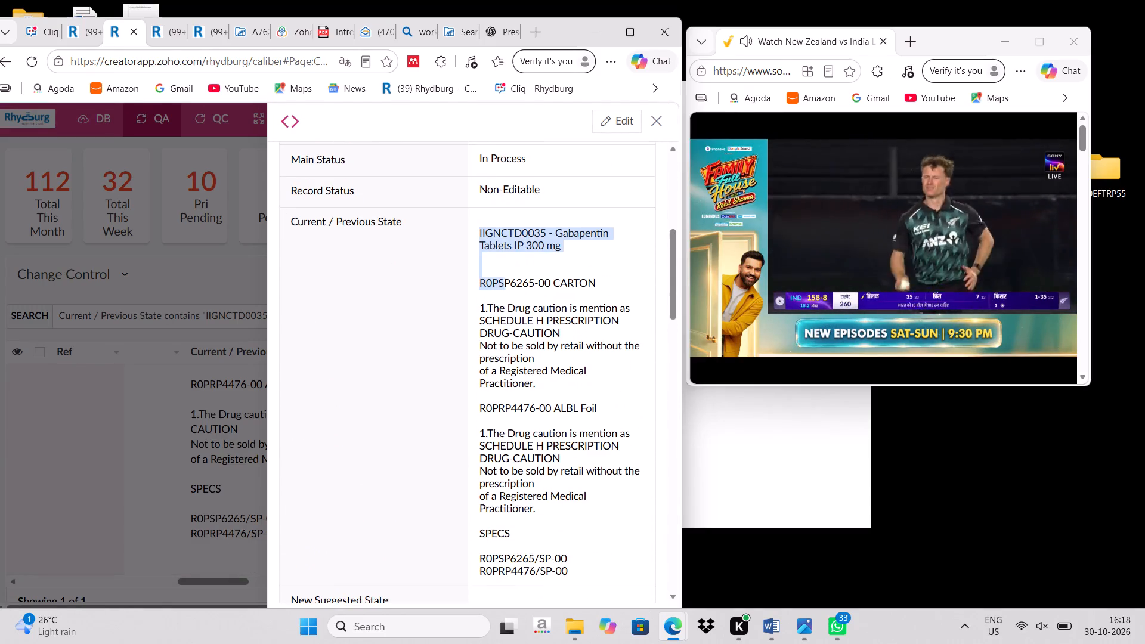
left_click_drag(510, 290, 573, 573)
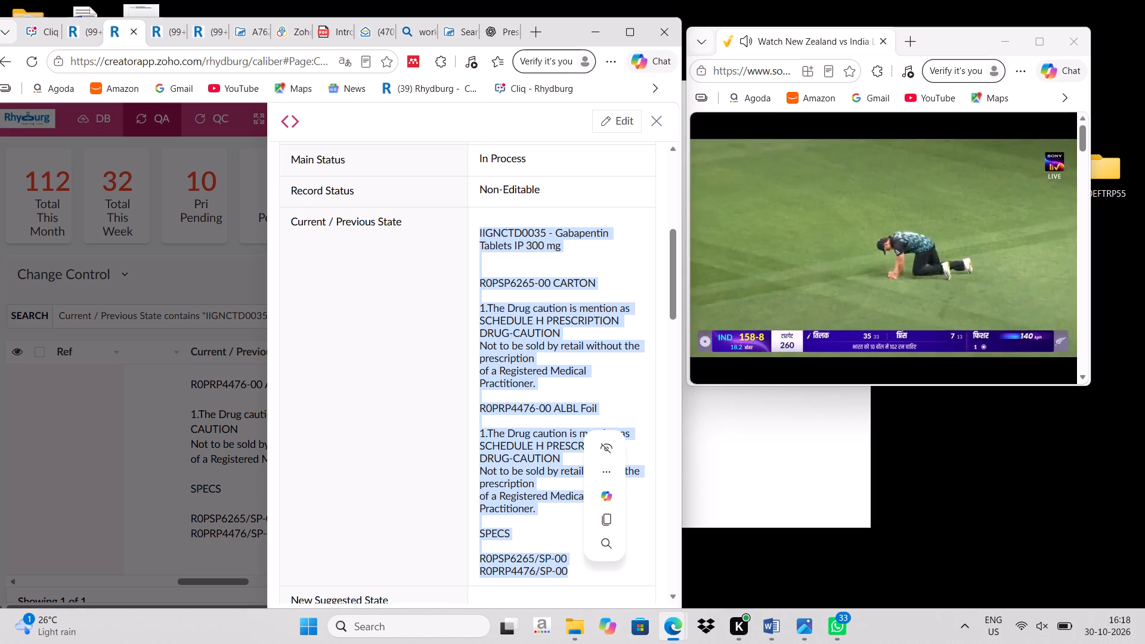
left_click(609, 516)
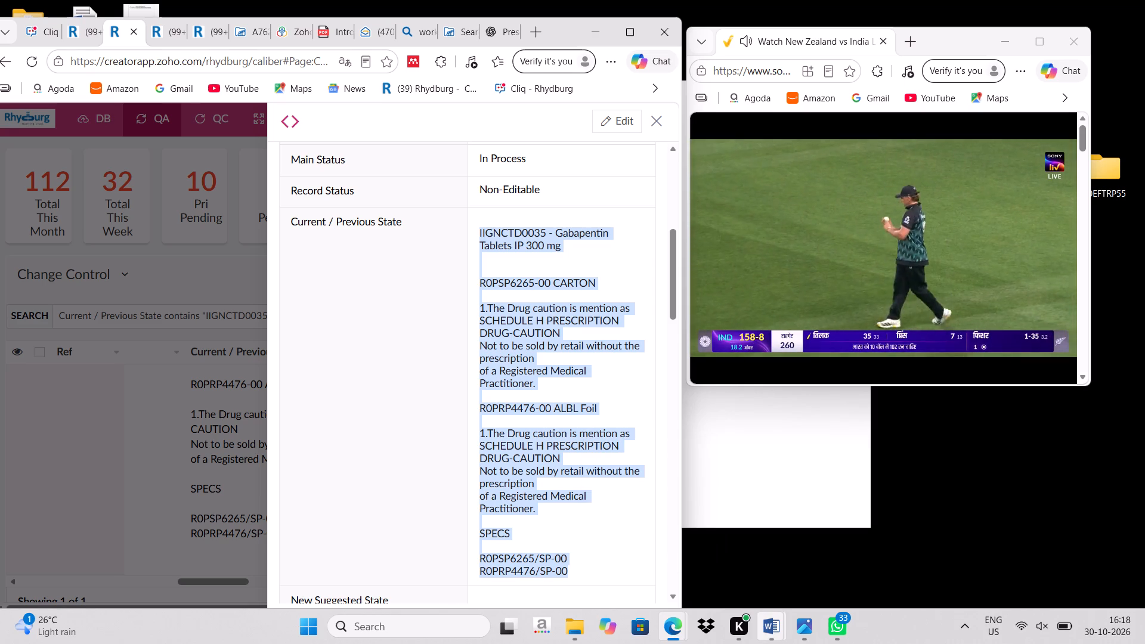
Switch to Word and add three blank lines after R0PRP3229/SP-01 in the Gabapentin Capsules suggested-state cell.
left_click(709, 558)
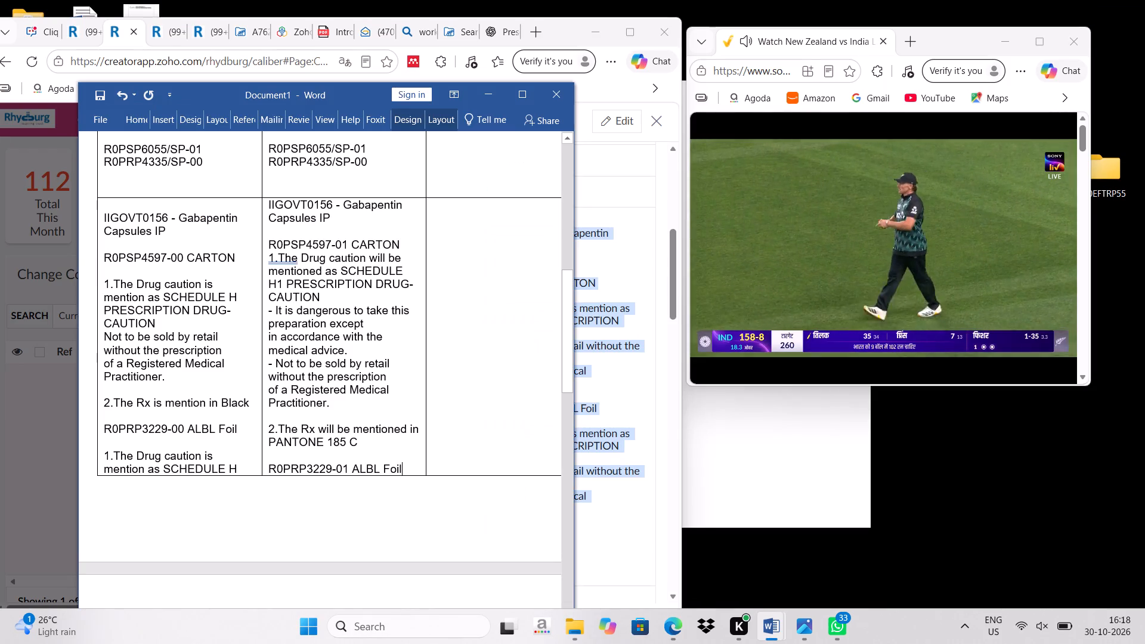
scroll(416, 426, "down", 7)
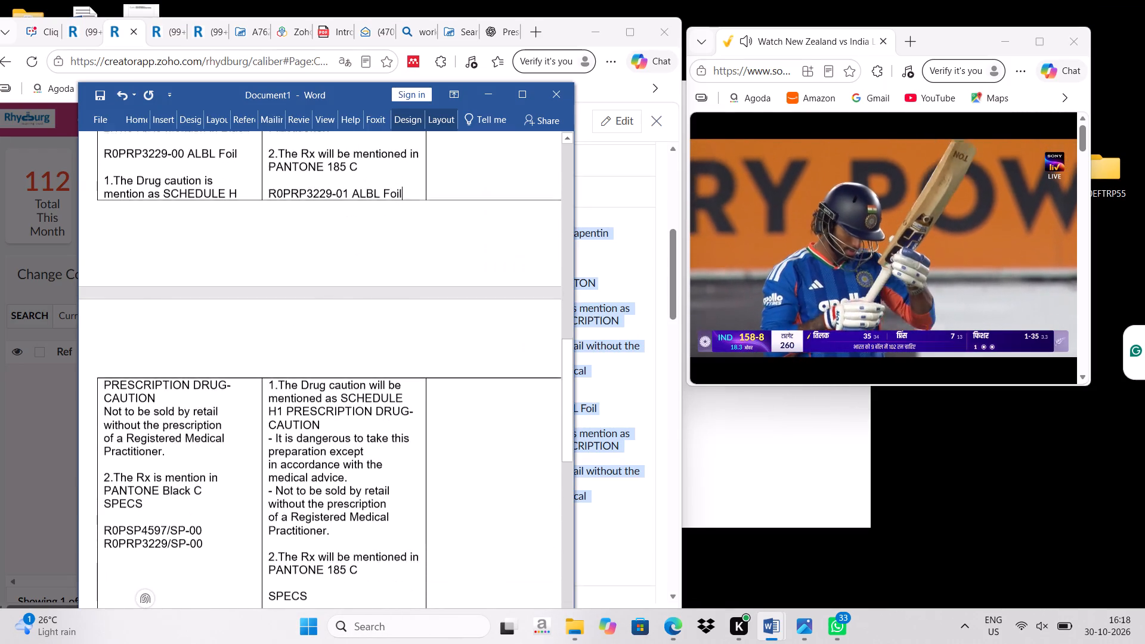
scroll(381, 426, "down", 4)
left_click(377, 484)
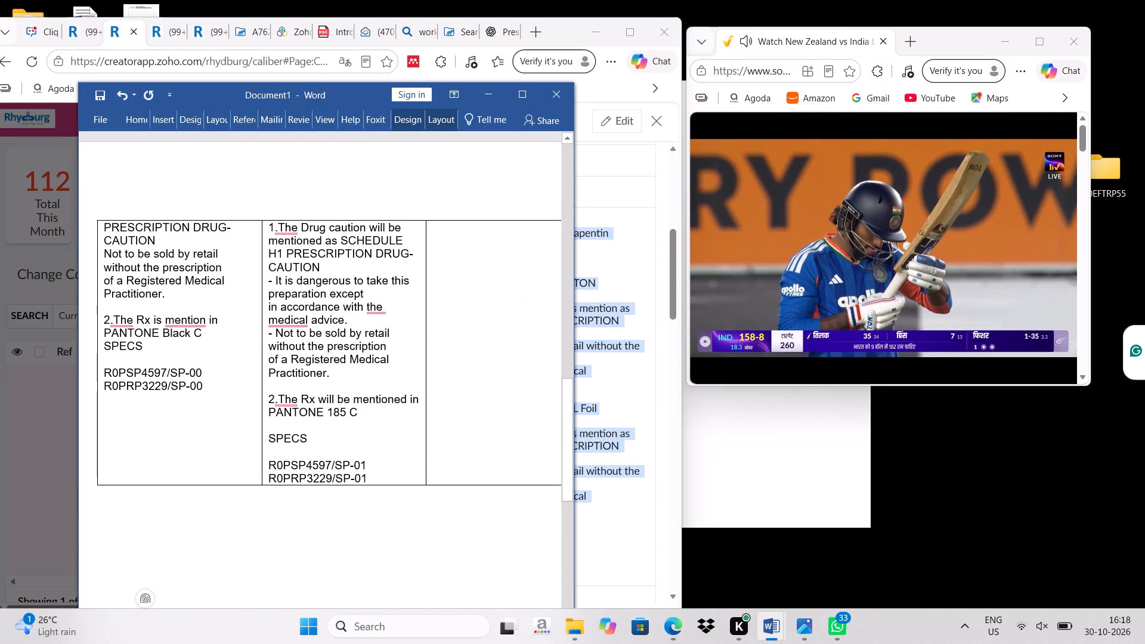
left_click(374, 479)
key("Return")
key("Return")
key("Return")
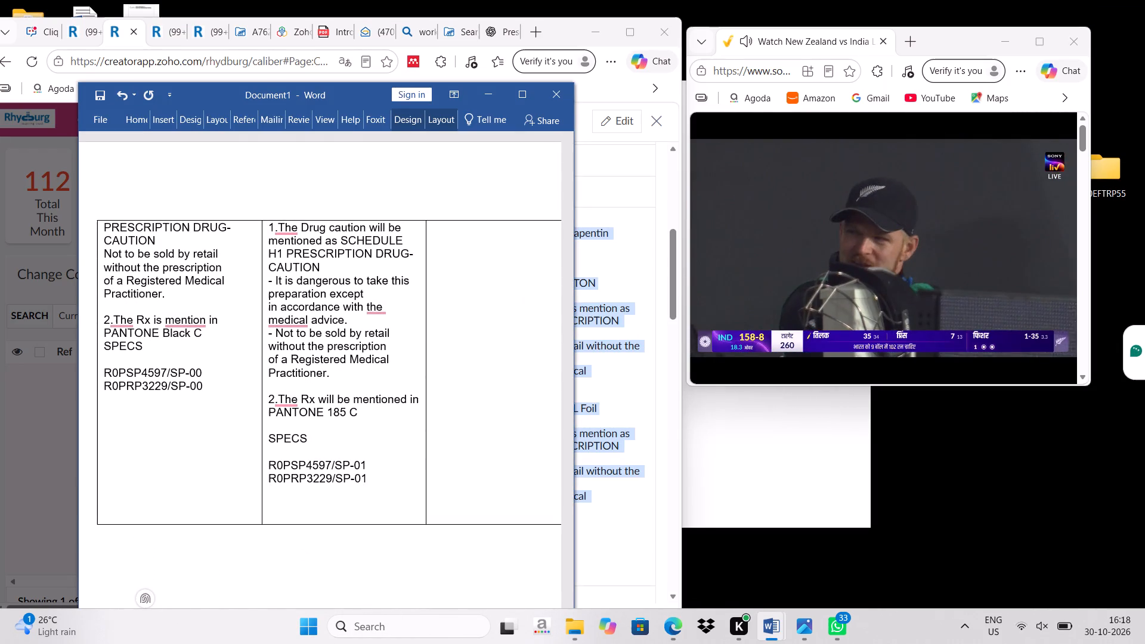
Draw a horizontal table border across the columns below the Gabapentin Capsules IP specs to form a new row.
left_click(158, 123)
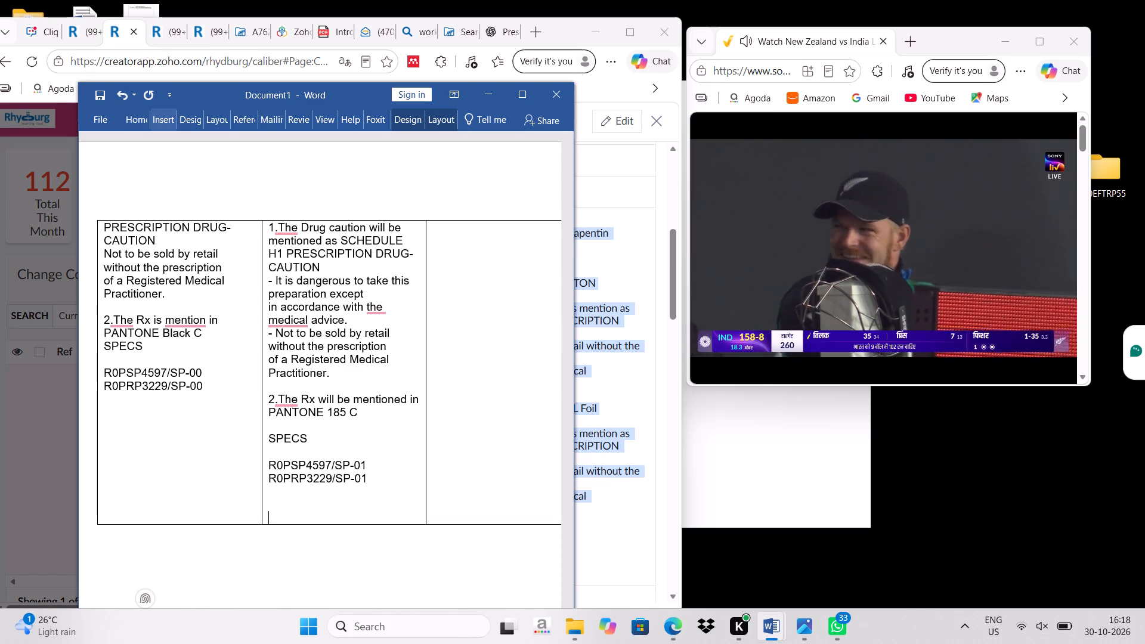
left_click(133, 171)
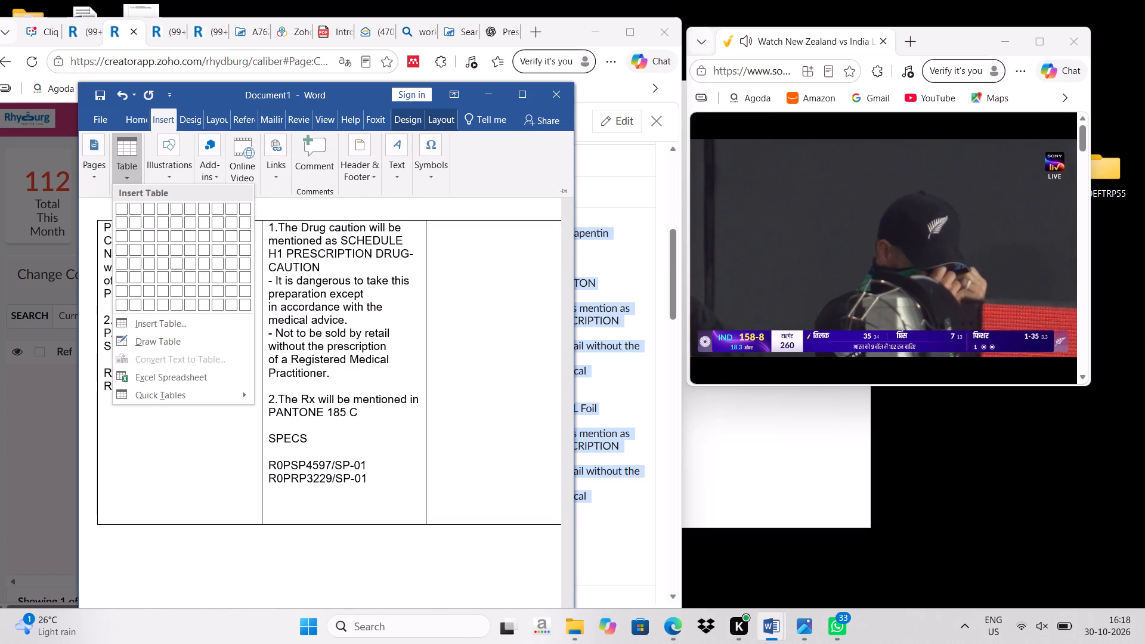
left_click(153, 343)
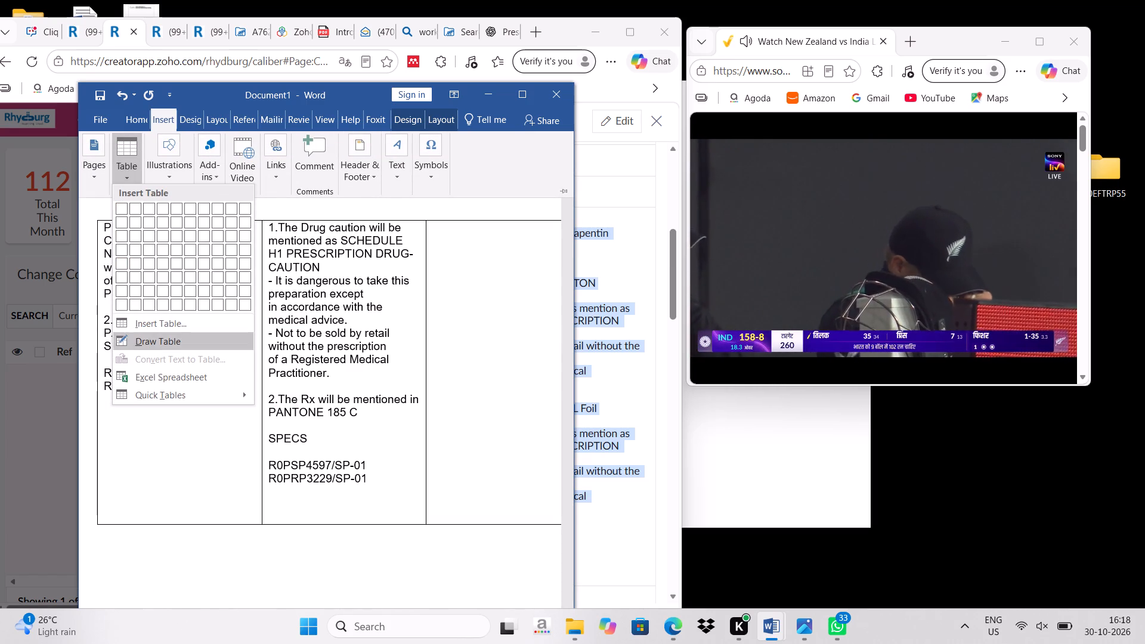
left_click_drag(98, 490, 142, 490)
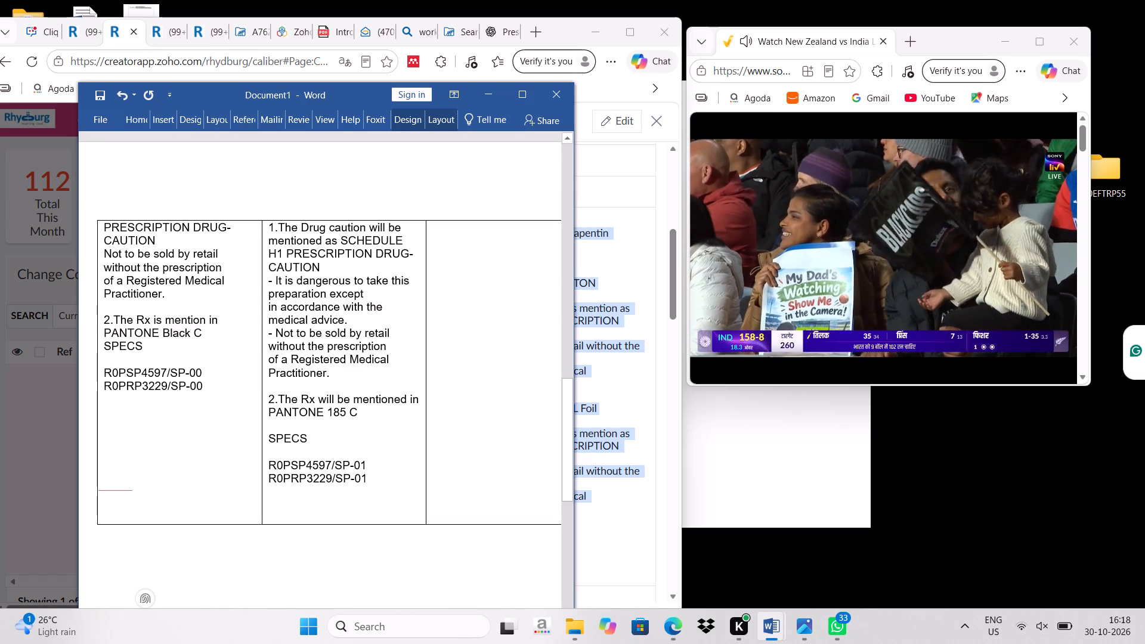
left_click_drag(142, 490, 556, 483)
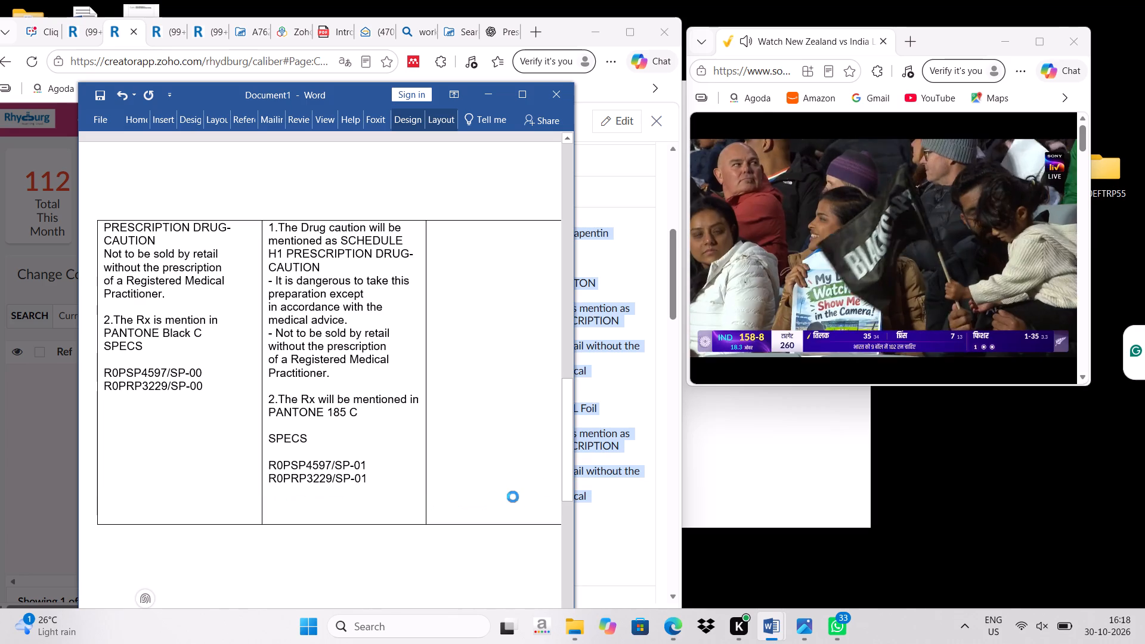
Copy the full suggested-state text for IIGOVT0156 - Gabapentin Capsules IP from the new row's second column.
scroll(245, 462, "down", 7)
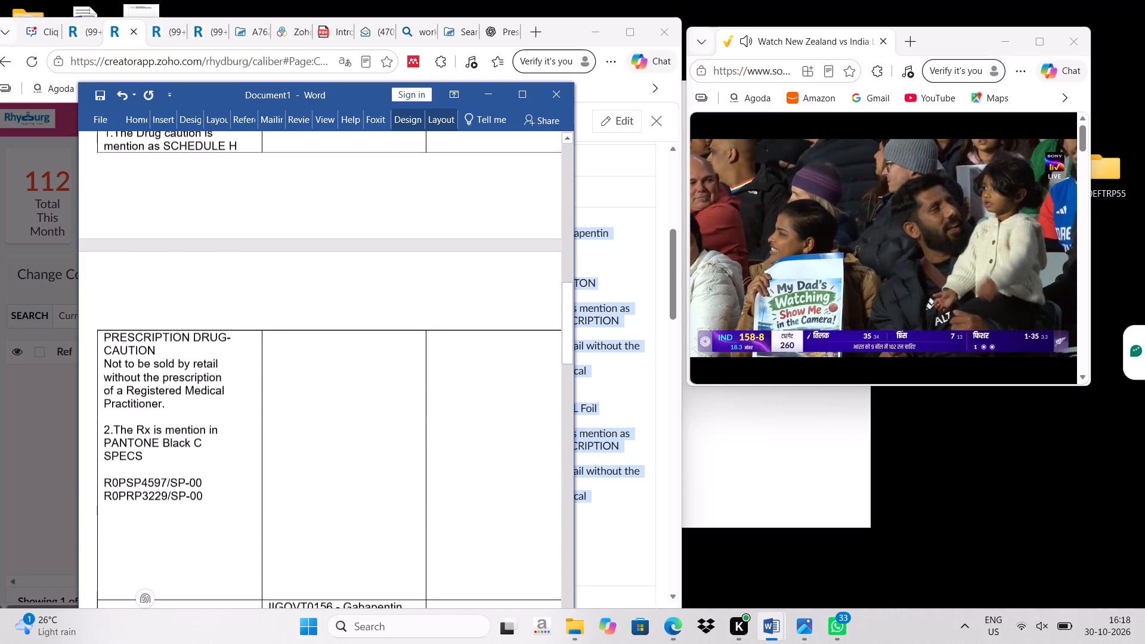
scroll(245, 462, "down", 15)
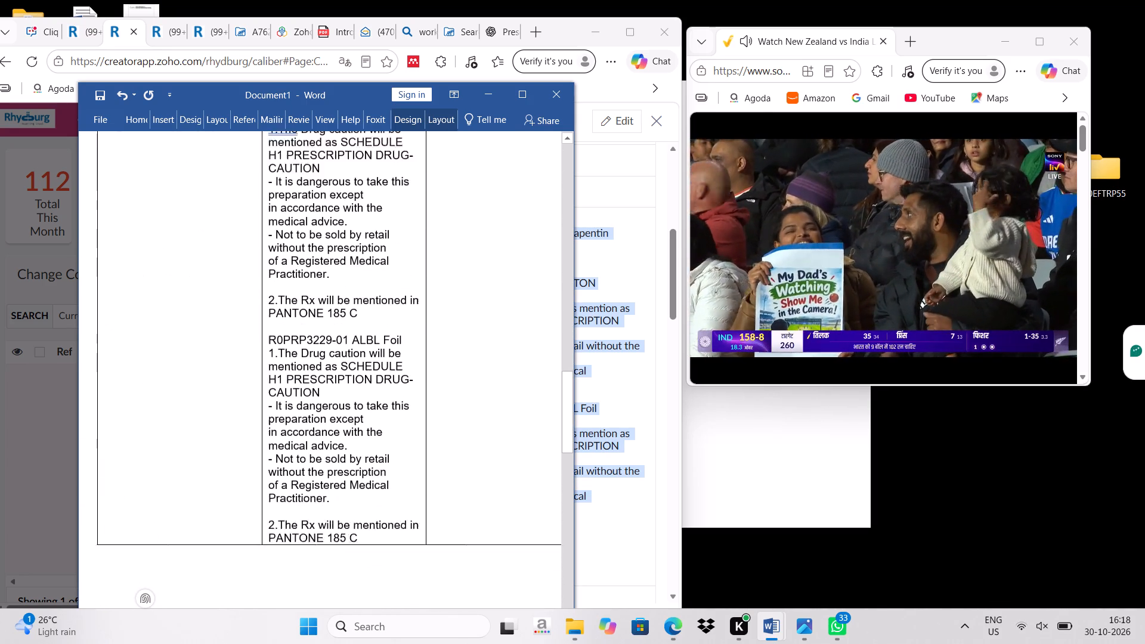
scroll(273, 450, "down", 10)
scroll(270, 447, "up", 5)
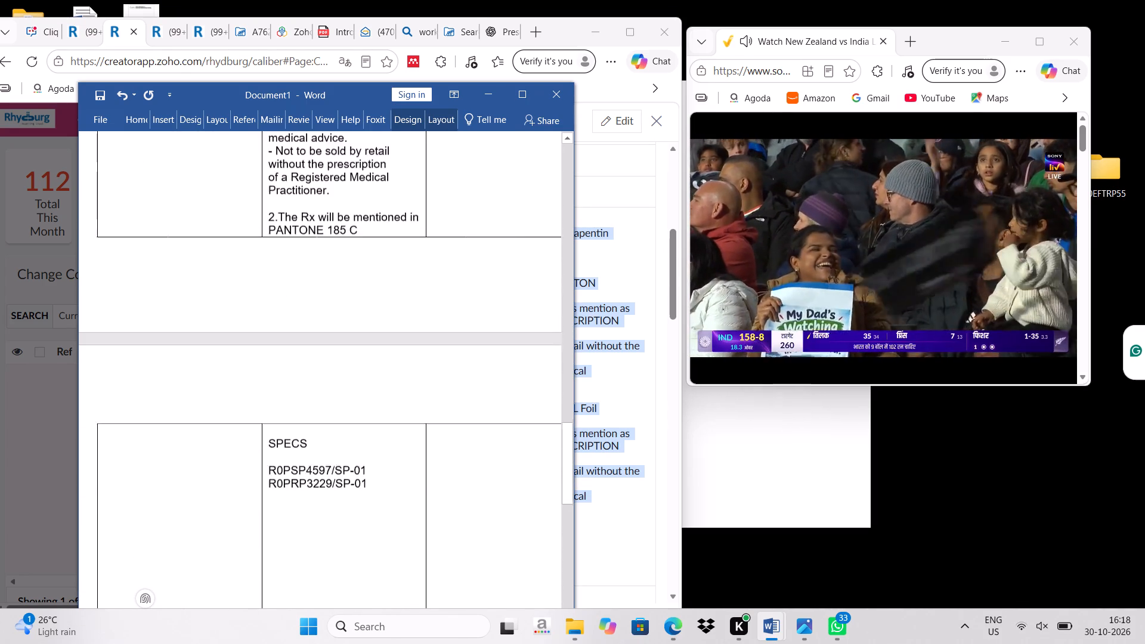
scroll(270, 447, "up", 6)
left_click(232, 563)
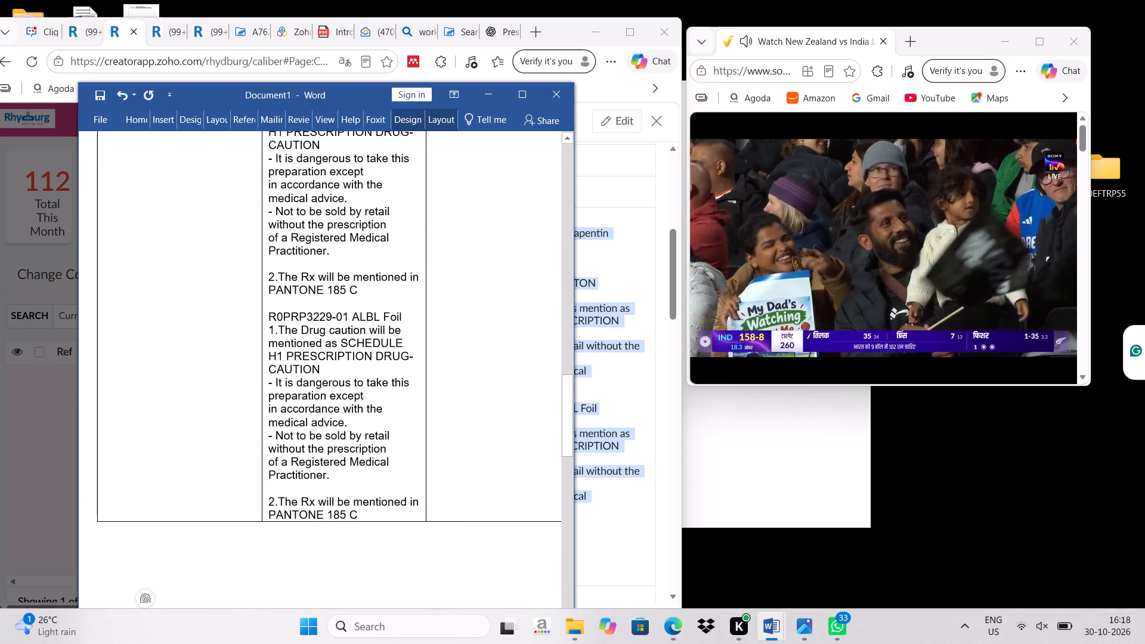
scroll(265, 321, "up", 4)
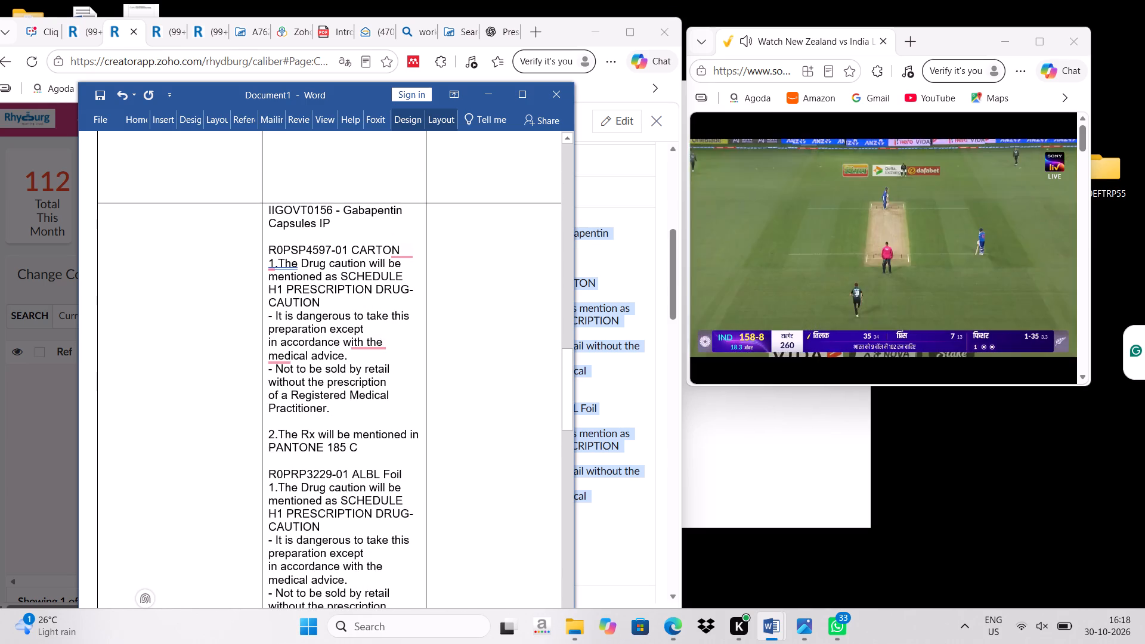
left_click(265, 211)
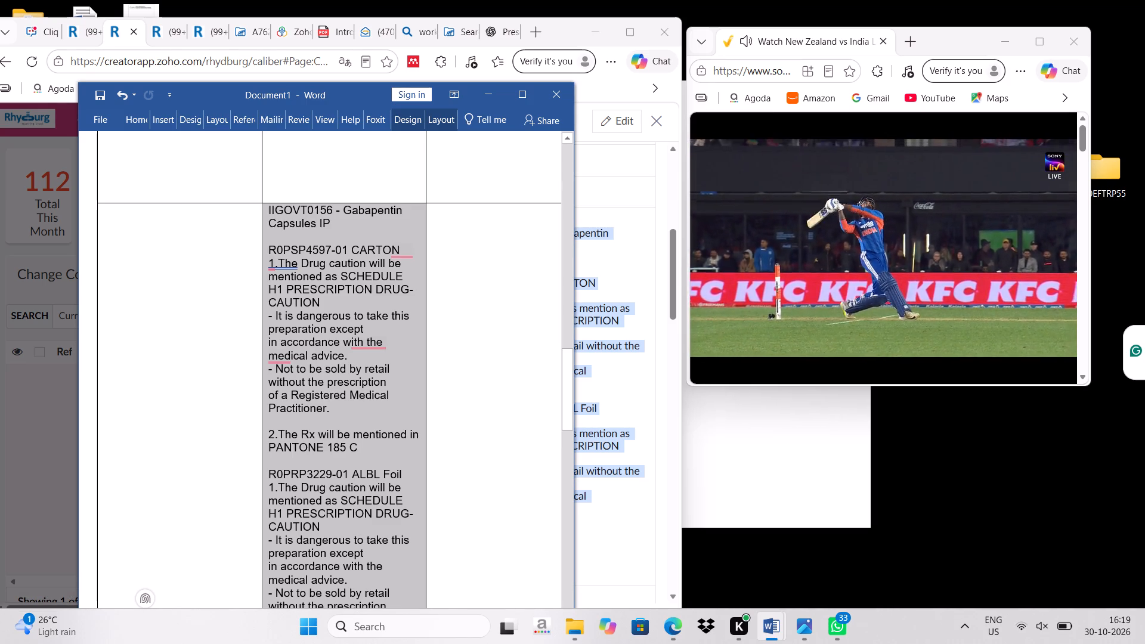
scroll(496, 441, "down", 11)
scroll(506, 447, "up", 20)
scroll(506, 447, "up", 1)
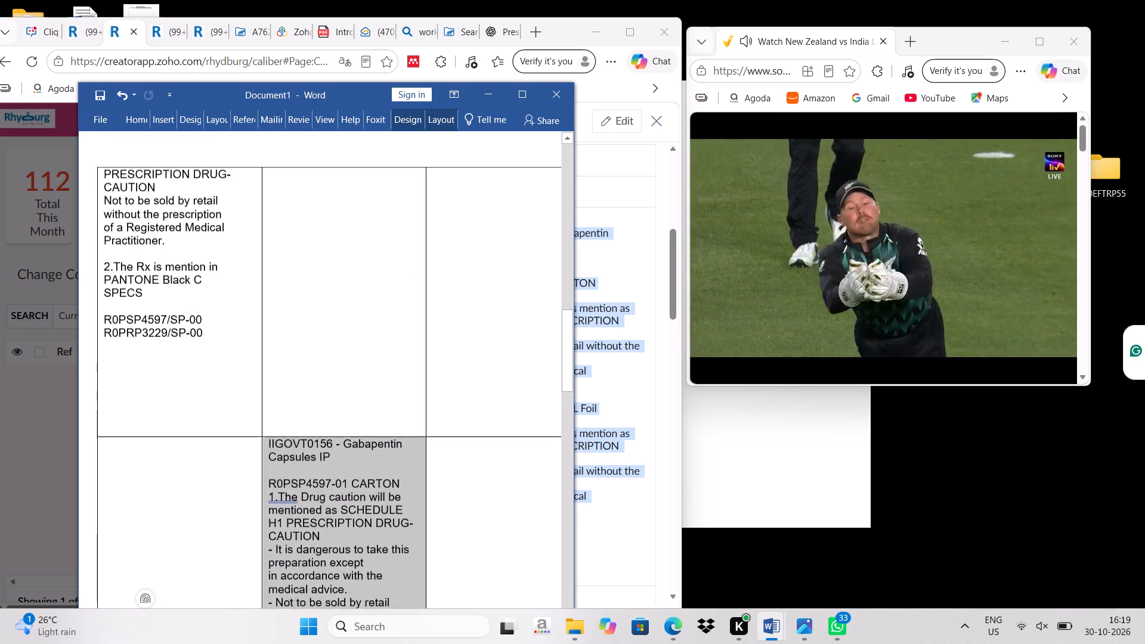
scroll(506, 447, "up", 5)
scroll(506, 447, "down", 11)
scroll(512, 447, "up", 5)
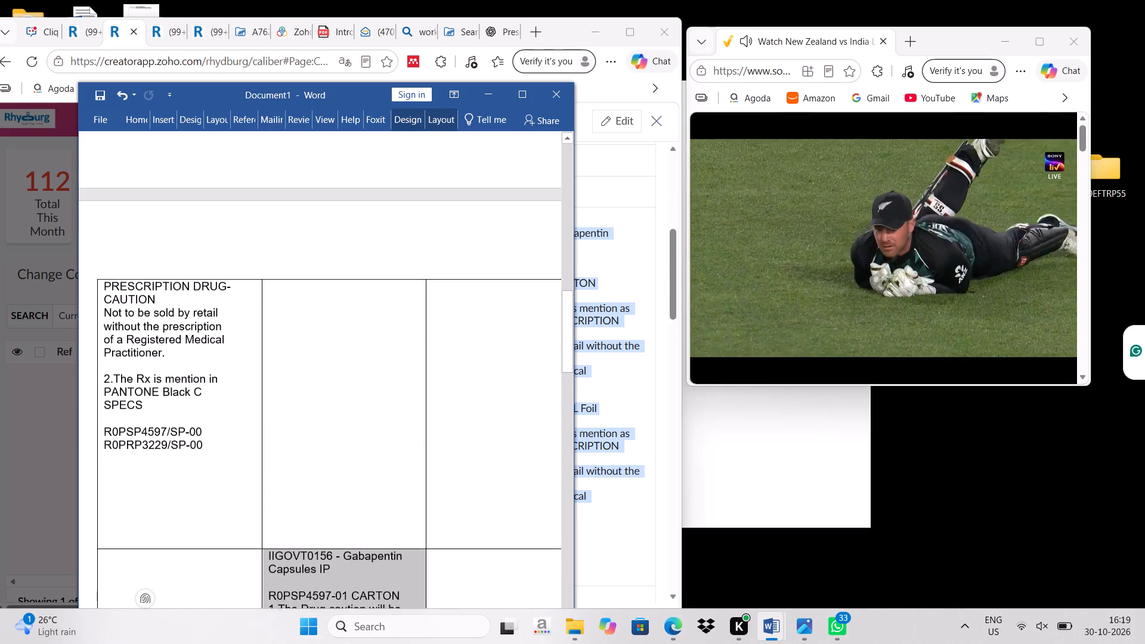
key("ctrl+c")
Paste the copied text into the empty suggested-state cell beside the current state of IIGOVT0156 - Gabapentin Capsules IP.
scroll(512, 447, "up", 7)
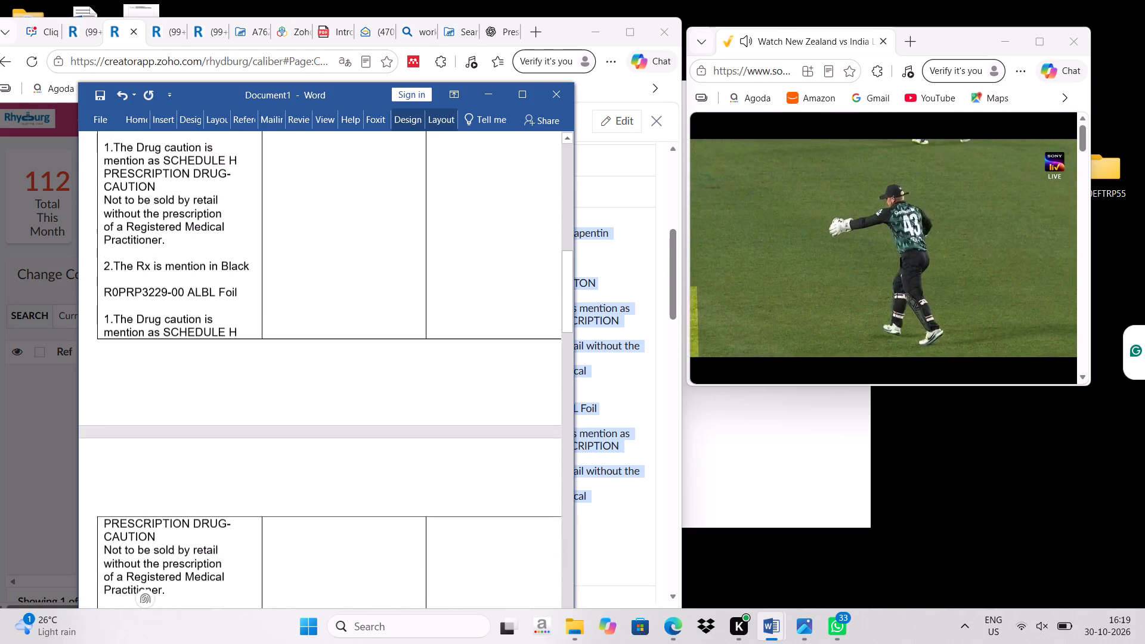
scroll(512, 447, "up", 7)
left_click(326, 431)
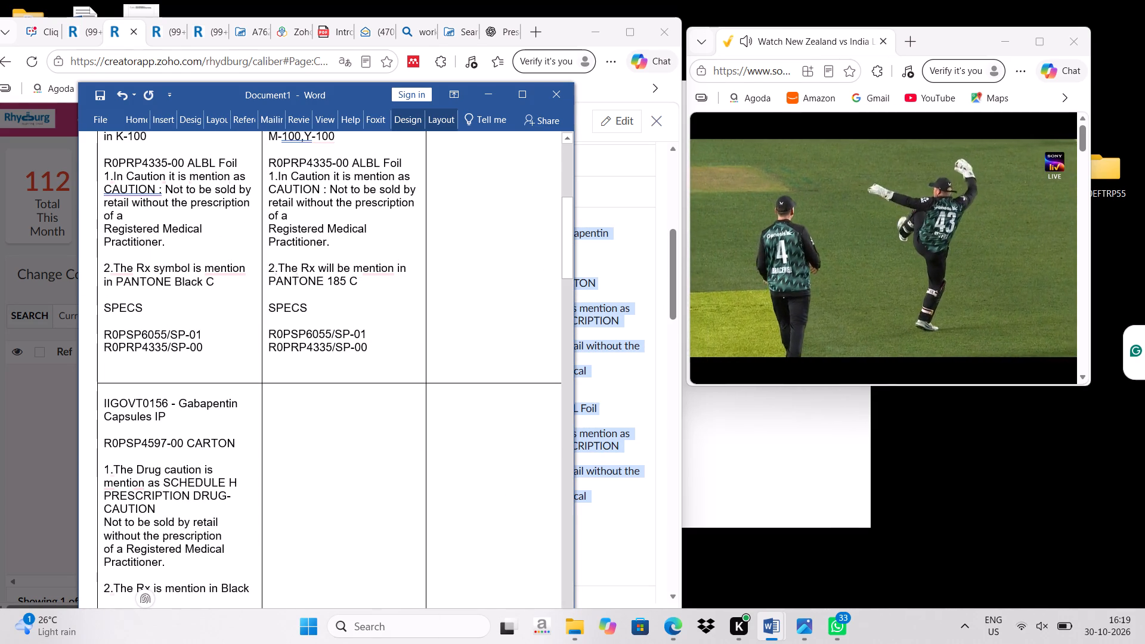
key("ctrl+v")
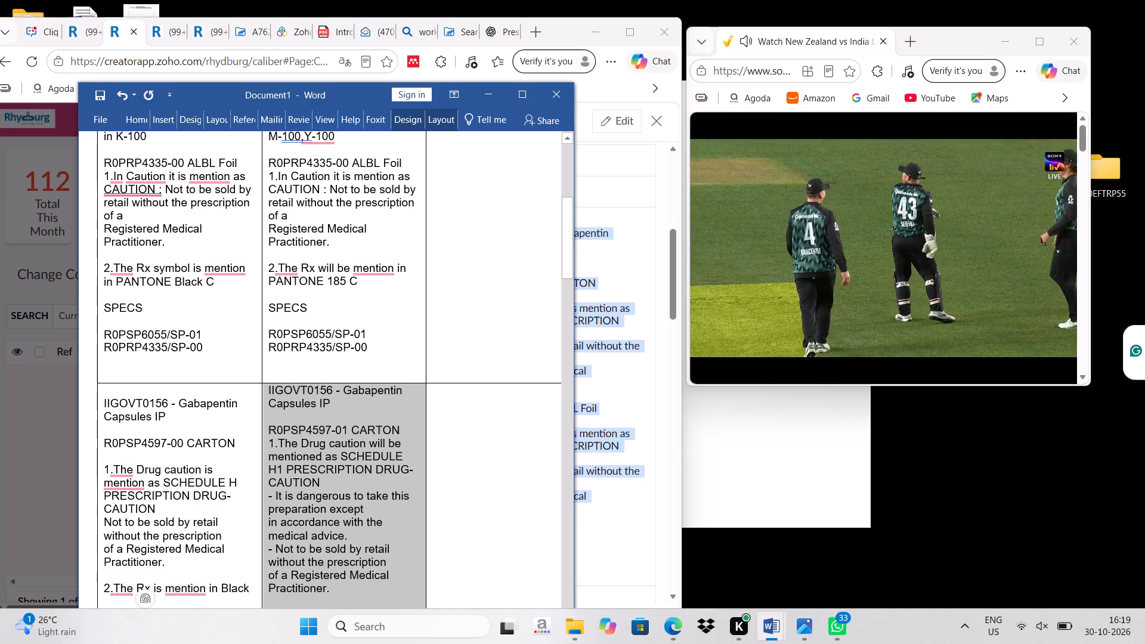
Delete the duplicate Gabapentin Capsules IP suggested-state text from the new row's second column.
scroll(326, 431, "down", 8)
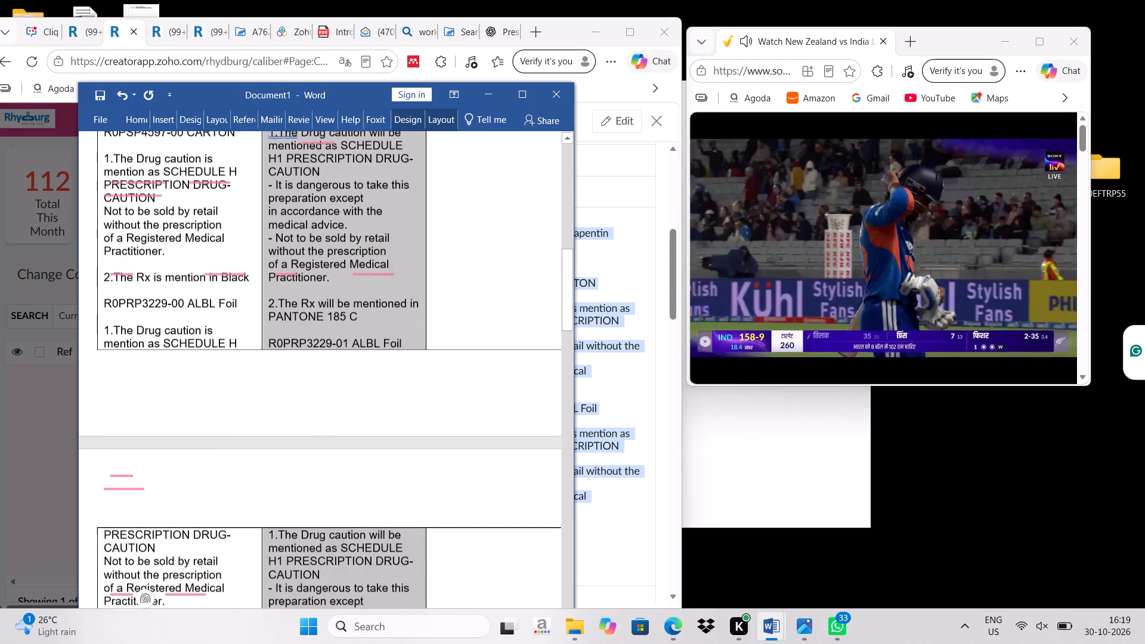
scroll(326, 431, "down", 12)
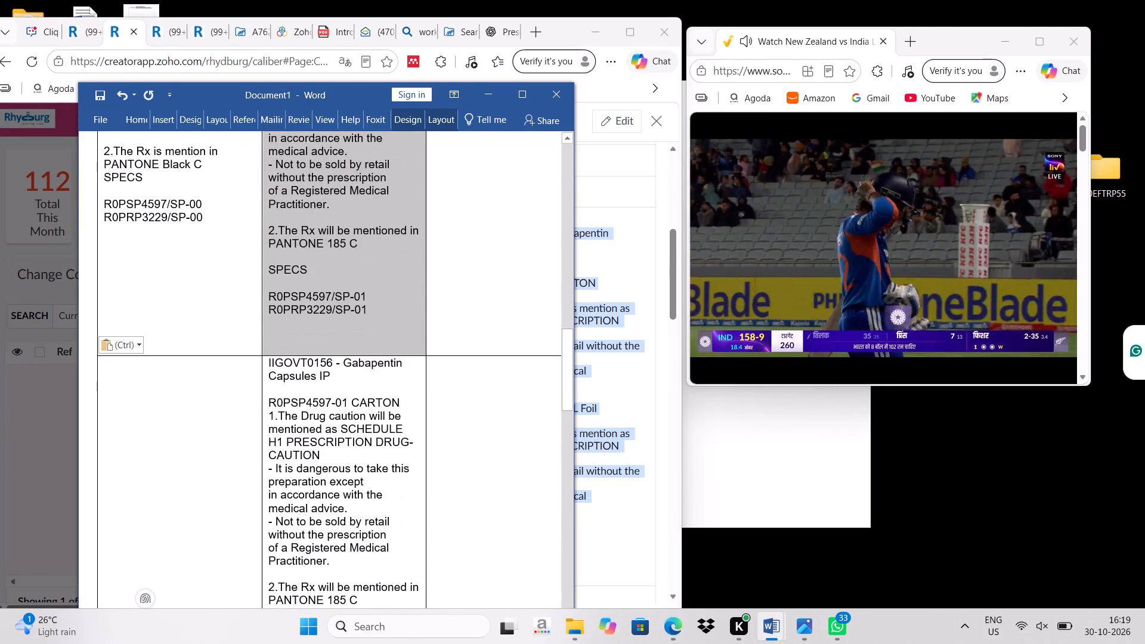
left_click(268, 370)
key("Delete")
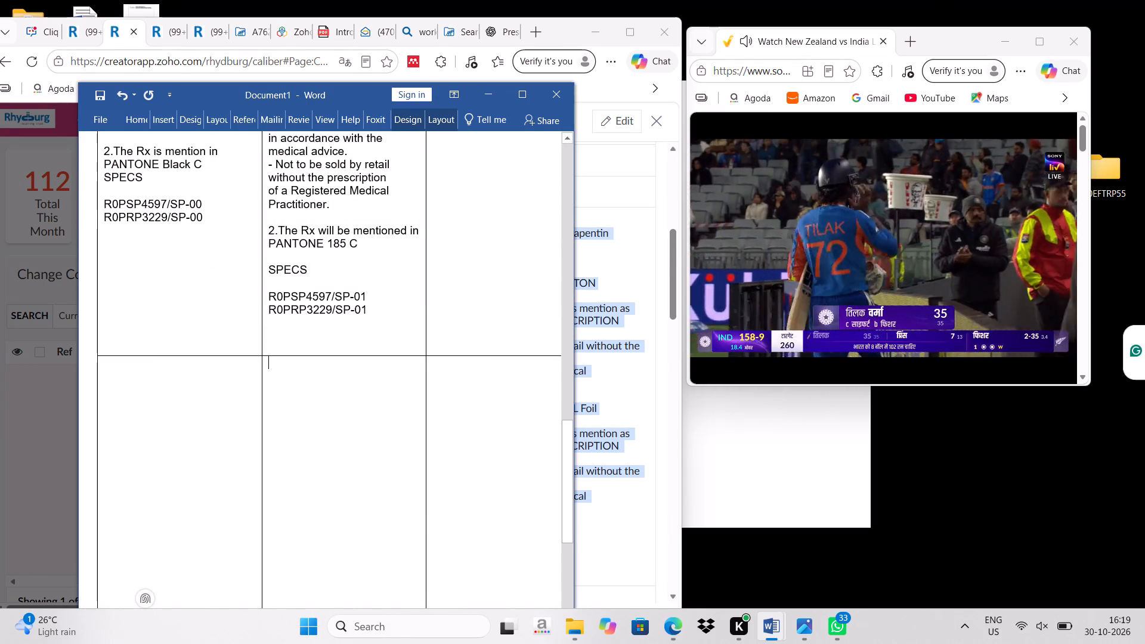
Review the Gabapentin Capsules IP row, comparing its current-state and suggested-state texts across both pages.
scroll(274, 358, "up", 8)
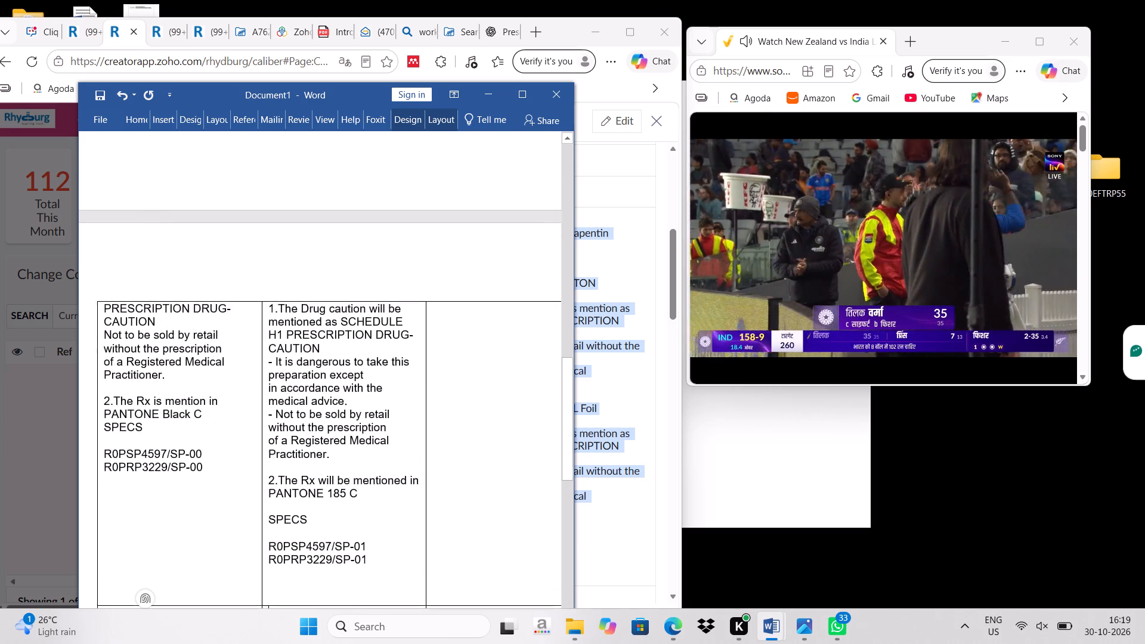
scroll(274, 358, "up", 9)
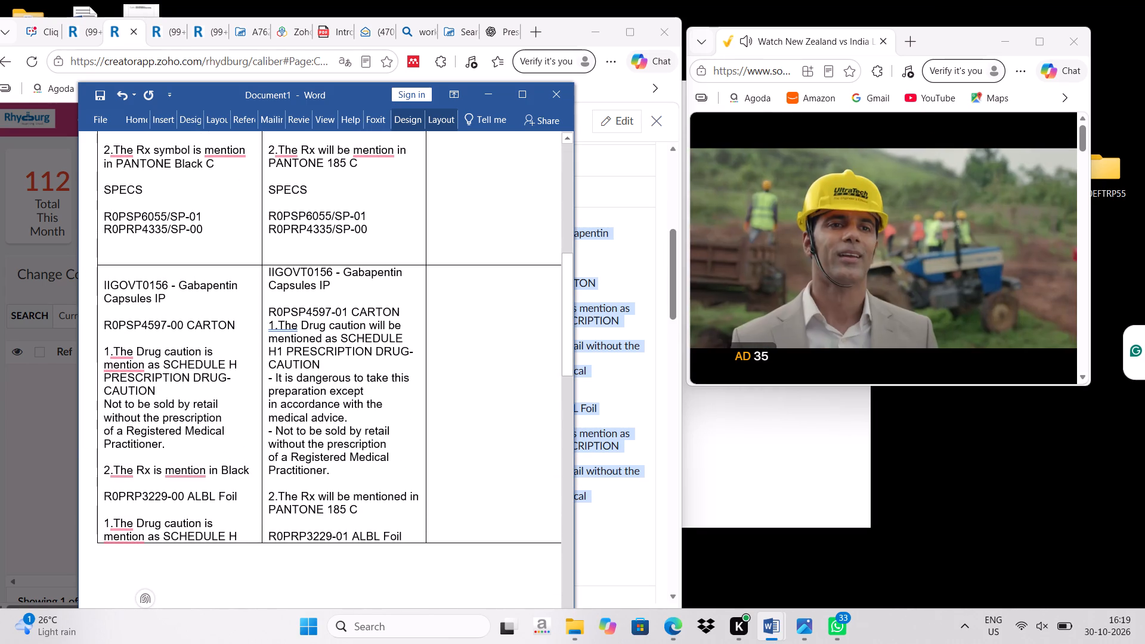
scroll(280, 326, "up", 3)
scroll(280, 326, "down", 13)
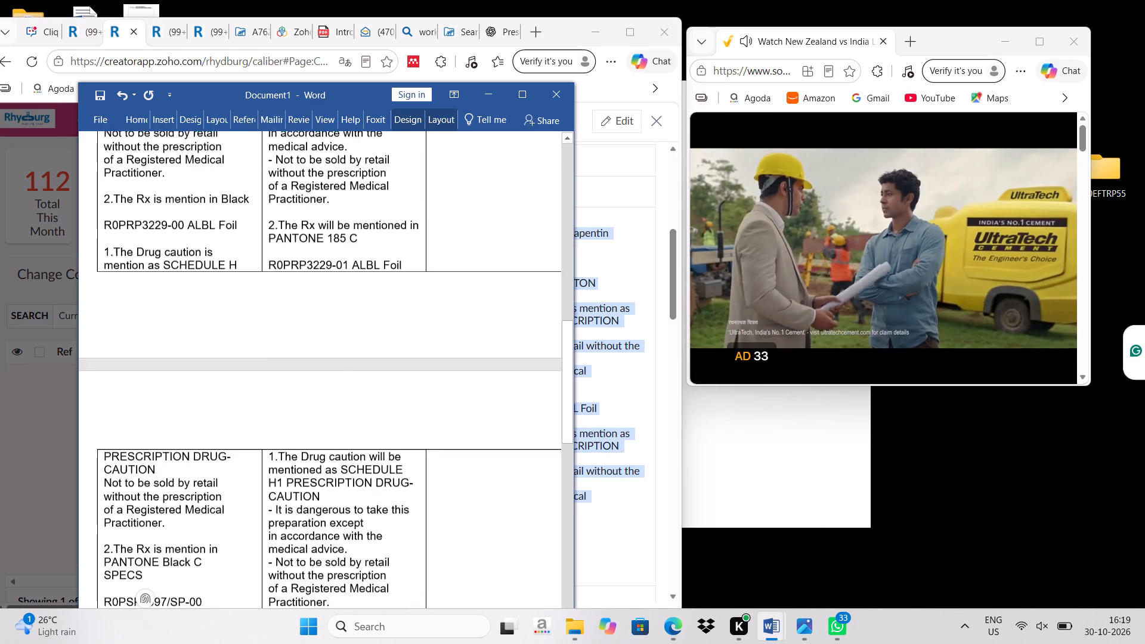
scroll(284, 316, "down", 7)
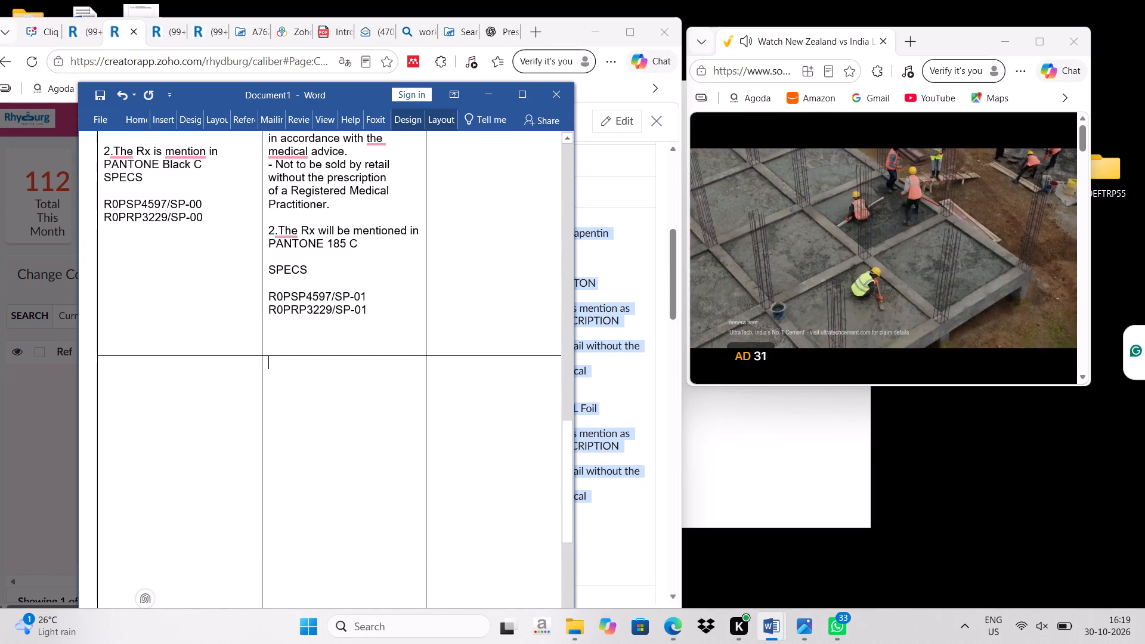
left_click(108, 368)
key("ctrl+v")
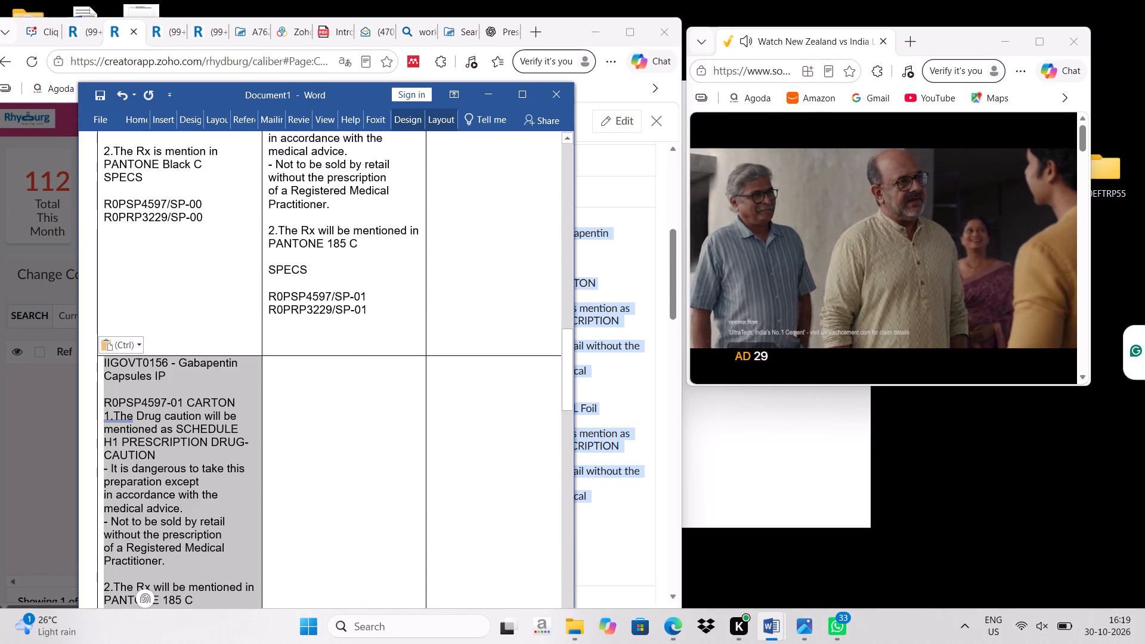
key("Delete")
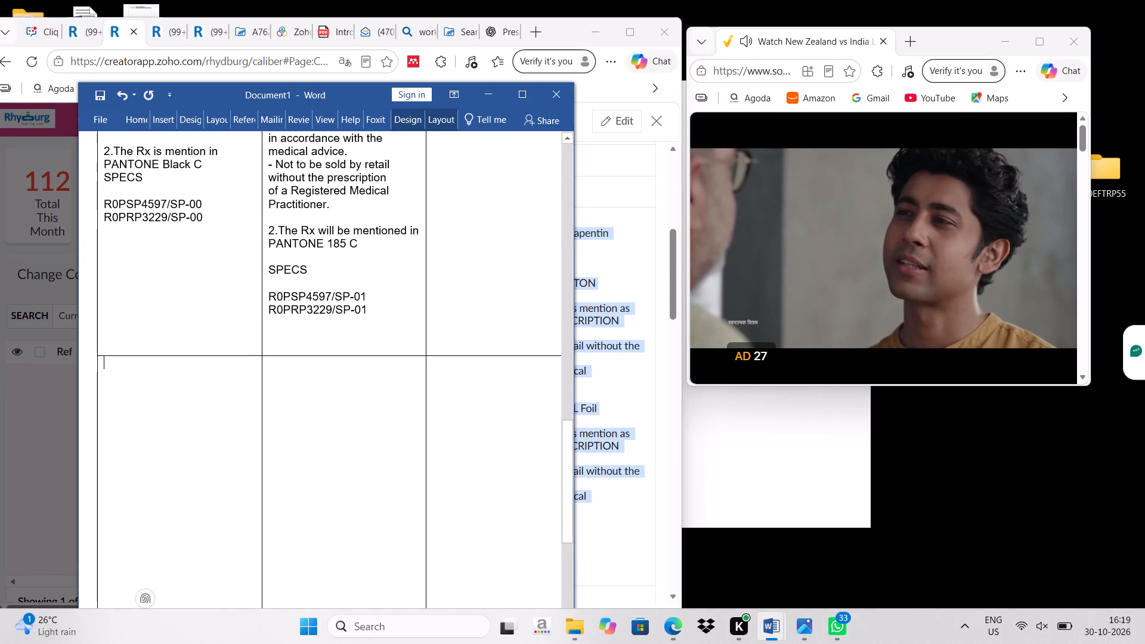
Recopy the Current / Previous State text of IIGNCTD0035 - Gabapentin Tablets IP 300 mg and paste it into the new Word row's first cell.
right_click(602, 307)
left_click(647, 273)
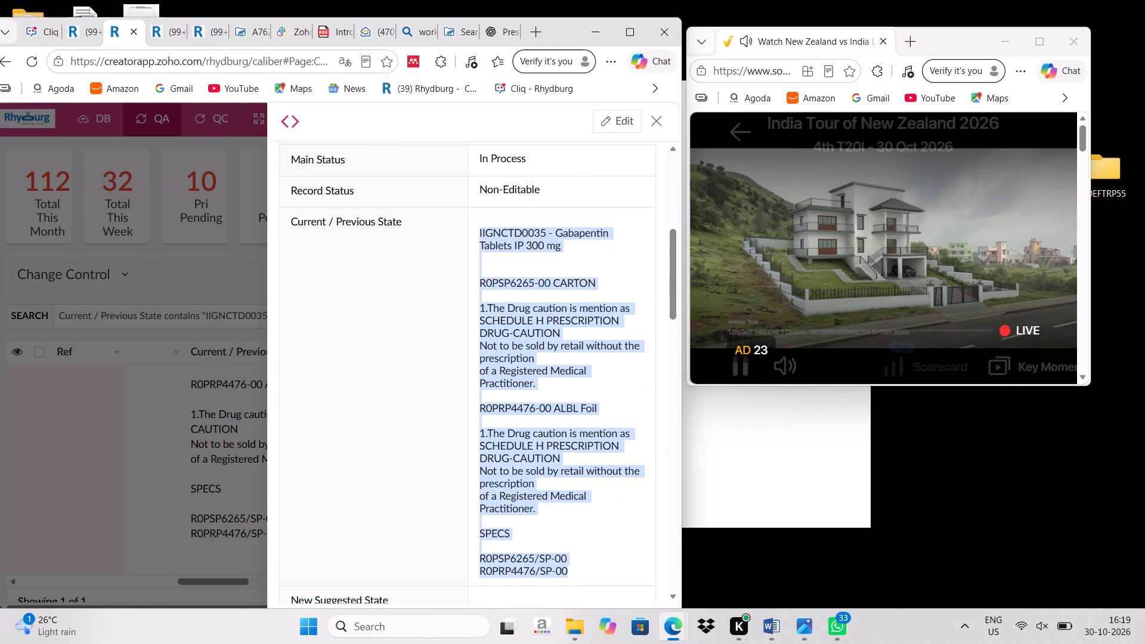
left_click(670, 577)
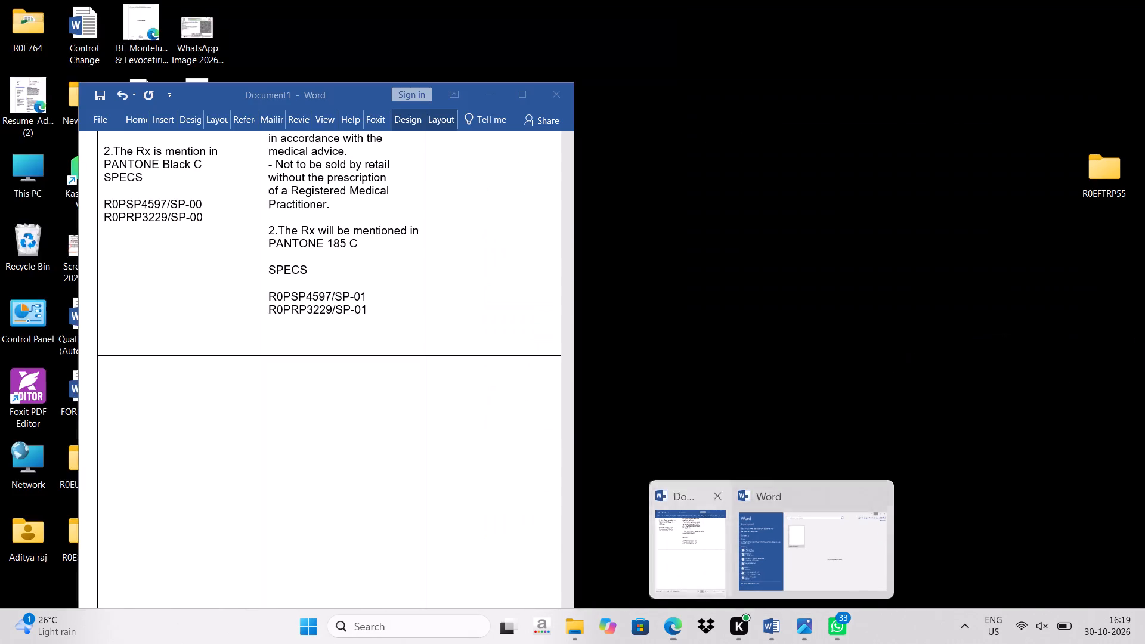
key("ctrl+v")
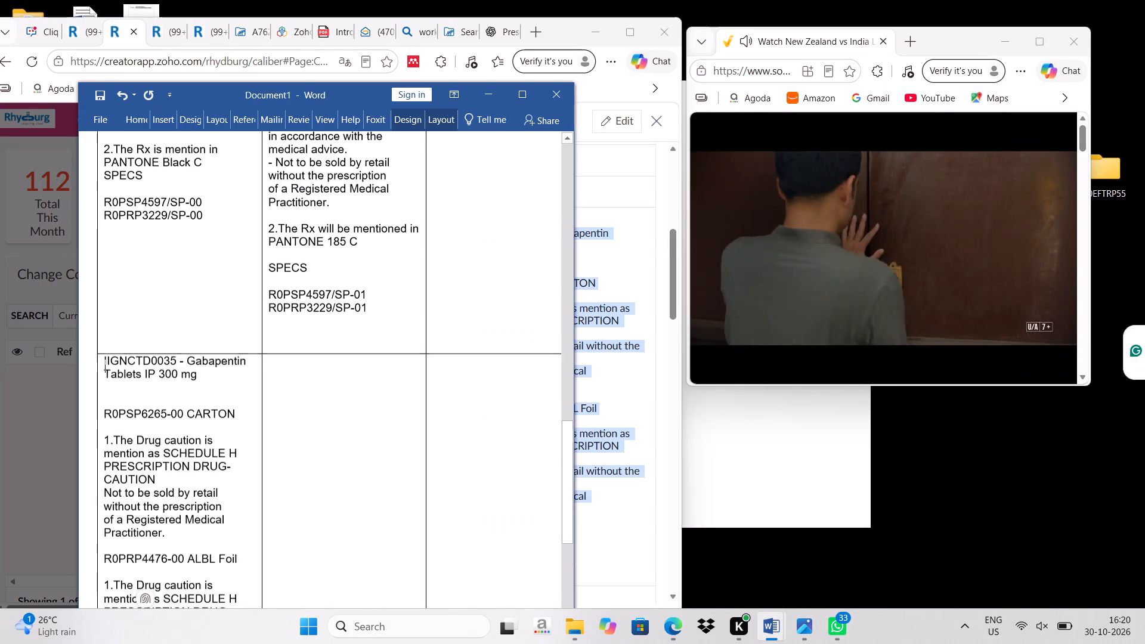
Copy the full New Suggested State text of IIGNCTD0035, through R0PRP4476/SP-01, from the change control record and return to the Word table.
scroll(370, 381, "up", 19)
scroll(370, 381, "down", 3)
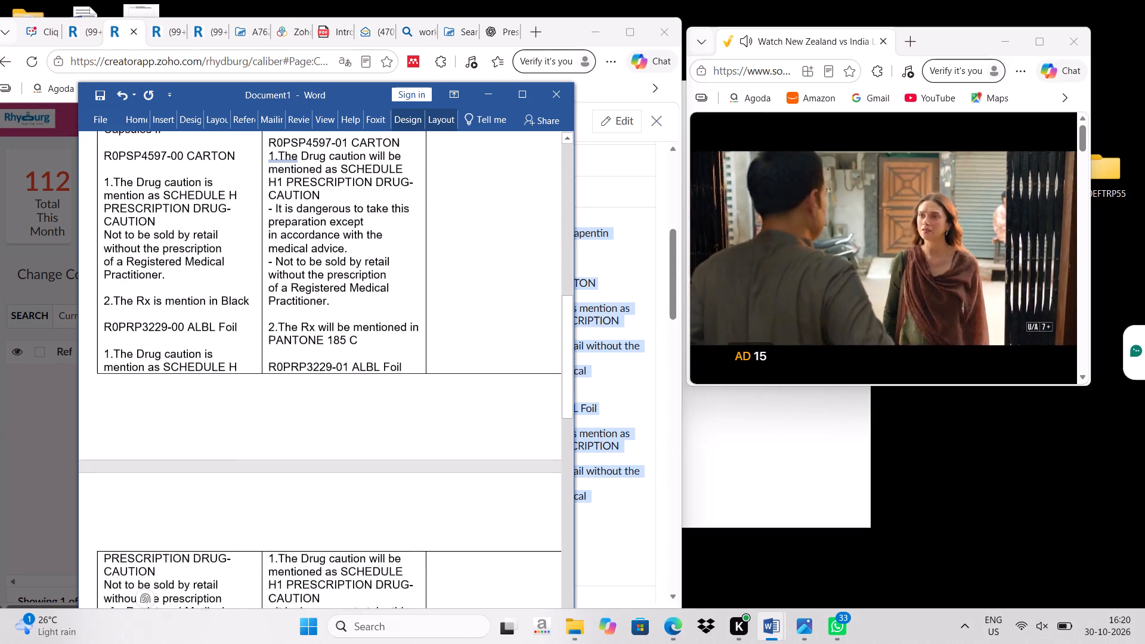
scroll(392, 380, "down", 6)
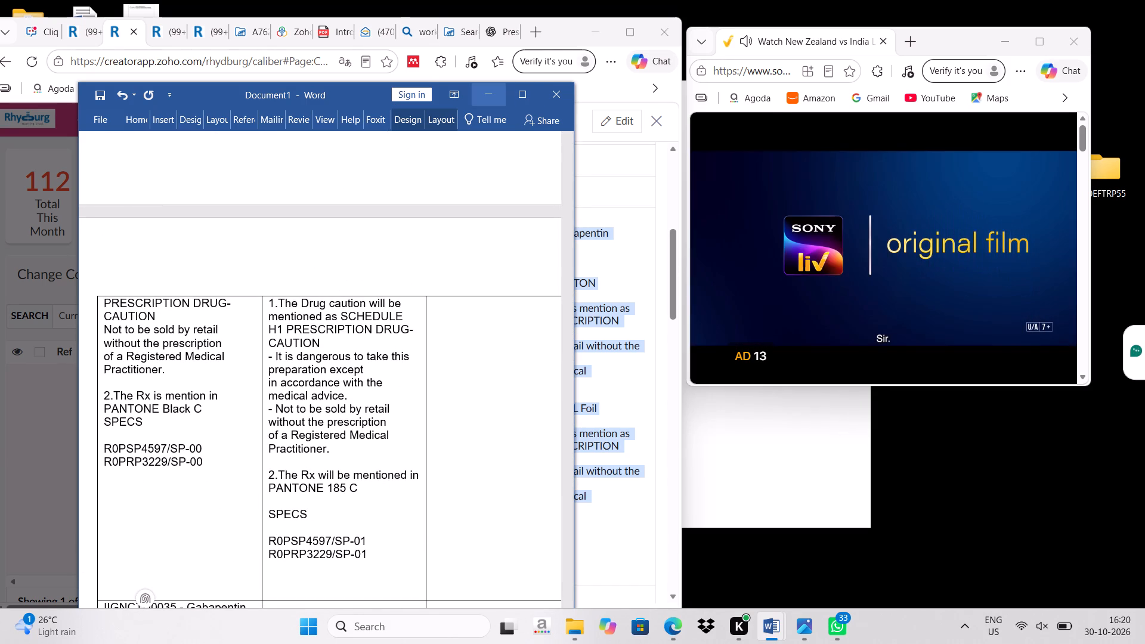
left_click(485, 92)
scroll(641, 433, "down", 6)
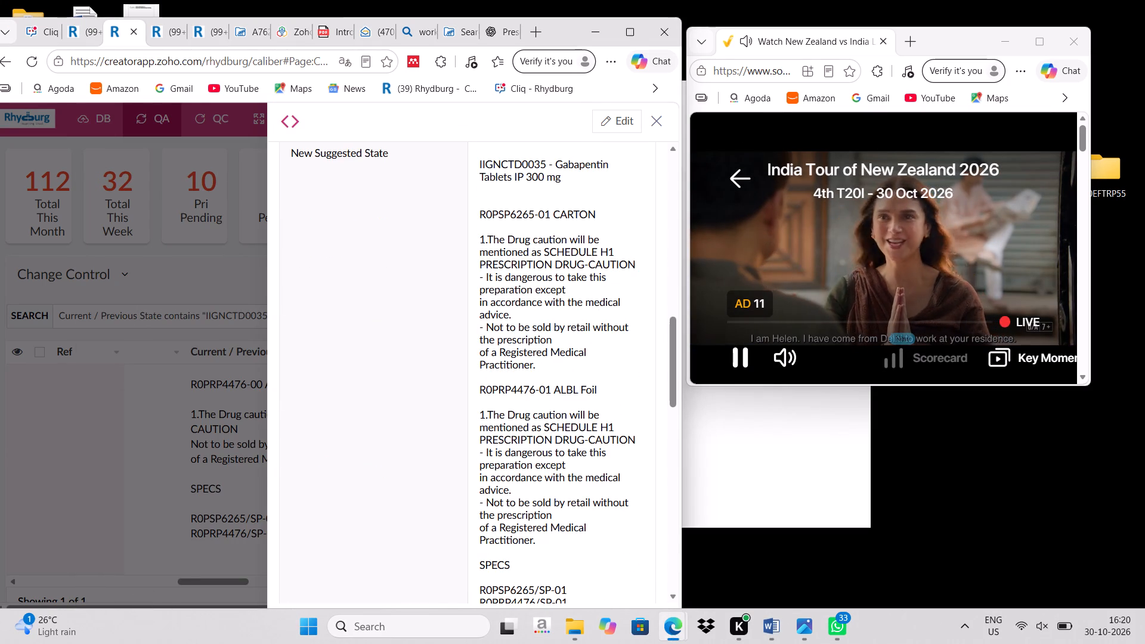
left_click_drag(476, 159, 570, 553)
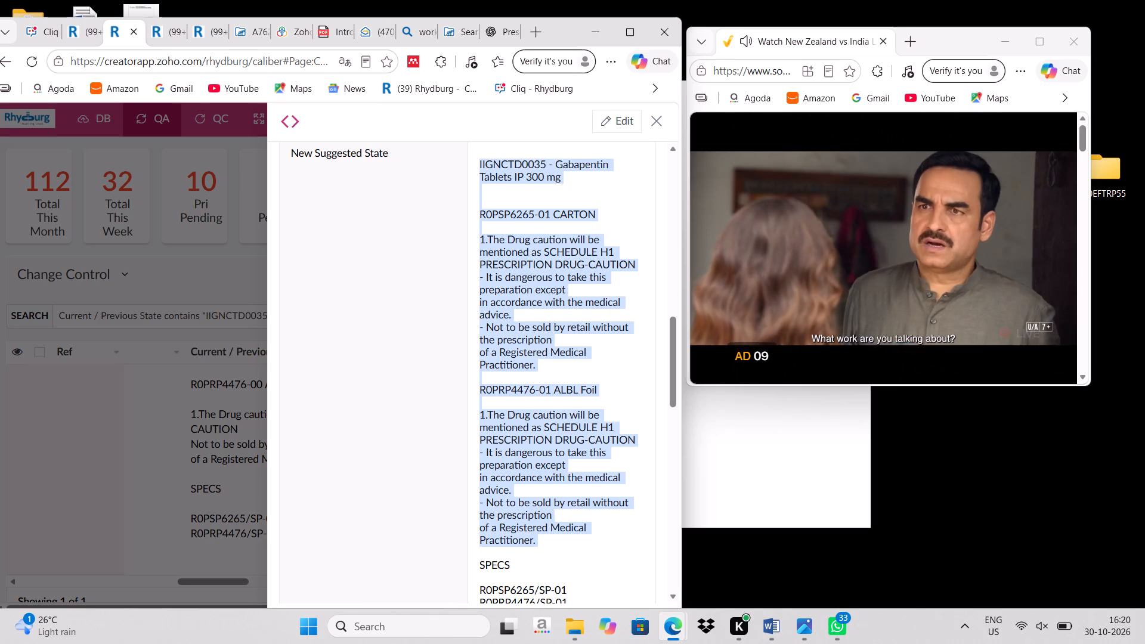
left_click_drag(570, 553, 589, 488)
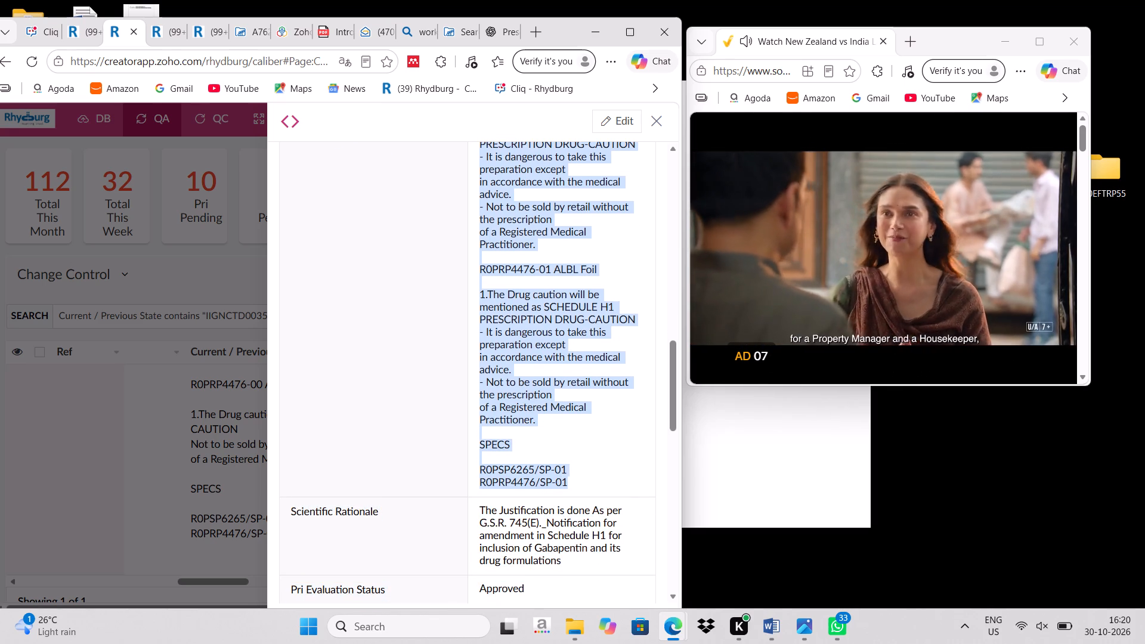
left_click(622, 432)
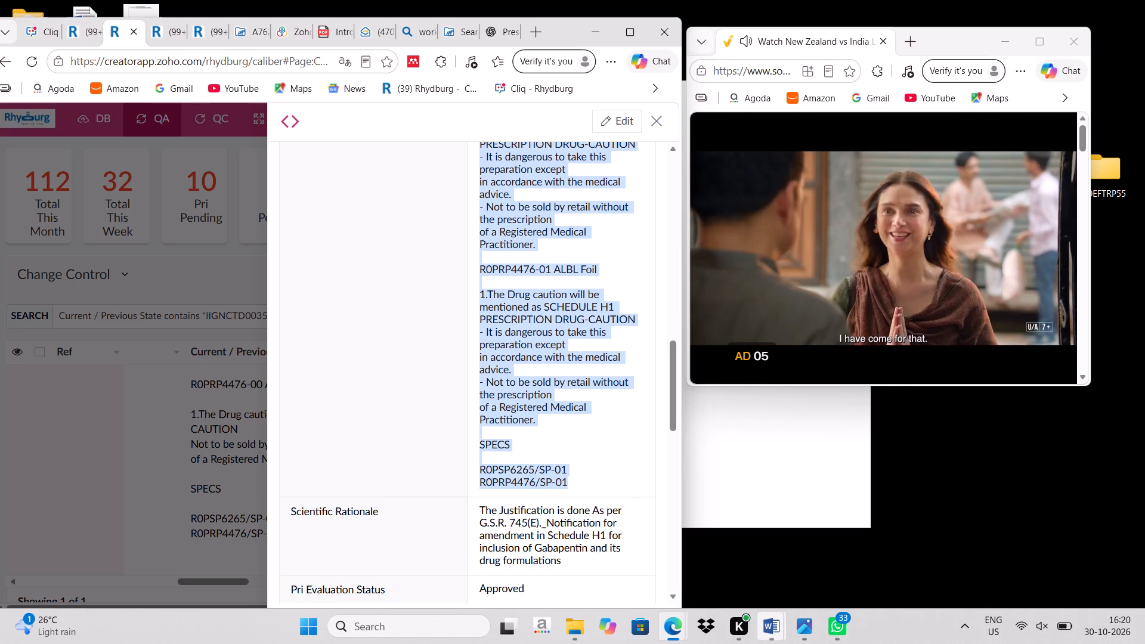
left_click(694, 546)
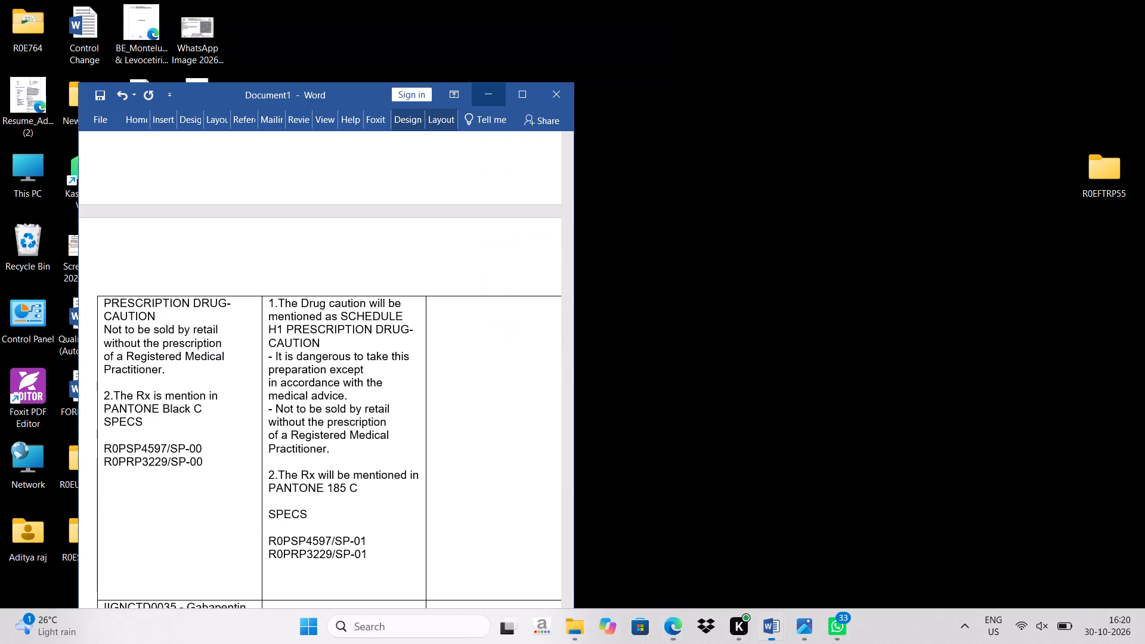
Paste the copied New Suggested State text into the second cell of the IIGNCTD0035 - Gabapentin Tablets IP 300 mg row.
scroll(404, 465, "down", 3)
left_click(303, 496)
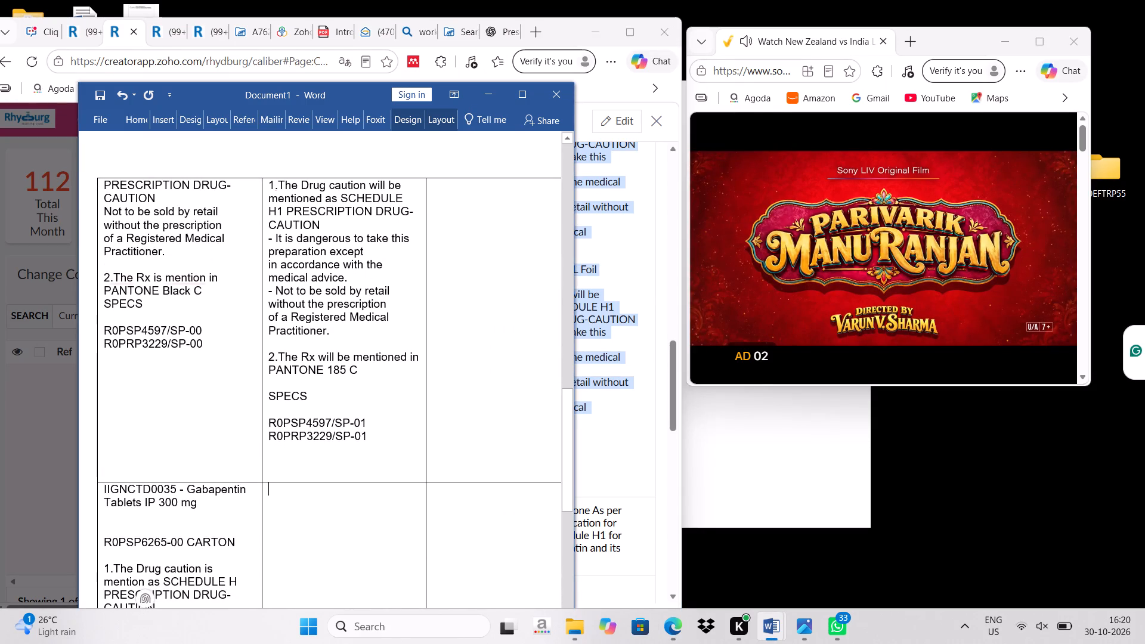
key("ctrl+v")
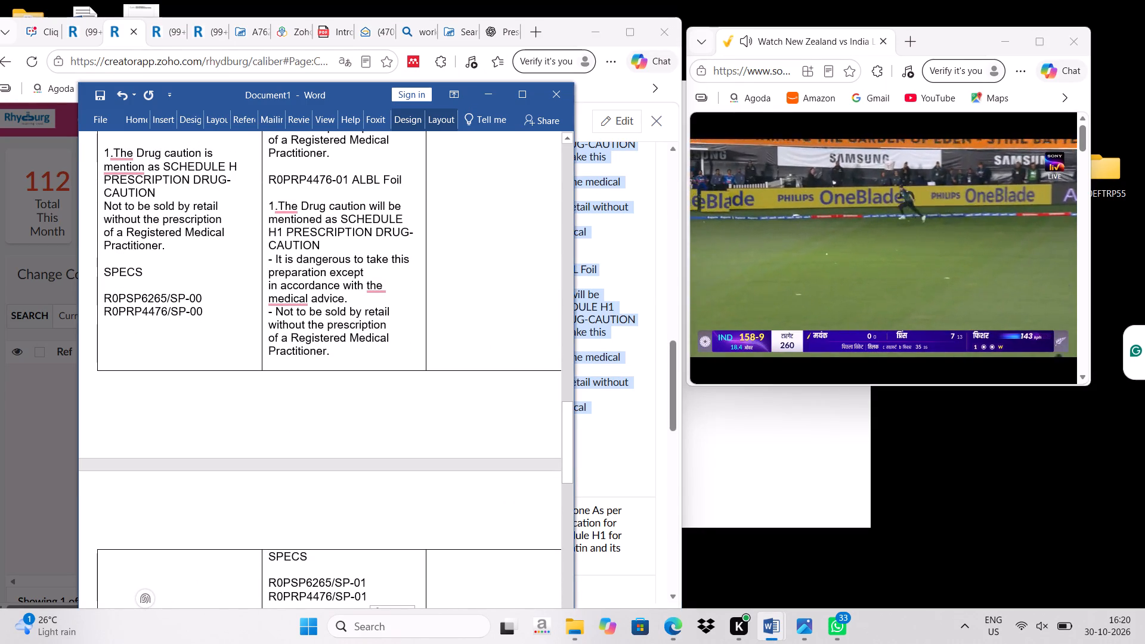
Add the line "2.The Rx is mention in" below the R0PSP6265-00 CARTON drug caution in the row's current-state cell.
scroll(304, 497, "up", 3)
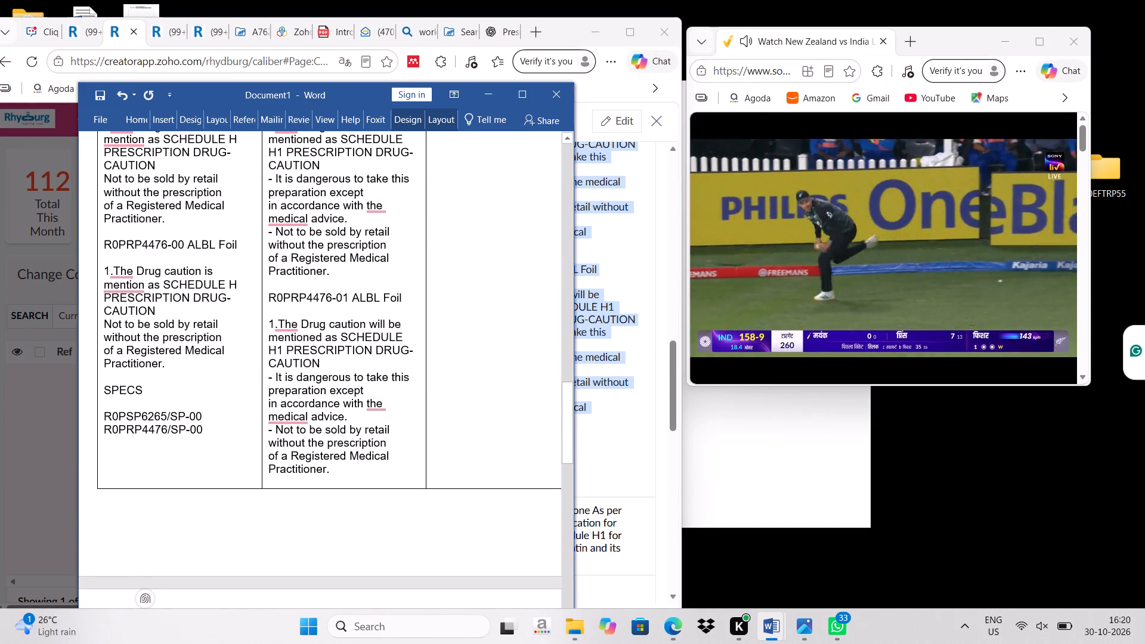
left_click(189, 225)
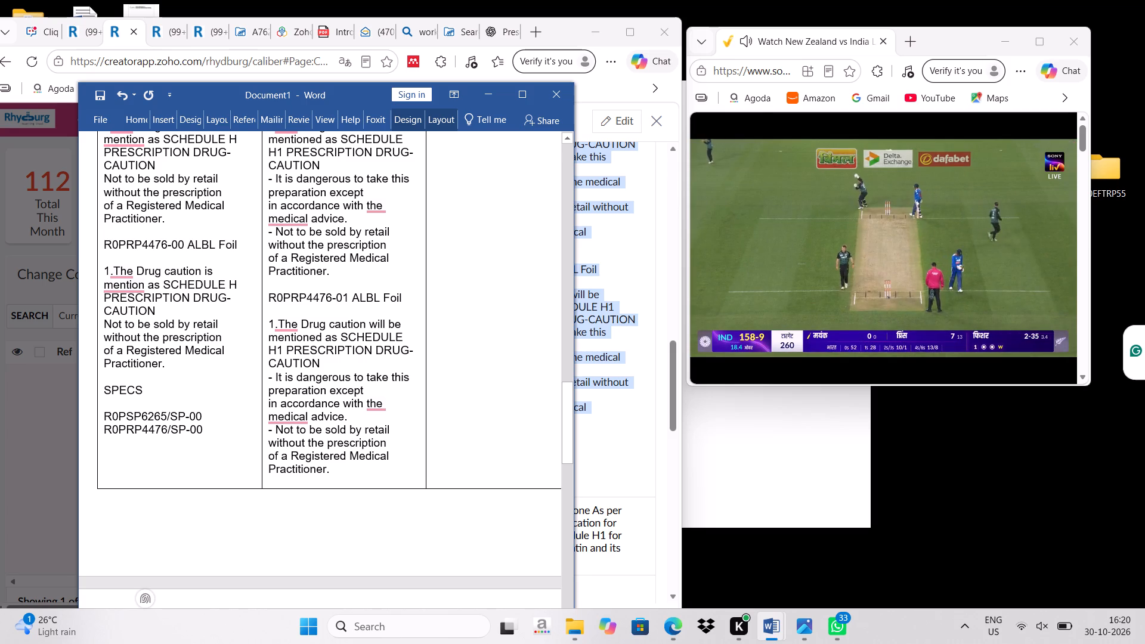
key("Return")
type("2.")
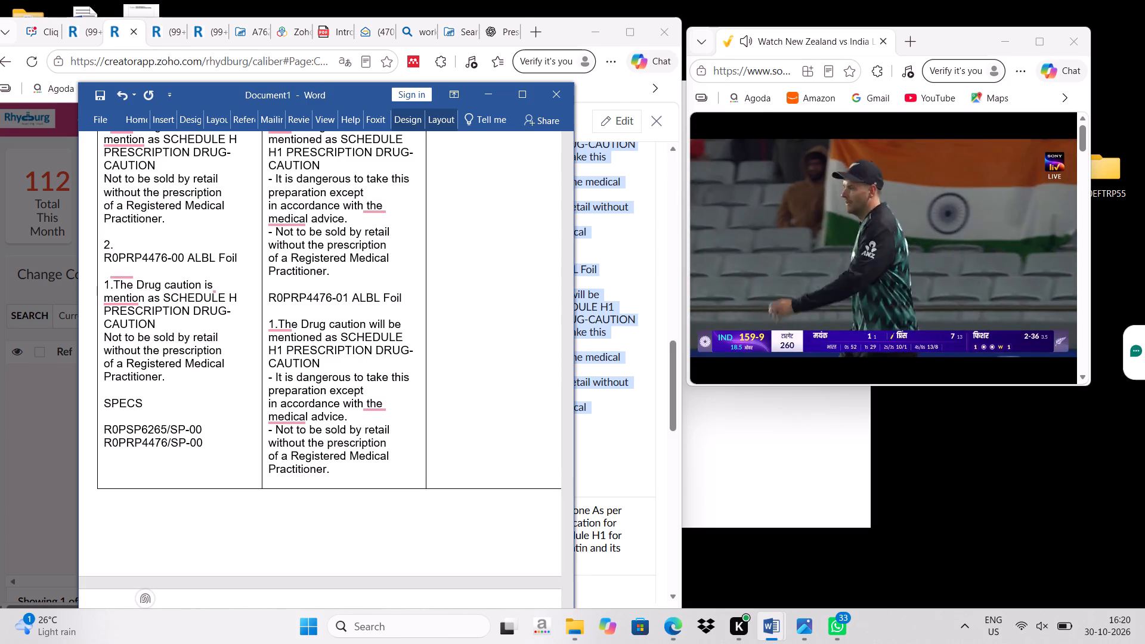
type("The Rx u")
key("BackSpace")
type("is mention in")
key("space")
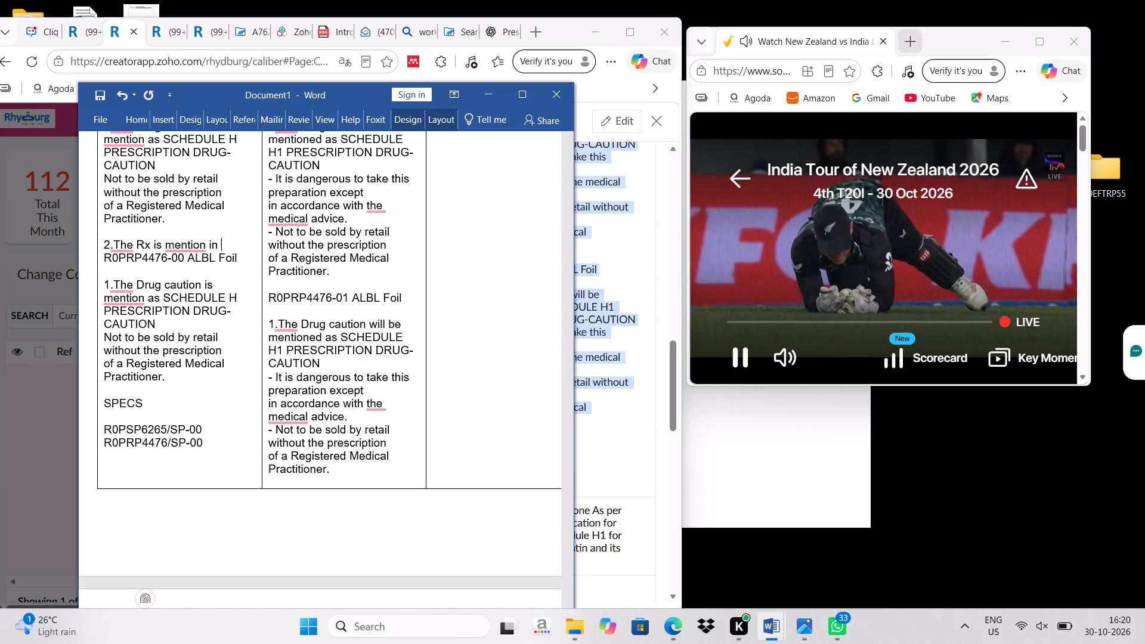
Close the live cricket stream in the small browser window.
left_click(884, 39)
Copy the product code IIGNCTD0035 from the Gabapentin Tablets row's first cell and return to the Edge browser.
scroll(323, 272, "up", 3)
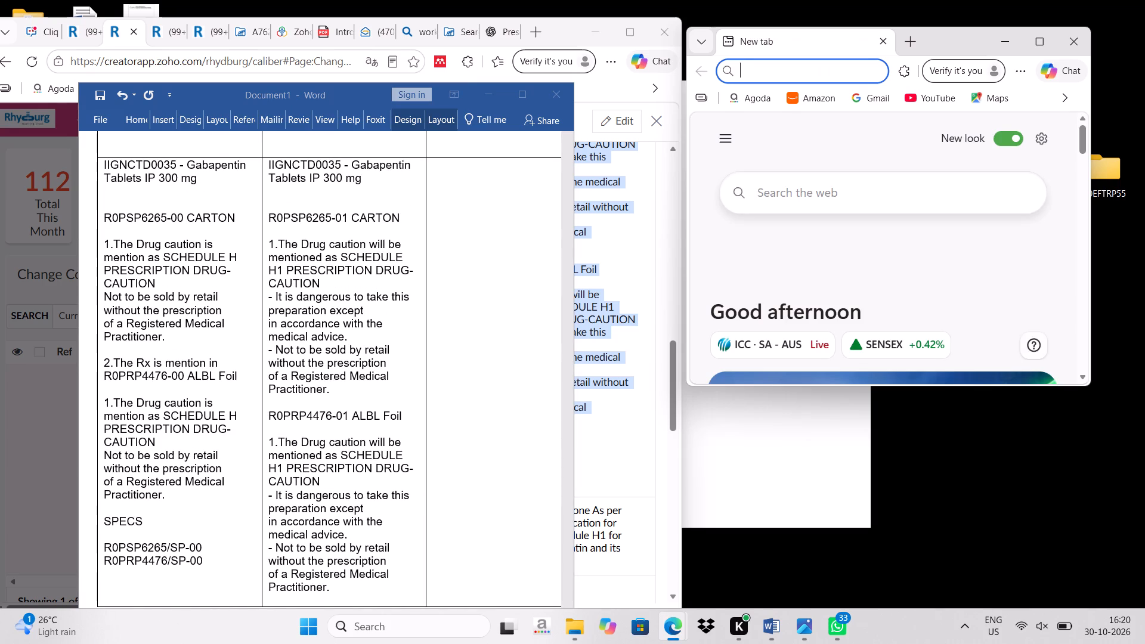
left_click(111, 166)
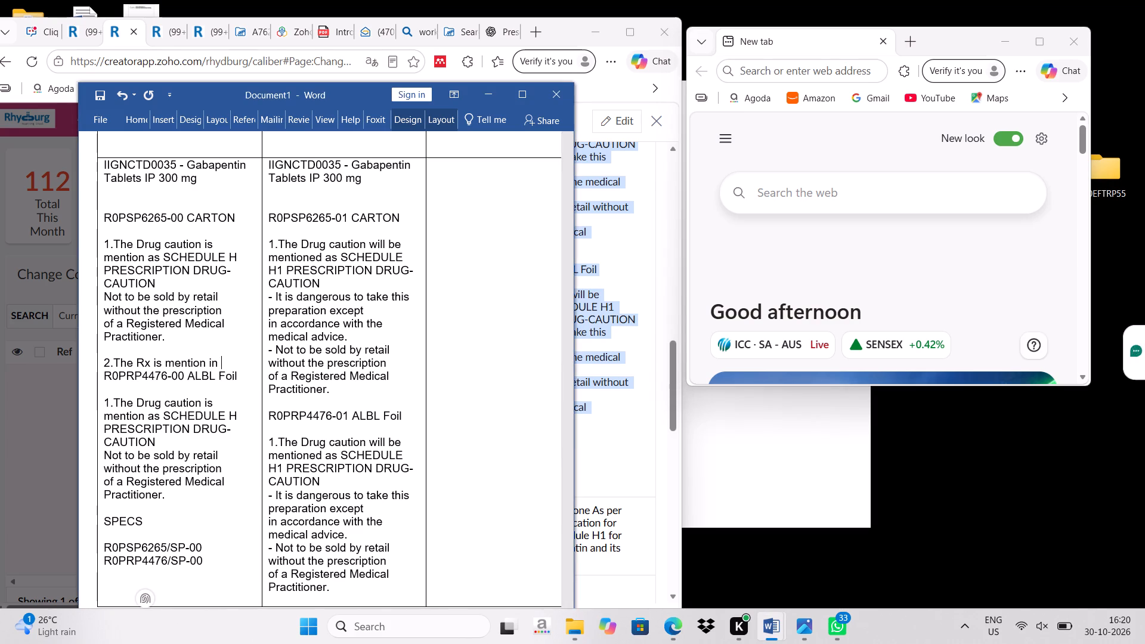
left_click_drag(104, 166, 175, 165)
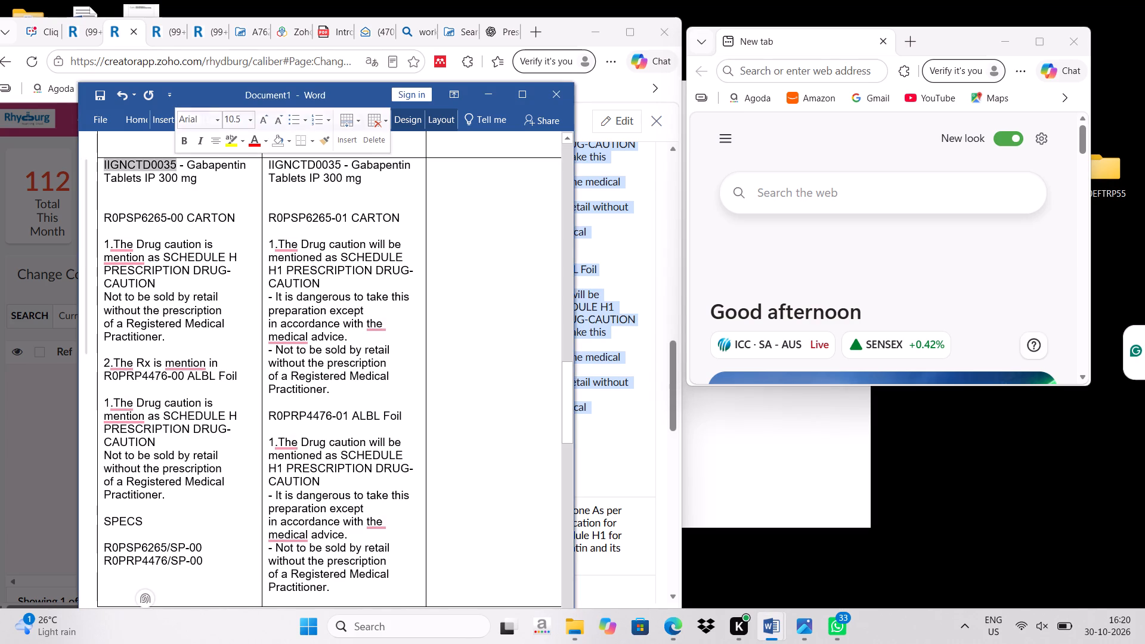
right_click(160, 163)
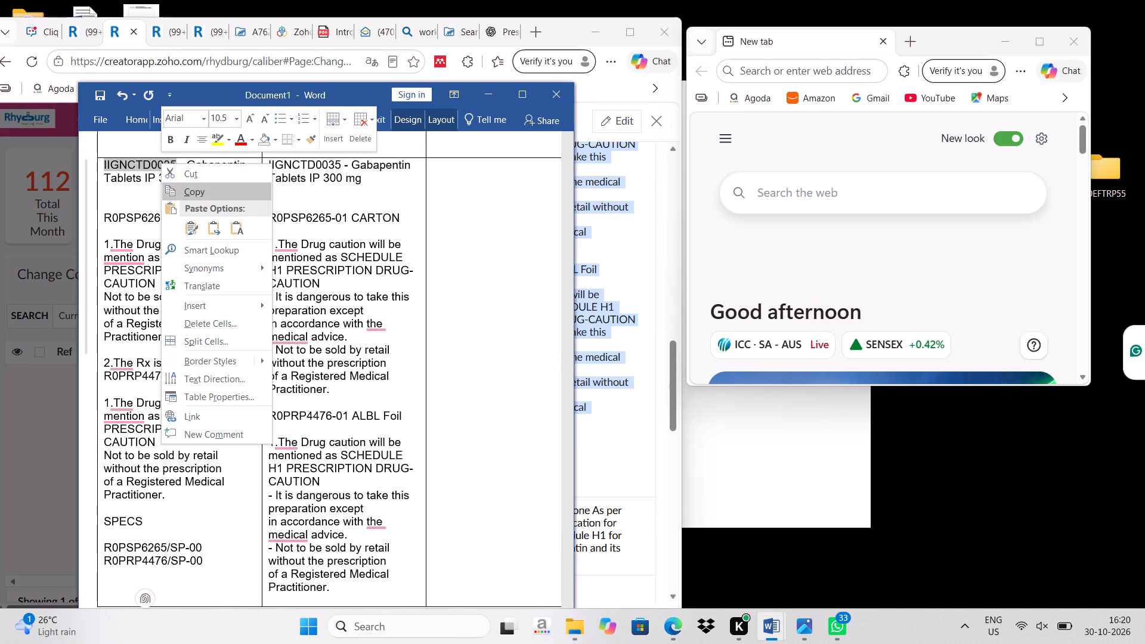
left_click(205, 194)
left_click(493, 96)
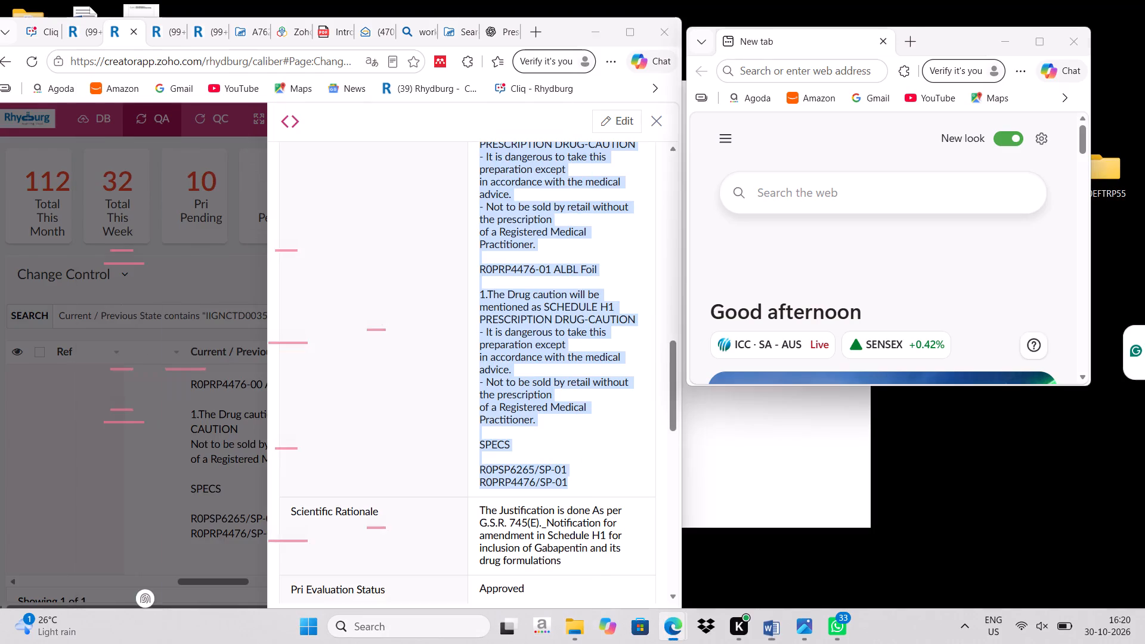
Close the open A762 record and search the Artwork Review Report for products containing IIGNCTD0035 instead of IIGOVT0156.
left_click(624, 33)
left_click(311, 14)
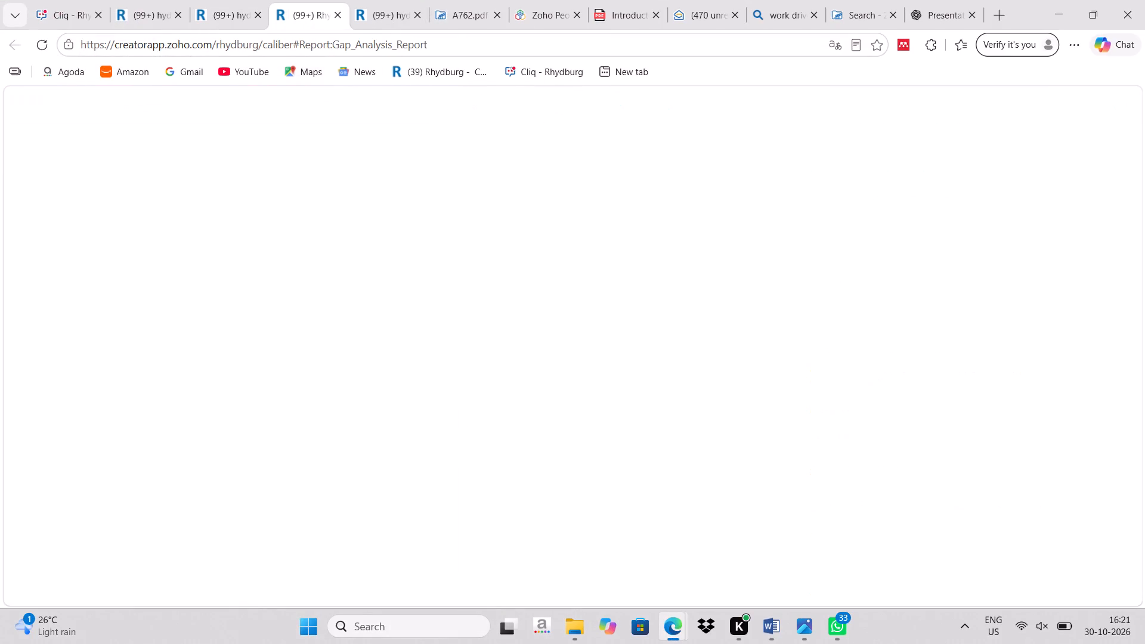
left_click(395, 18)
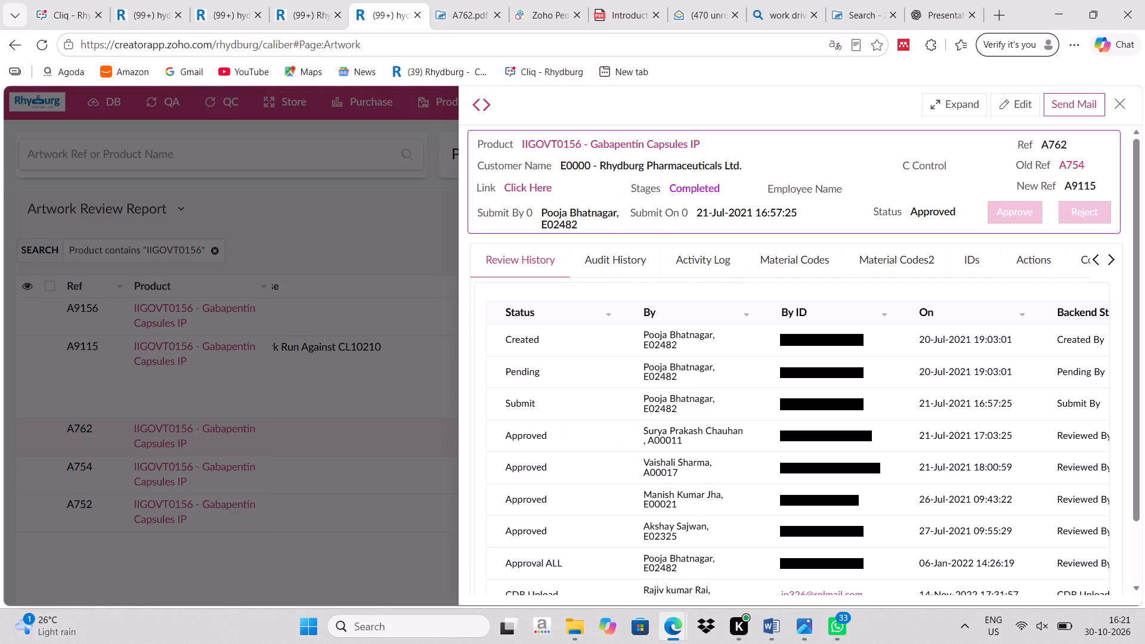
left_click(1122, 104)
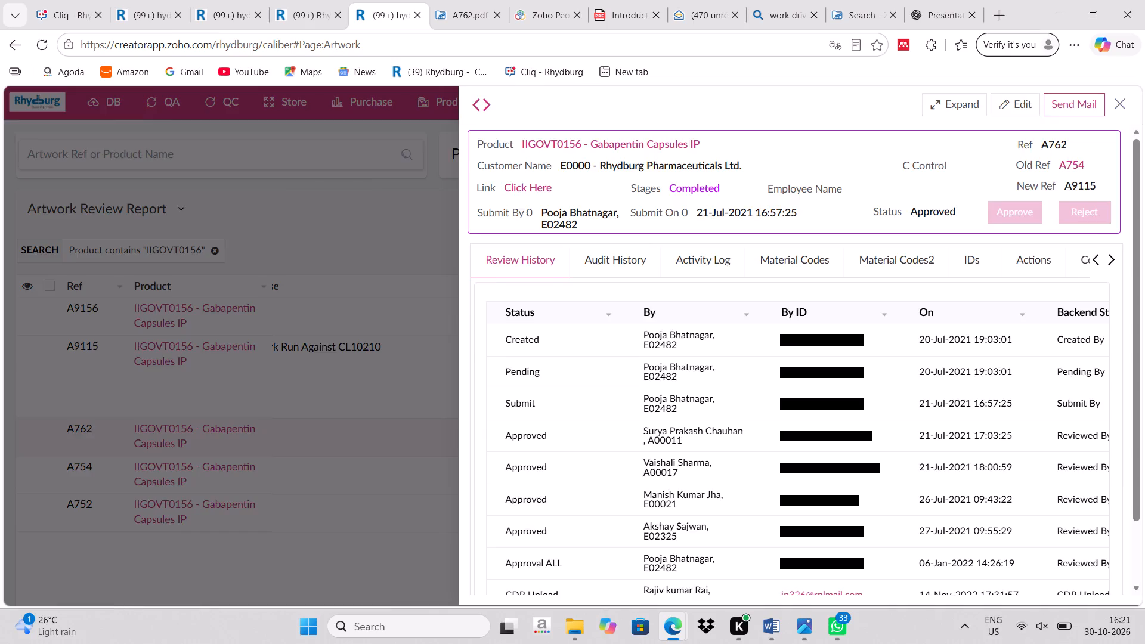
left_click(163, 284)
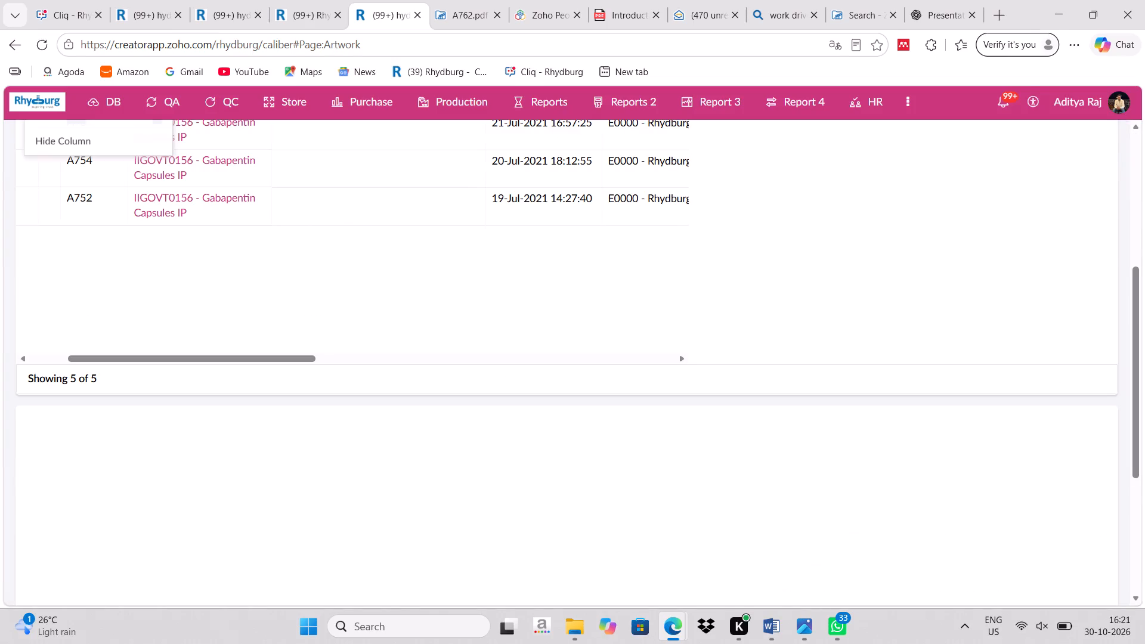
scroll(180, 289, "up", 6)
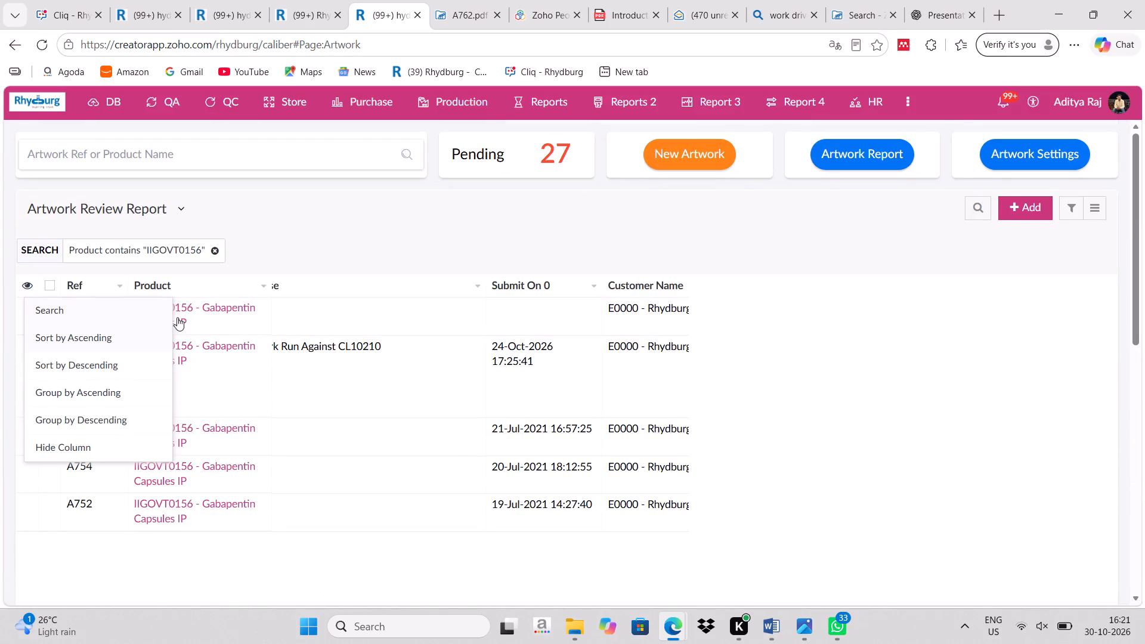
left_click(78, 312)
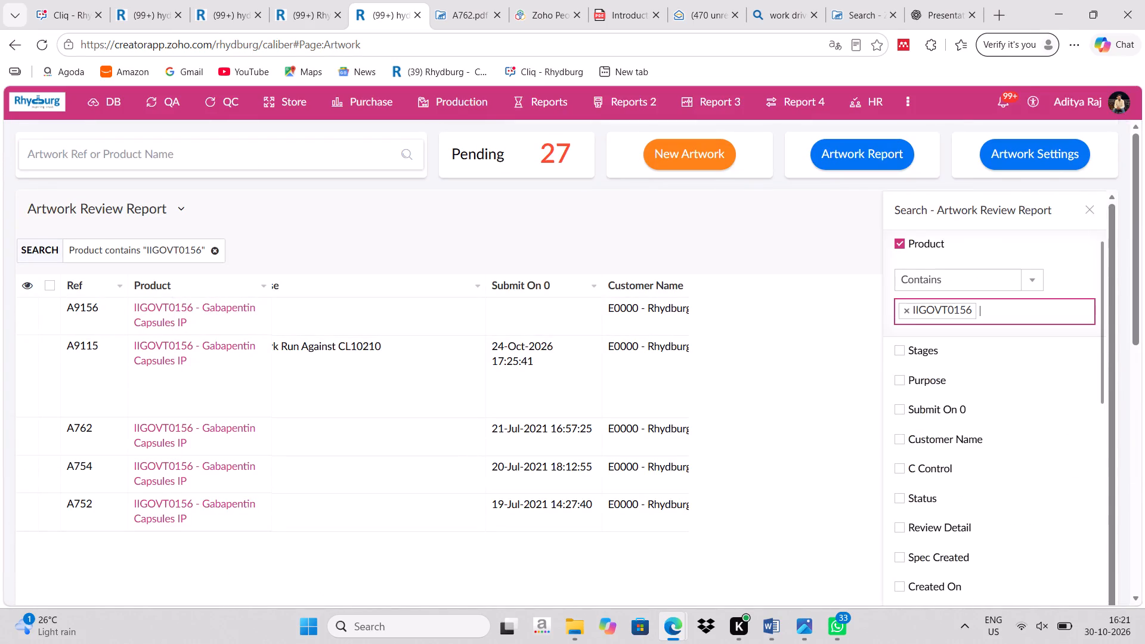
left_click(908, 311)
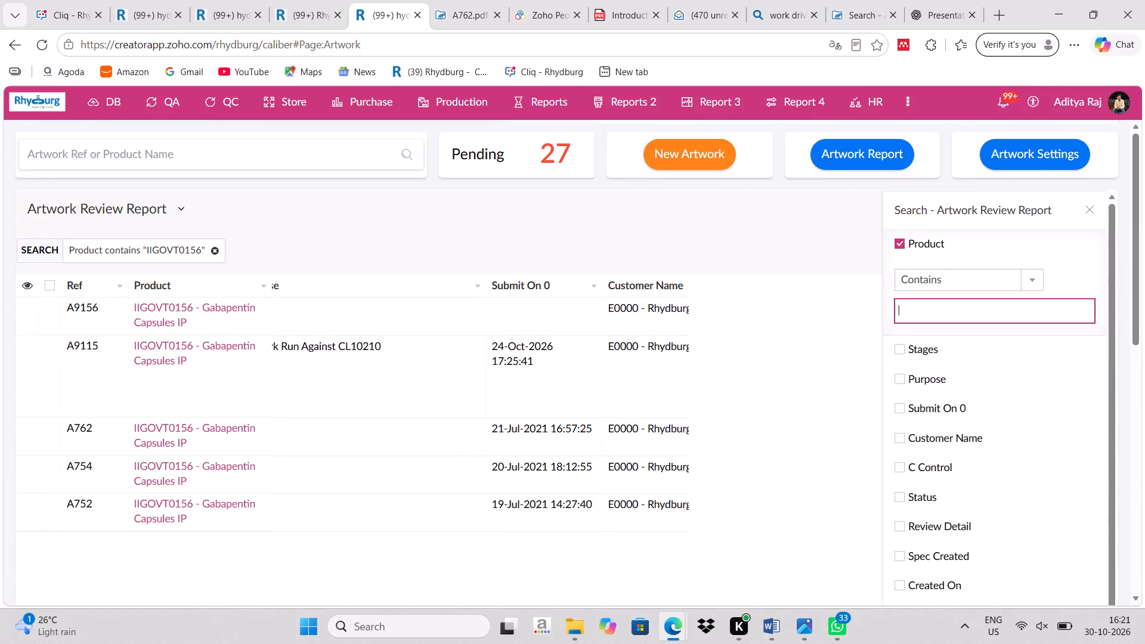
key("ctrl+v")
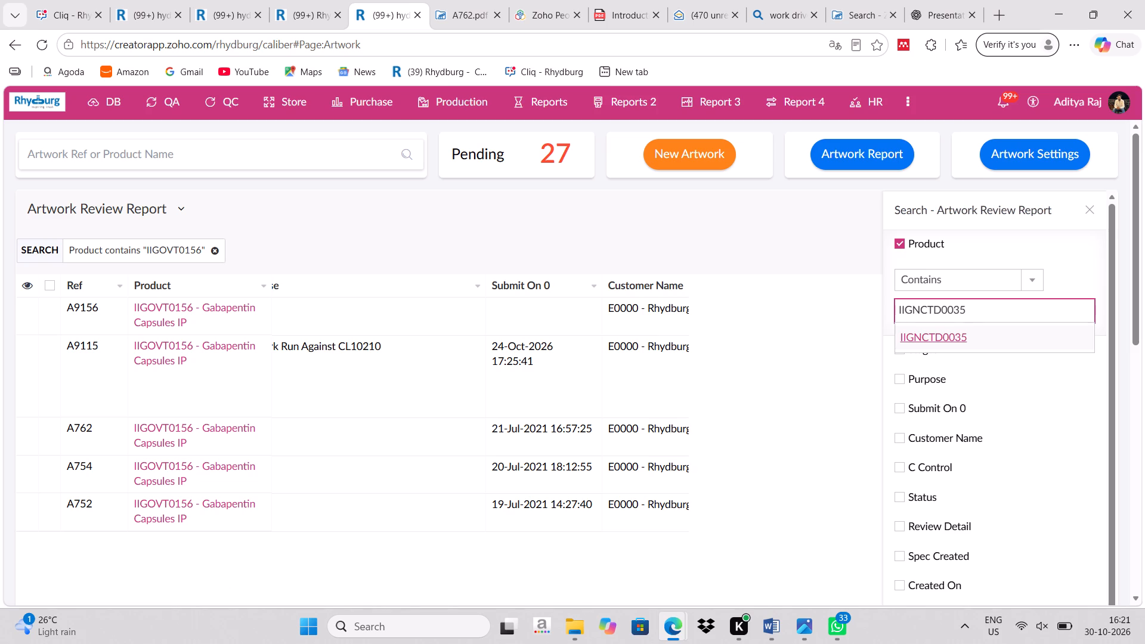
key("Return")
key("Return")
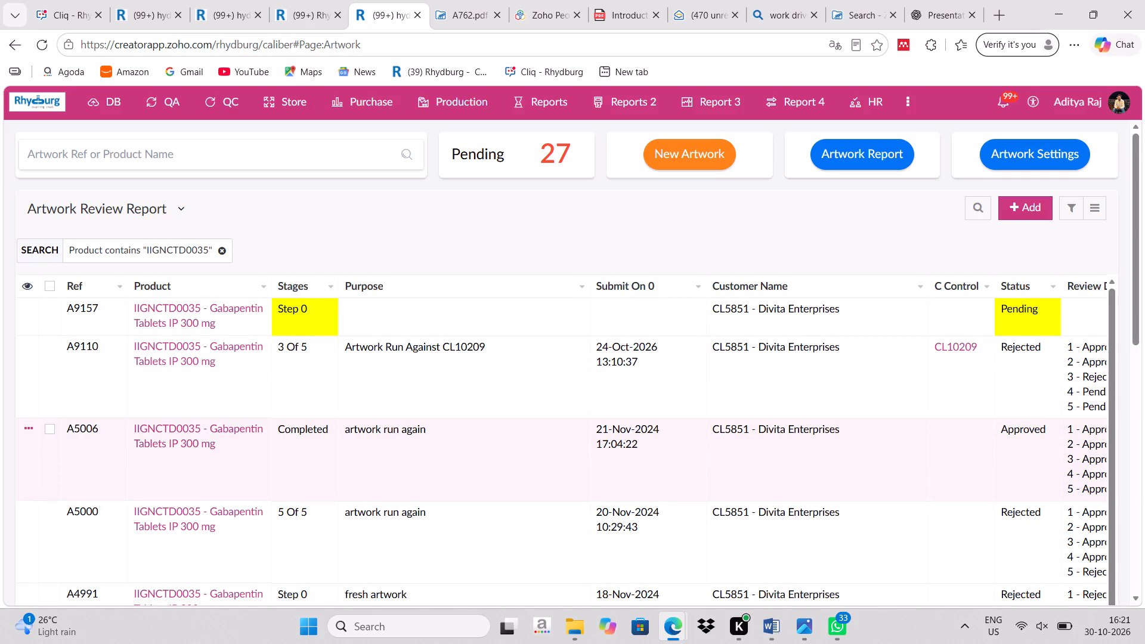
Open the linked artwork file of the completed record A5006 and close the old A762.pdf tab.
left_click(350, 431)
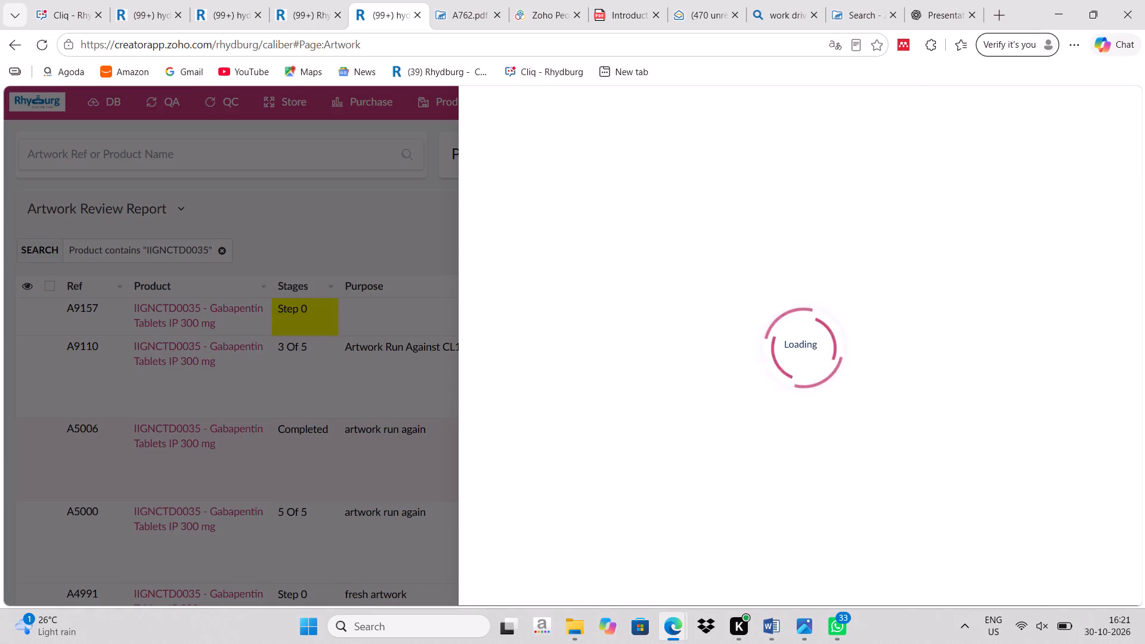
left_click(528, 192)
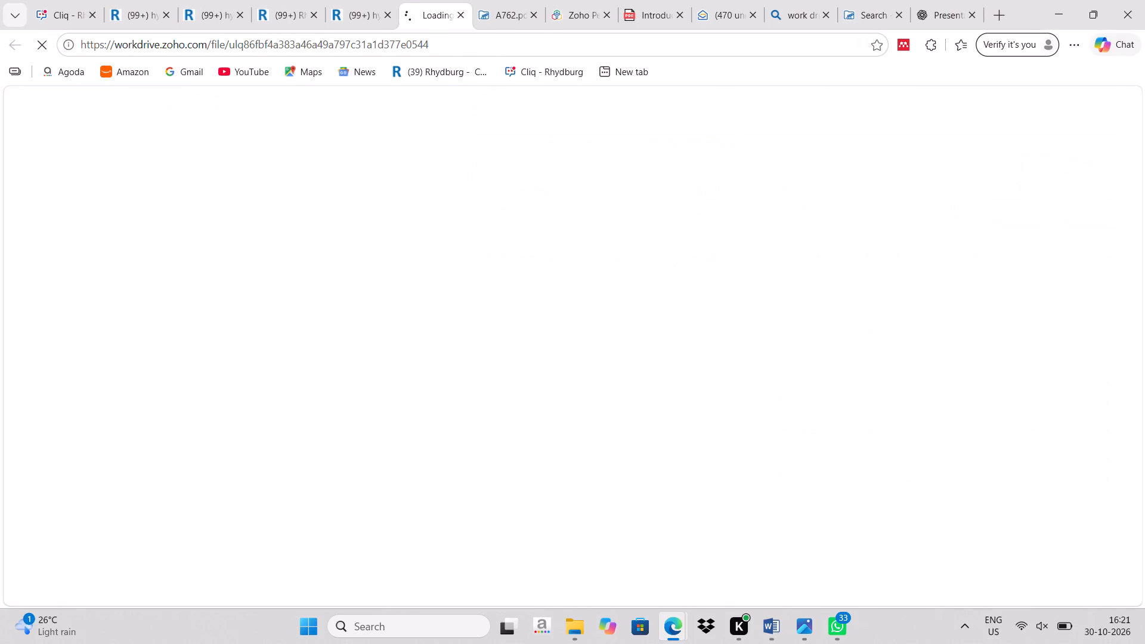
left_click(536, 12)
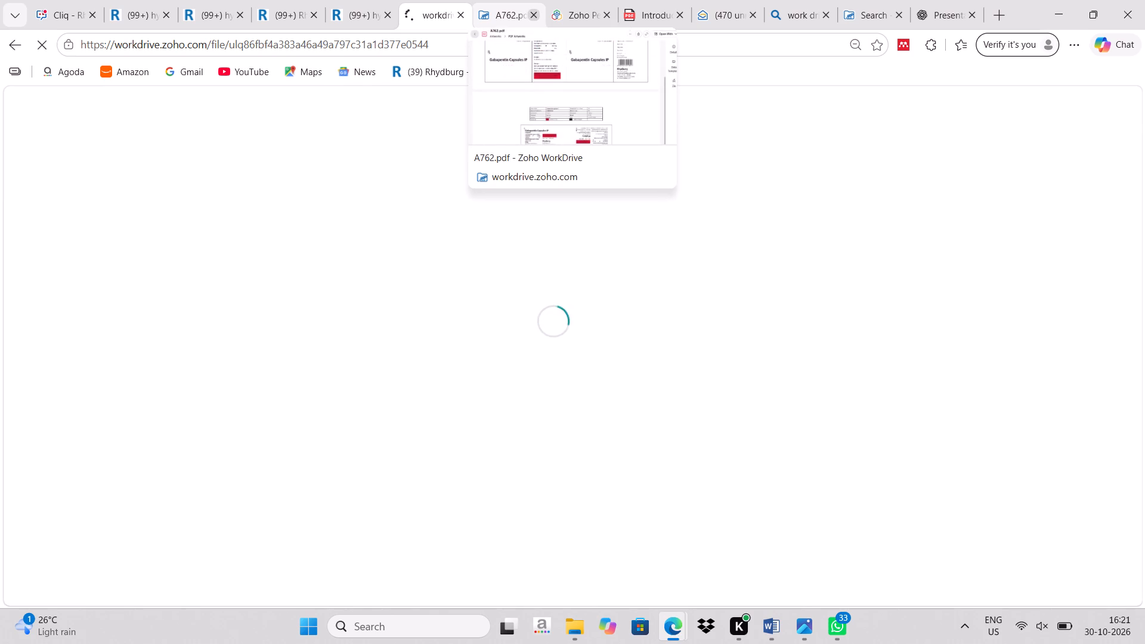
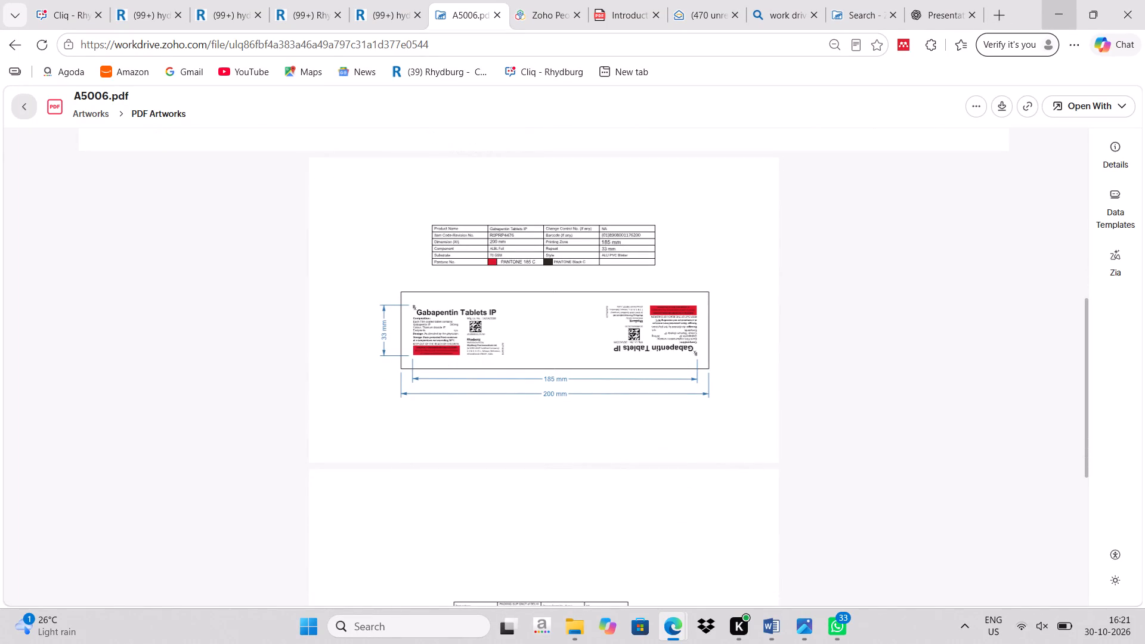
Switch to Word, place the document beside the A5006 artwork, and complete the R0PSP6265-00 carton's Rx line with "K-100" plus a line break.
left_click(1088, 12)
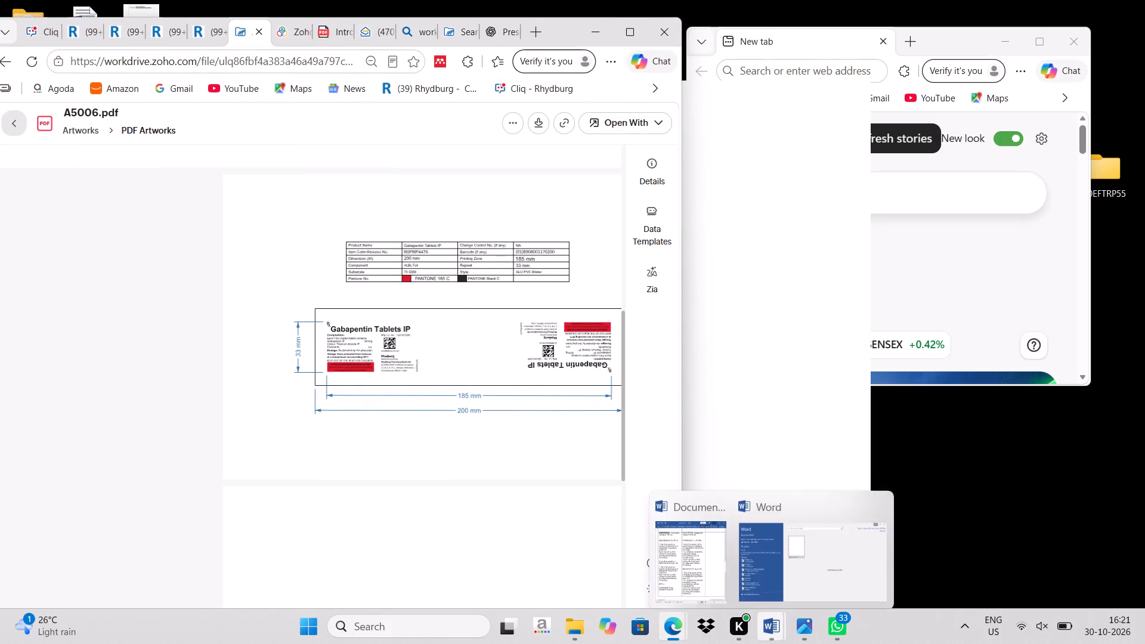
left_click(705, 558)
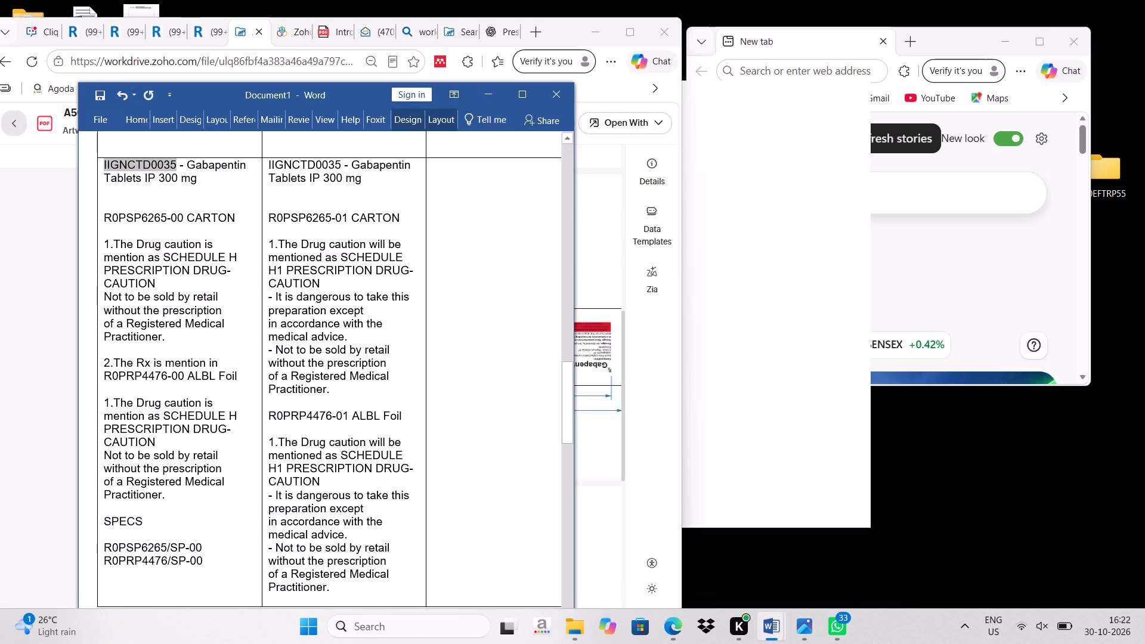
left_click(190, 343)
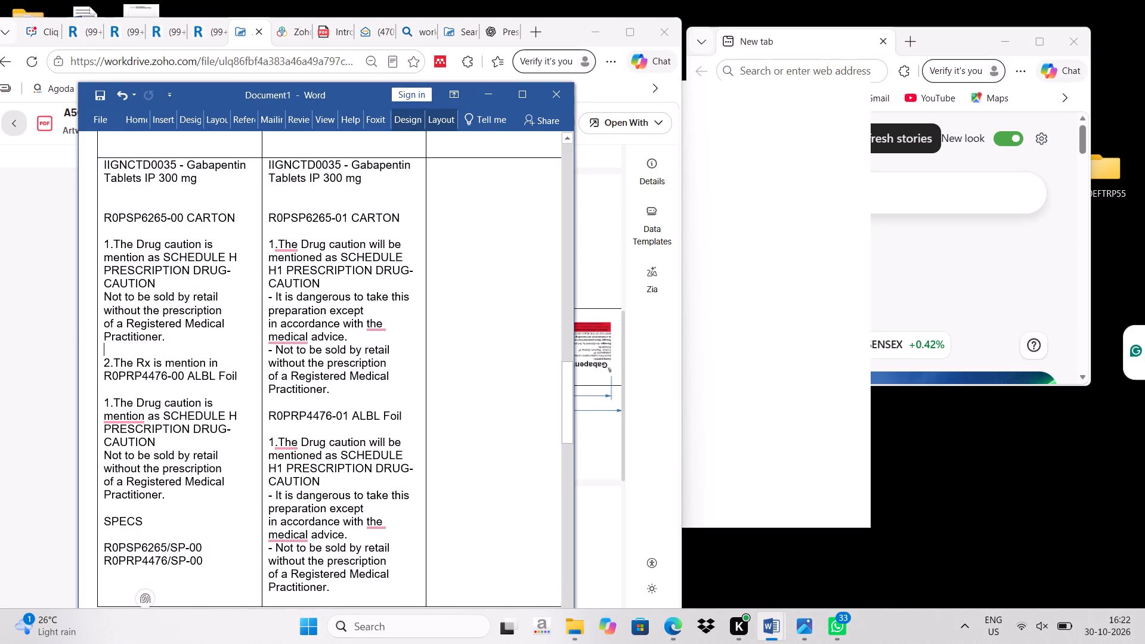
left_click(218, 362)
left_click_drag(200, 98, 713, 90)
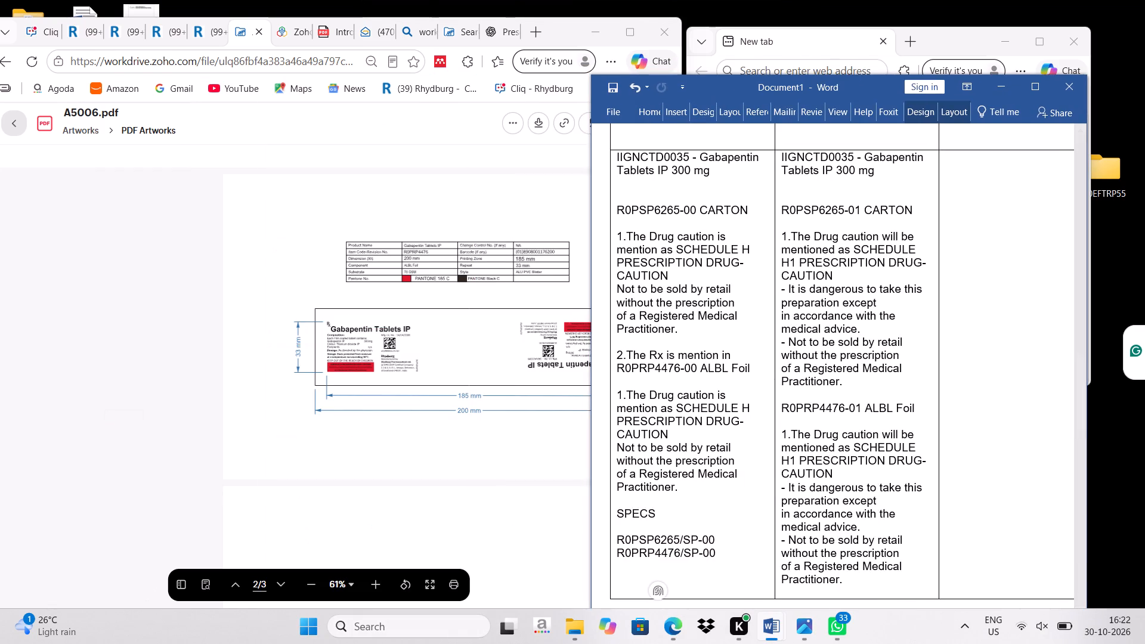
scroll(469, 330, "up", 6)
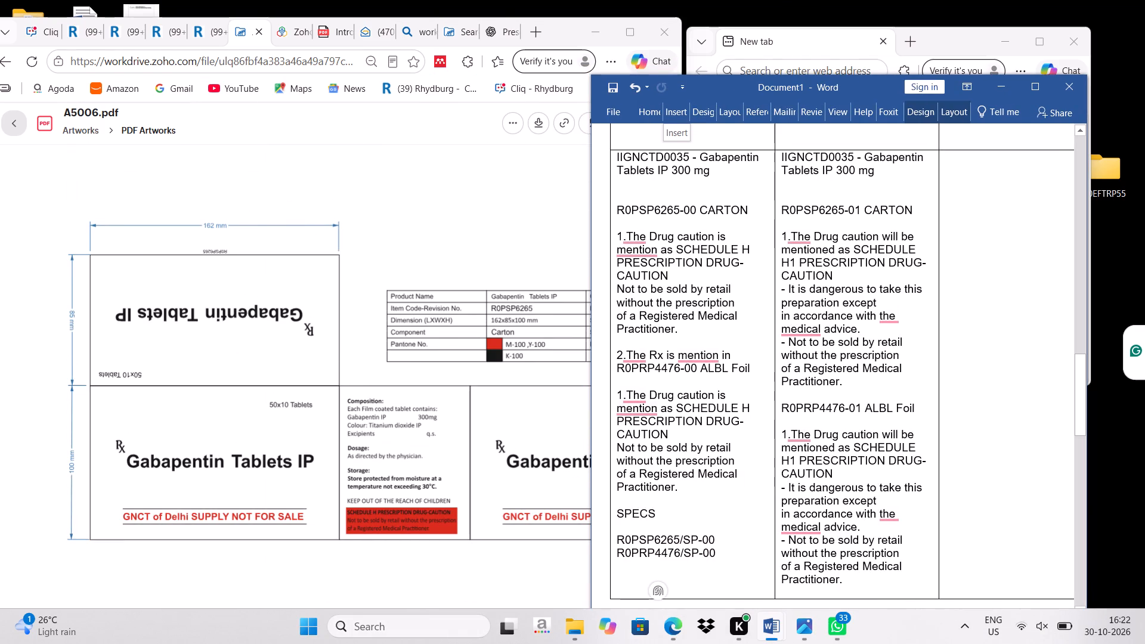
key("shift+k")
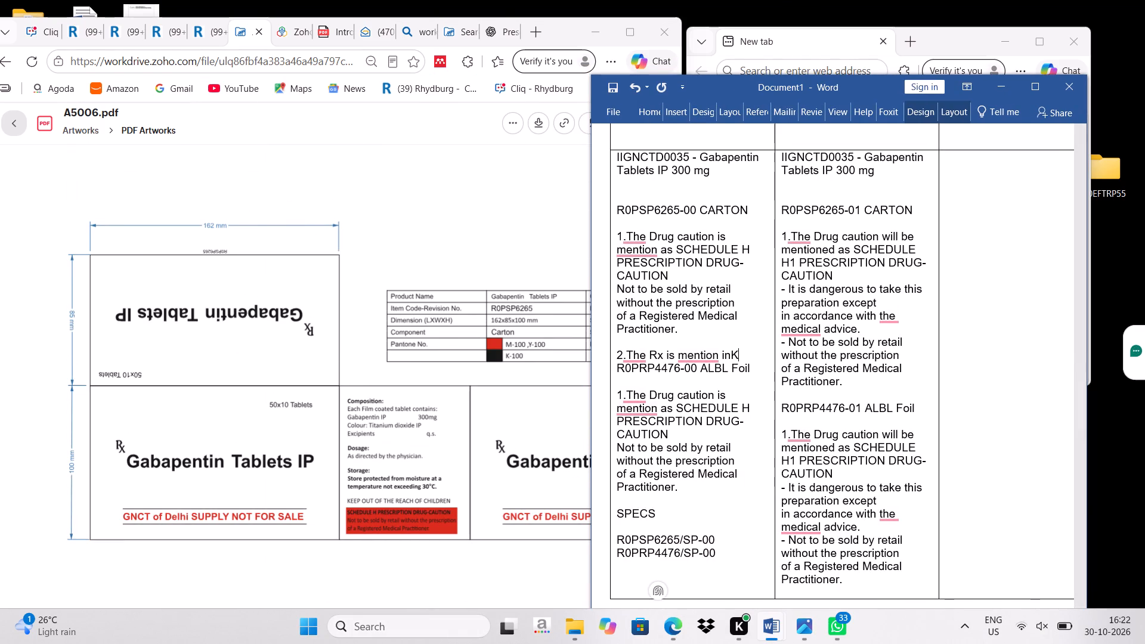
key("BackSpace")
key("space")
type("K-100")
key("Return")
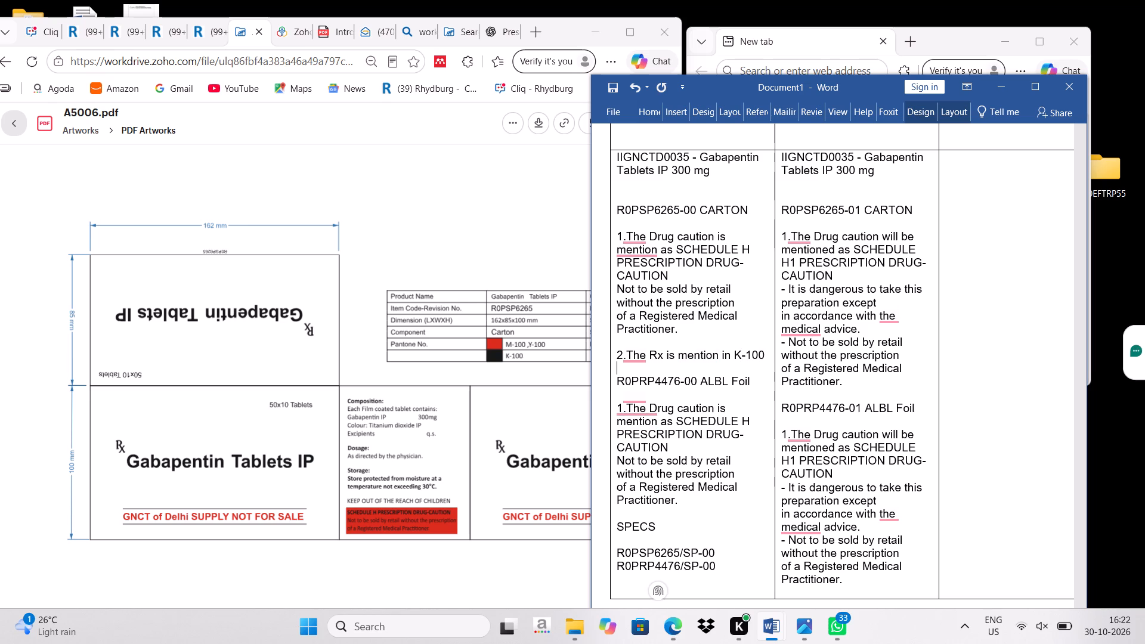
Add "2.The Rx is mention in PANTONE Black C" below the R0PRP4476-00 ALBL Foil's drug caution, using the foil artwork's colour.
scroll(503, 410, "down", 4)
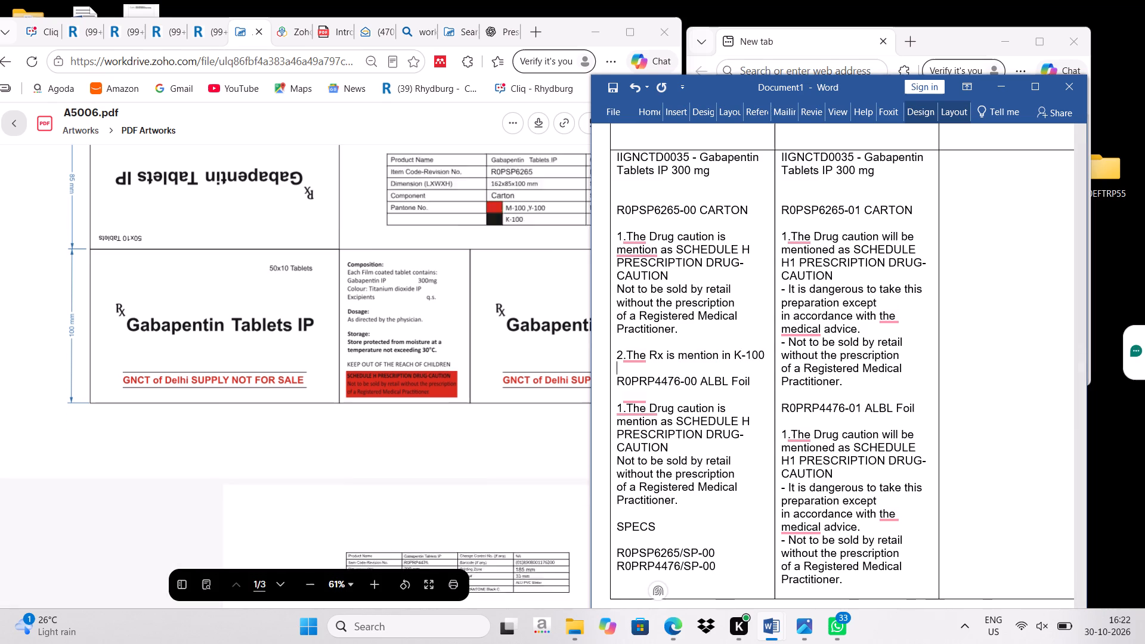
scroll(503, 410, "down", 5)
scroll(447, 342, "up", 4)
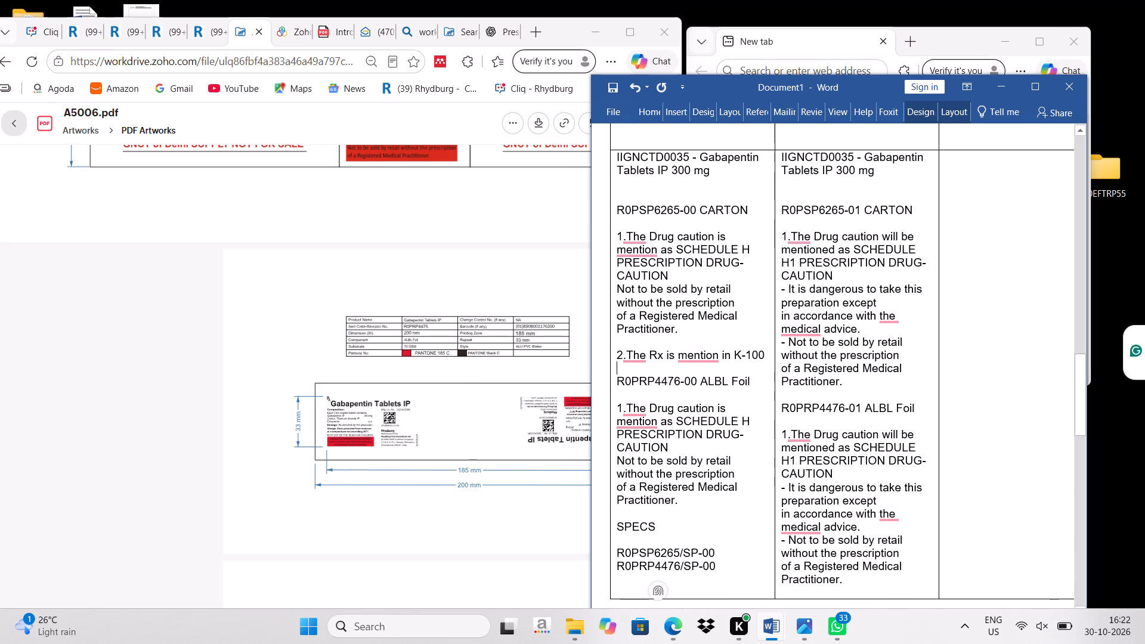
left_click(694, 500)
key("Return")
key("Return")
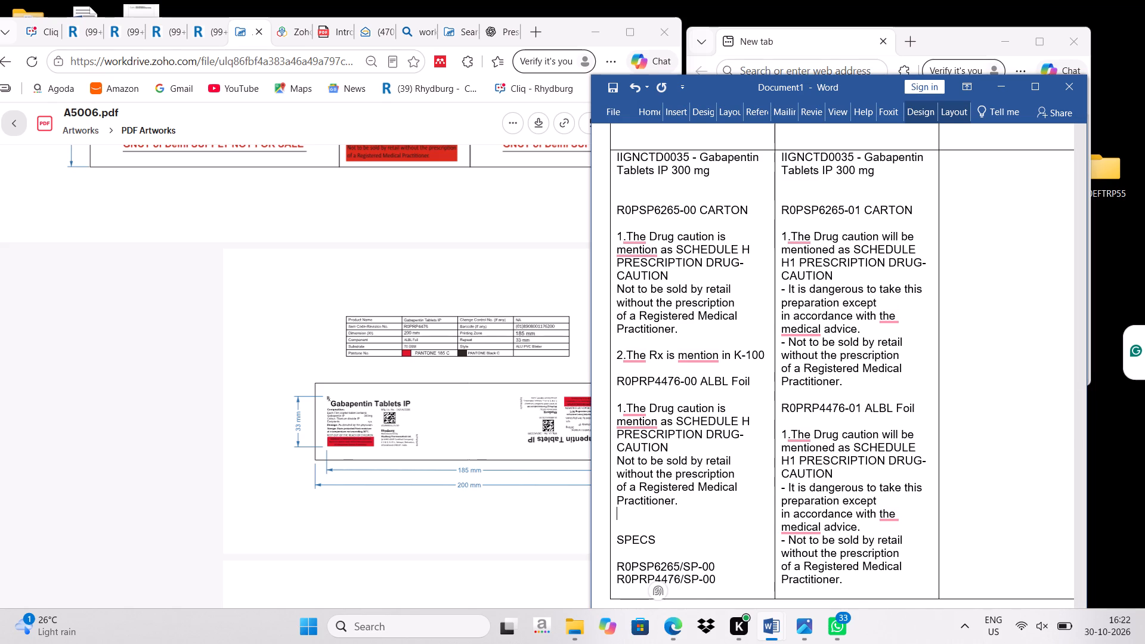
type("2.The Rx")
key("space")
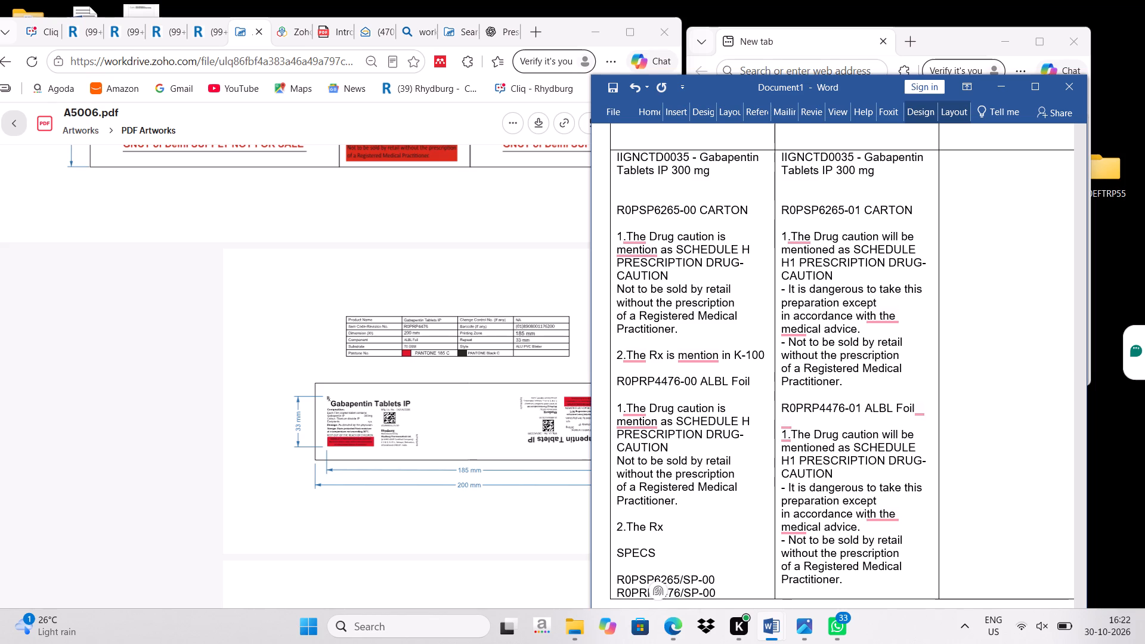
type("is mention in")
key("space")
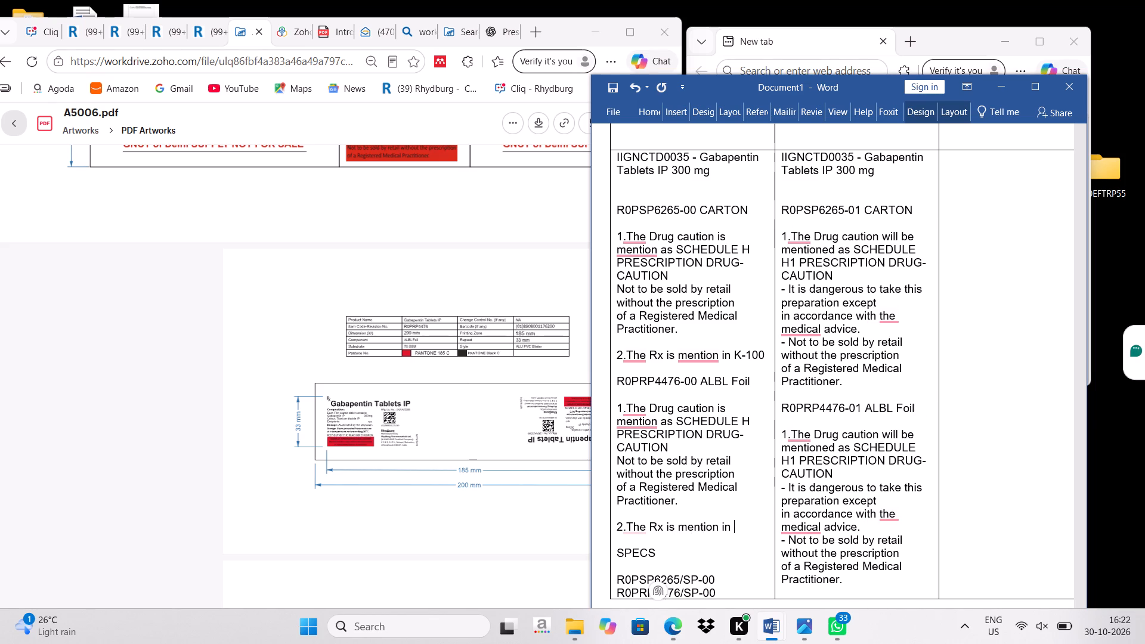
type("PANTONE")
key("space")
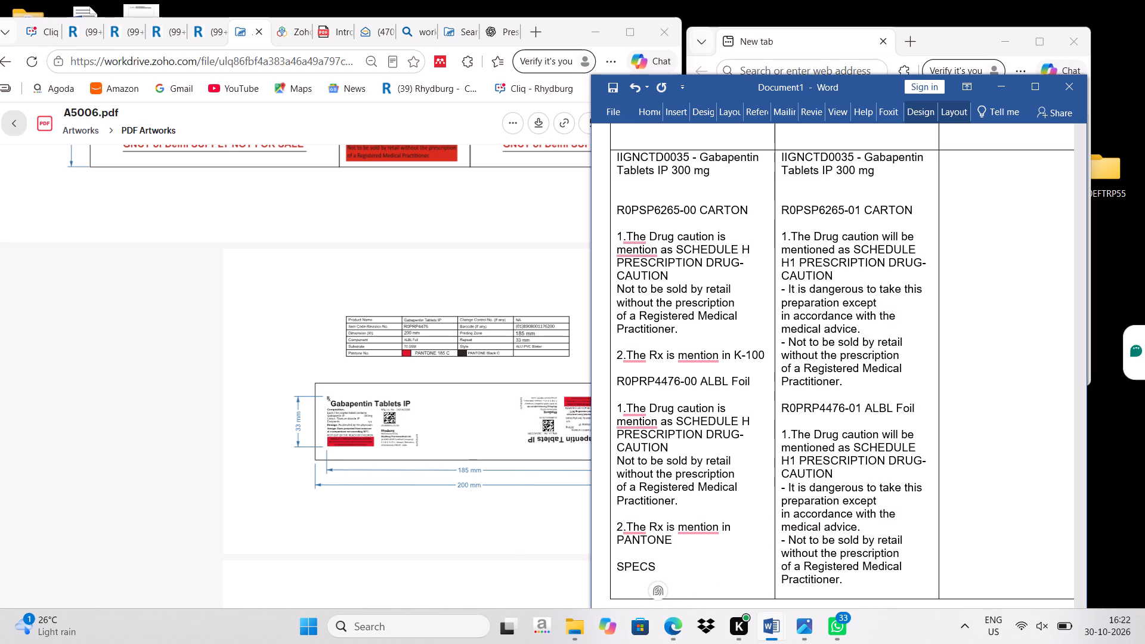
type("lack C")
Consult the revised Gabapentin artwork in the Cliq chat and add "2.The Rx will be mention in M-100,Y-100" to the R0PSP6265-01 carton's suggested text in Word.
scroll(497, 339, "up", 1)
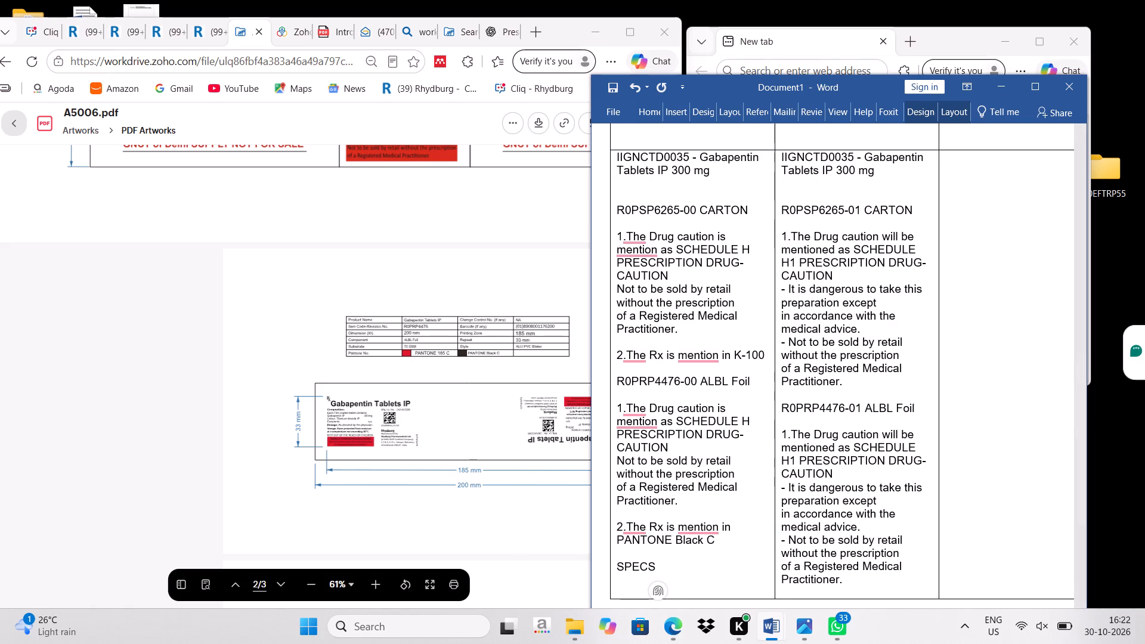
scroll(497, 339, "up", 3)
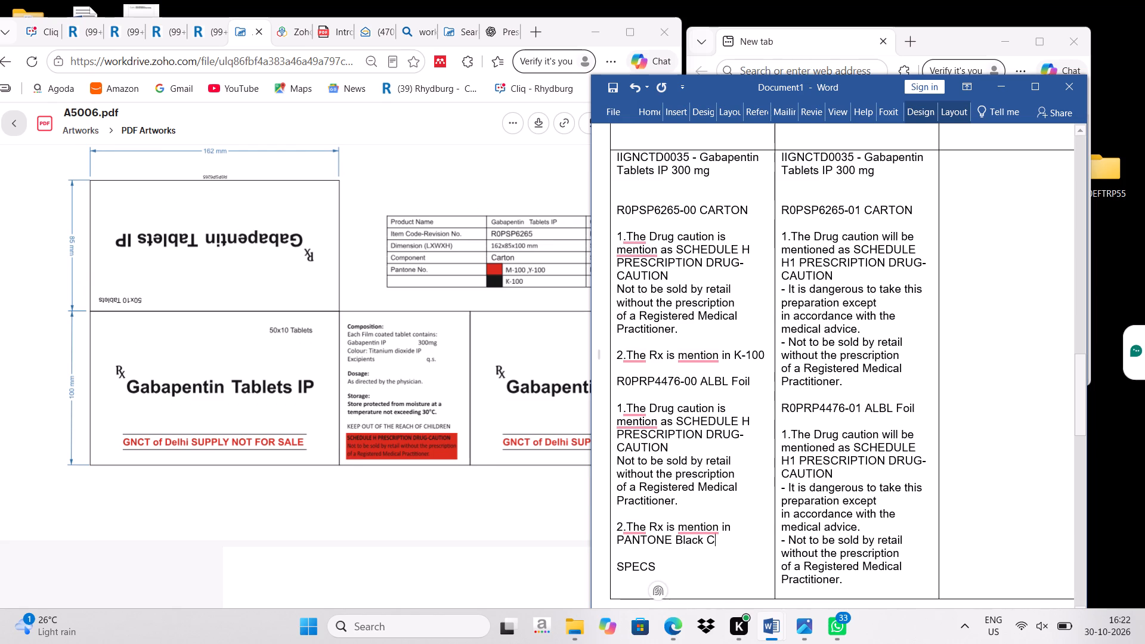
left_click(39, 27)
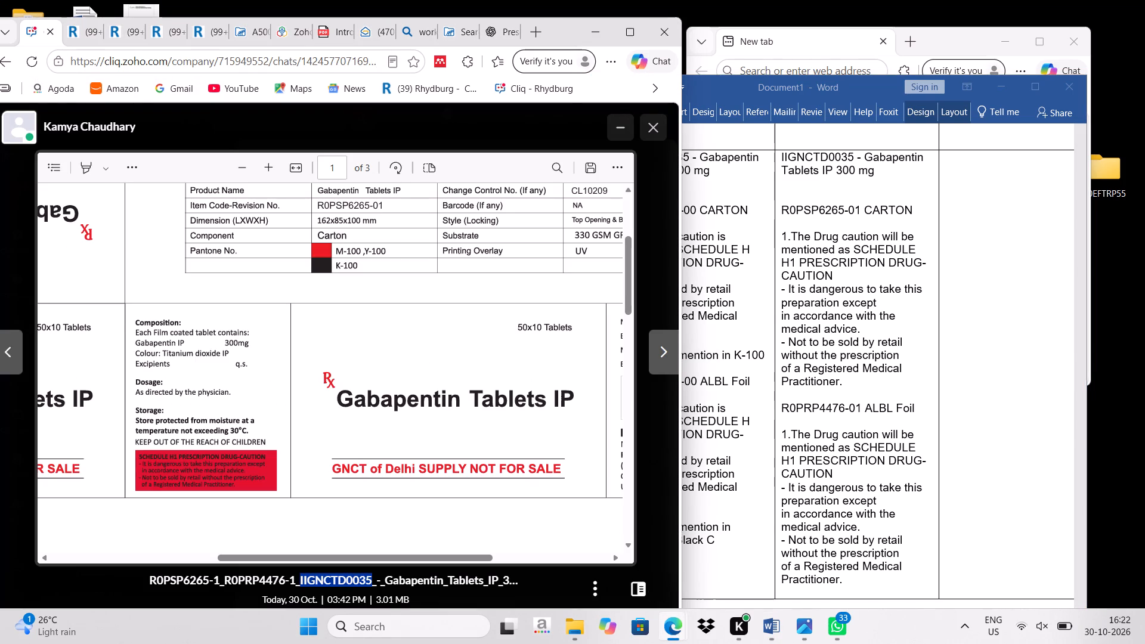
scroll(903, 360, "down", 1)
left_click(854, 339)
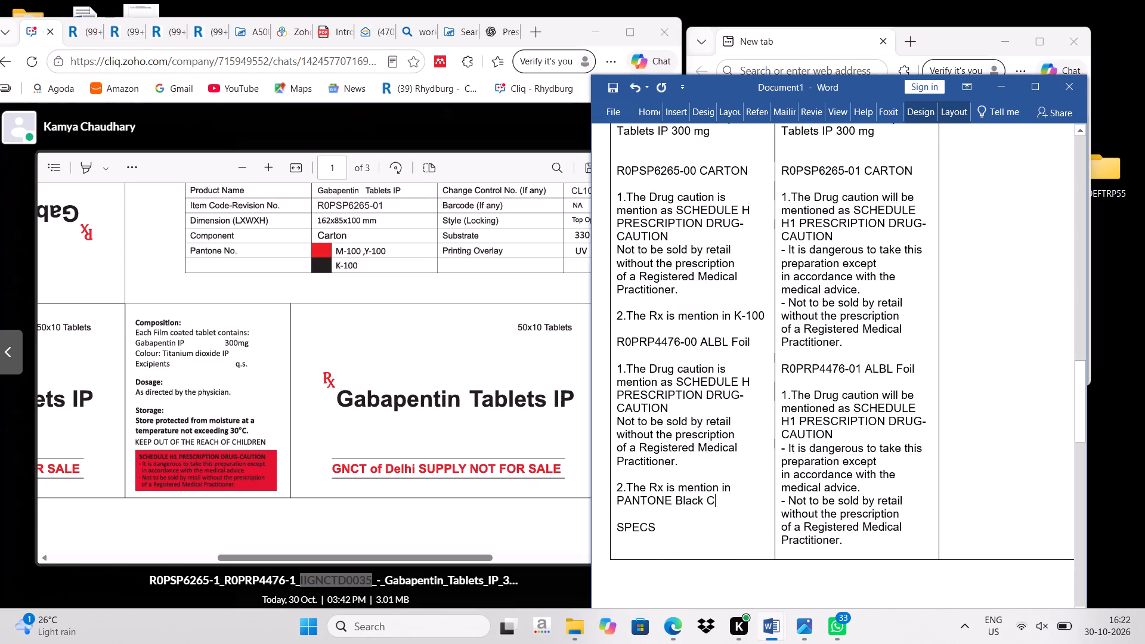
left_click(854, 348)
key("Return")
type("2.")
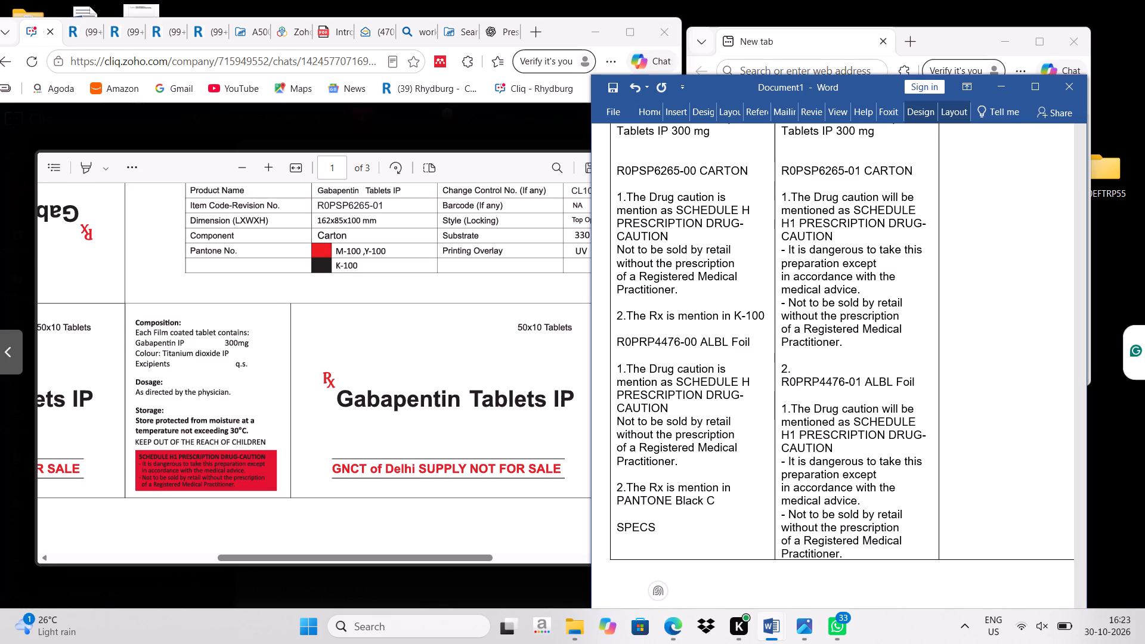
type("The Rx will be mention")
key("space")
type("in")
key("space")
type("M-100")
key("comma")
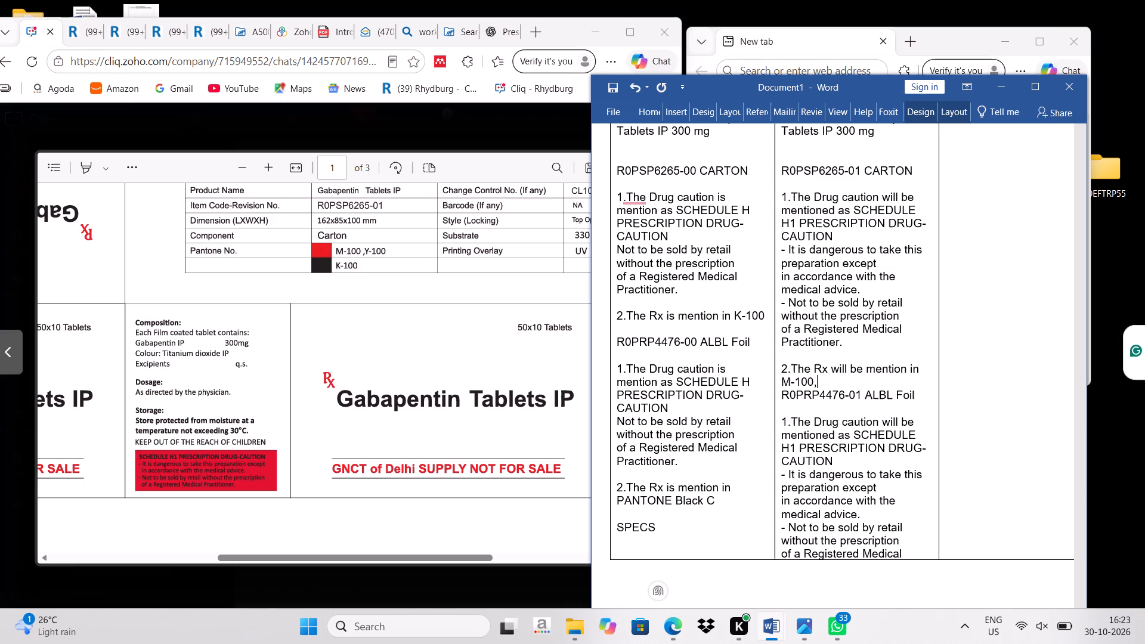
type("Y-100")
key("Return")
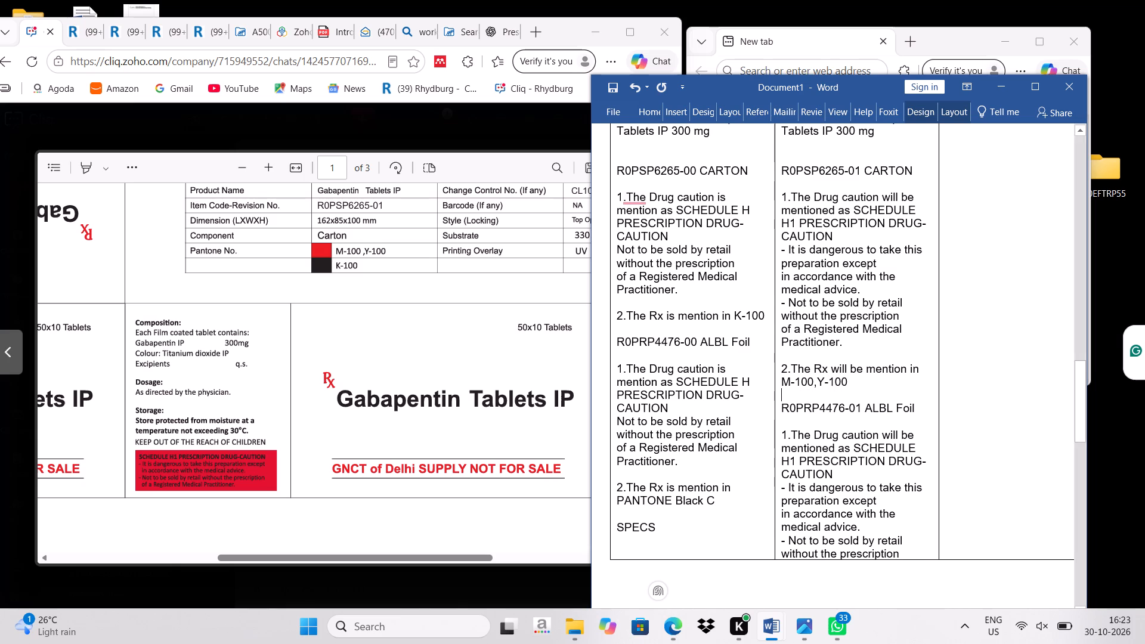
Add "2.The Rx will be mentioned in PANTONE 185 C" below the R0PRP4476-01 ALBL Foil's suggested drug caution, using the revised foil artwork's colour.
scroll(395, 318, "down", 6)
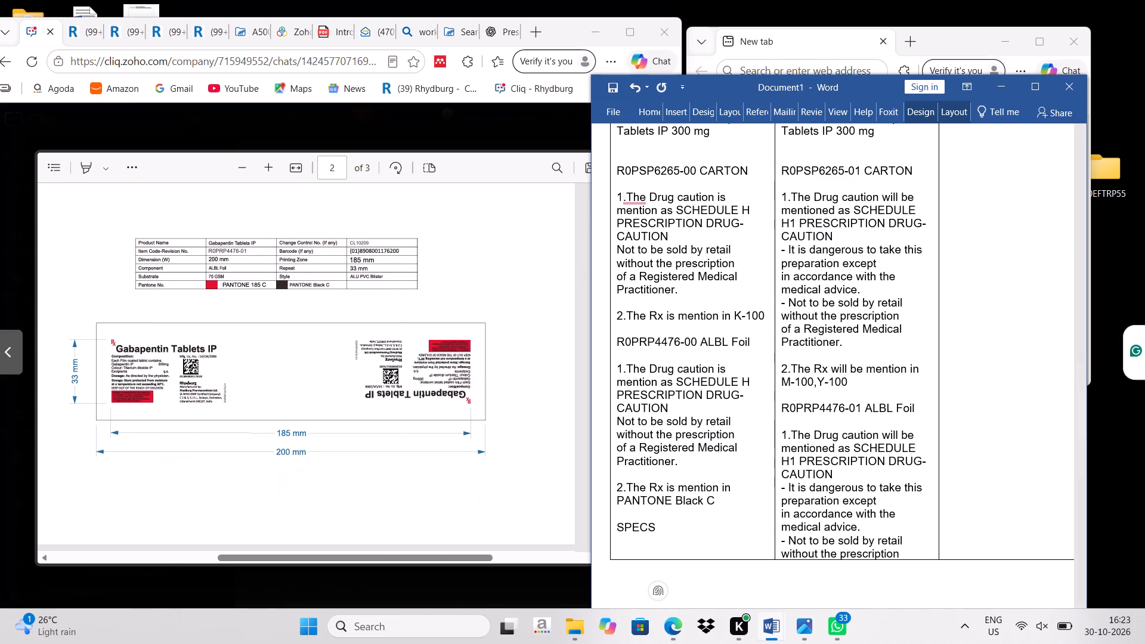
scroll(828, 416, "down", 3)
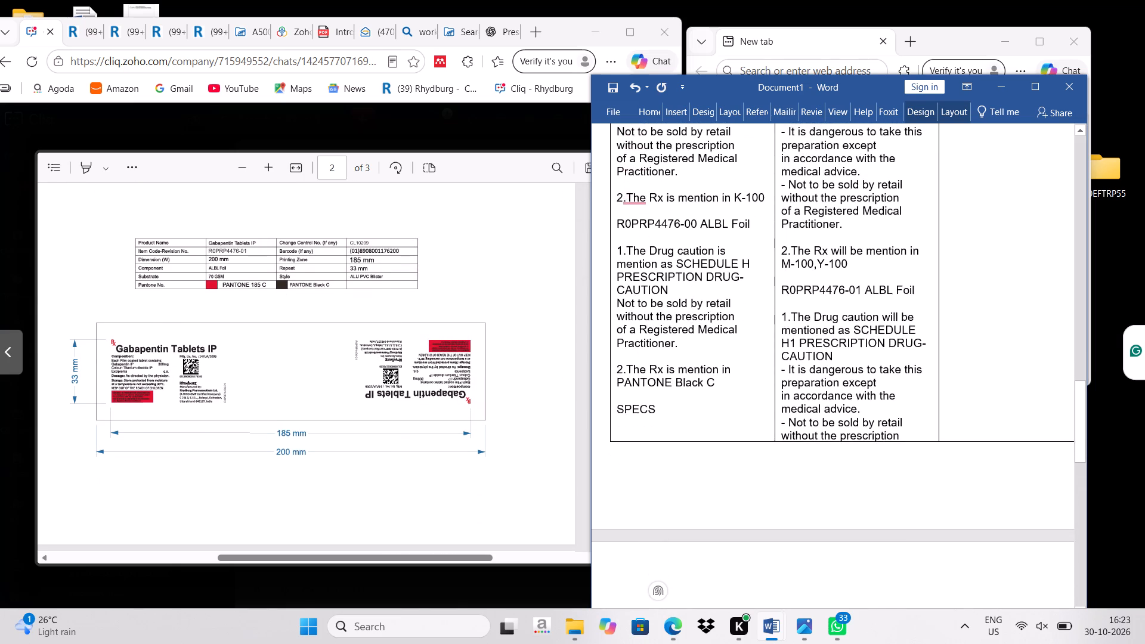
scroll(828, 416, "down", 4)
left_click(864, 489)
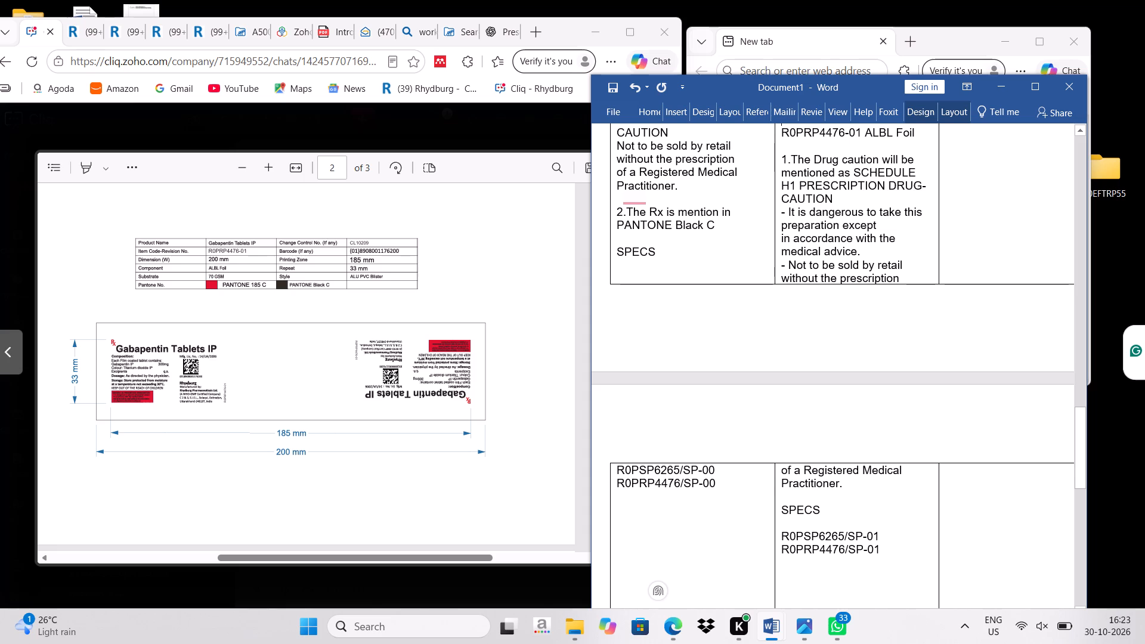
key("Return")
key("Return")
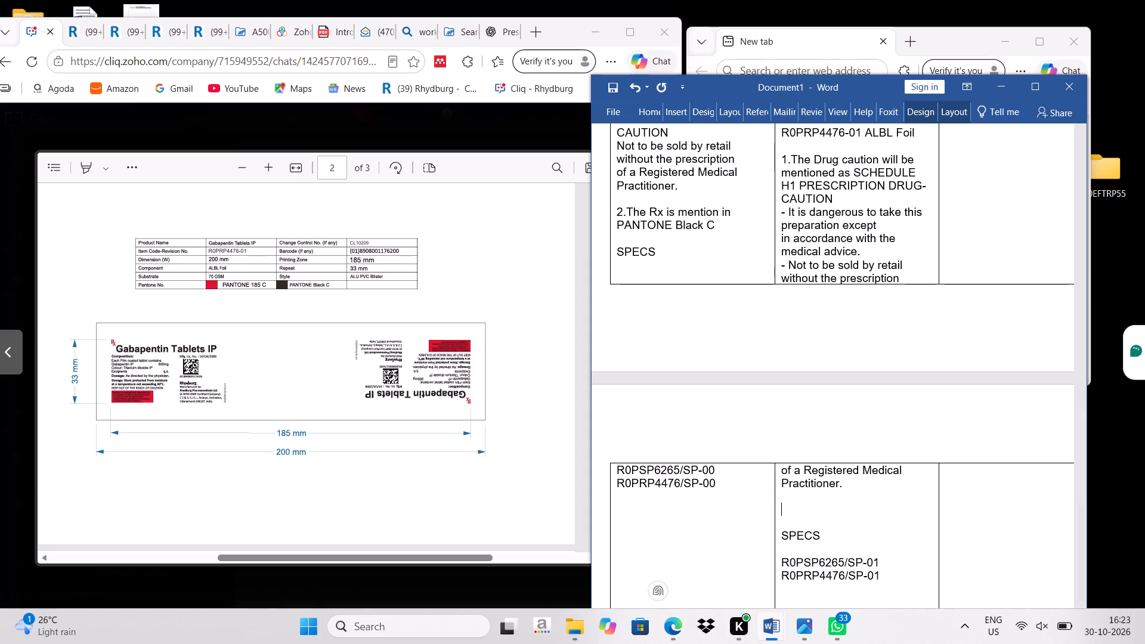
type("2.")
type("The Rx will be mentioned")
key("space")
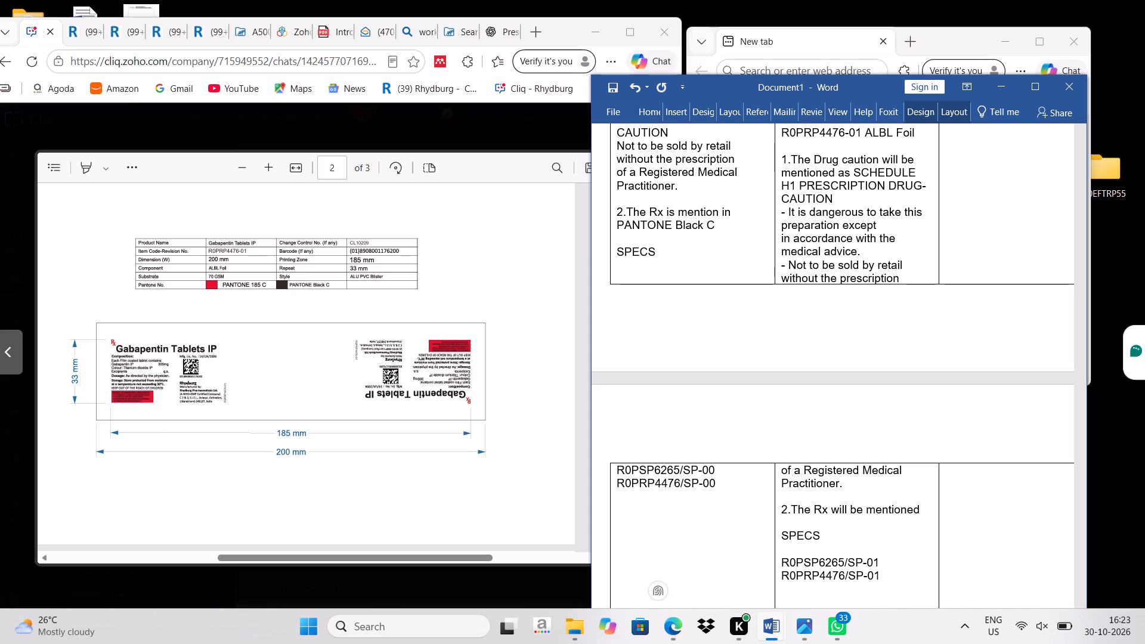
key("i")
type("n")
key("space")
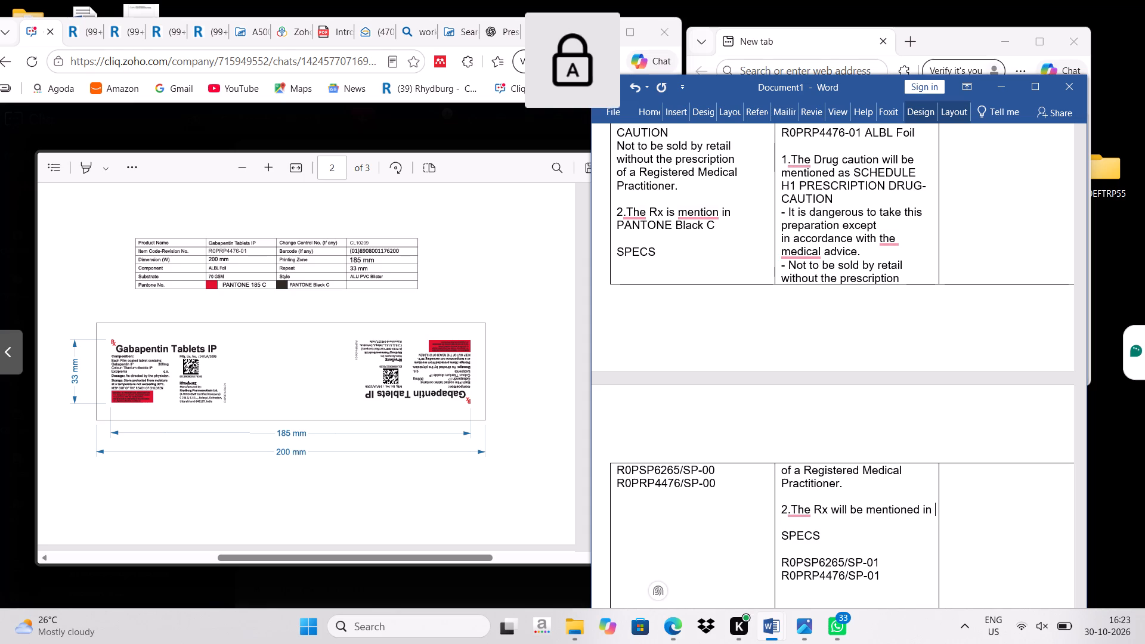
type("PAN")
type("TONE 185")
key("space")
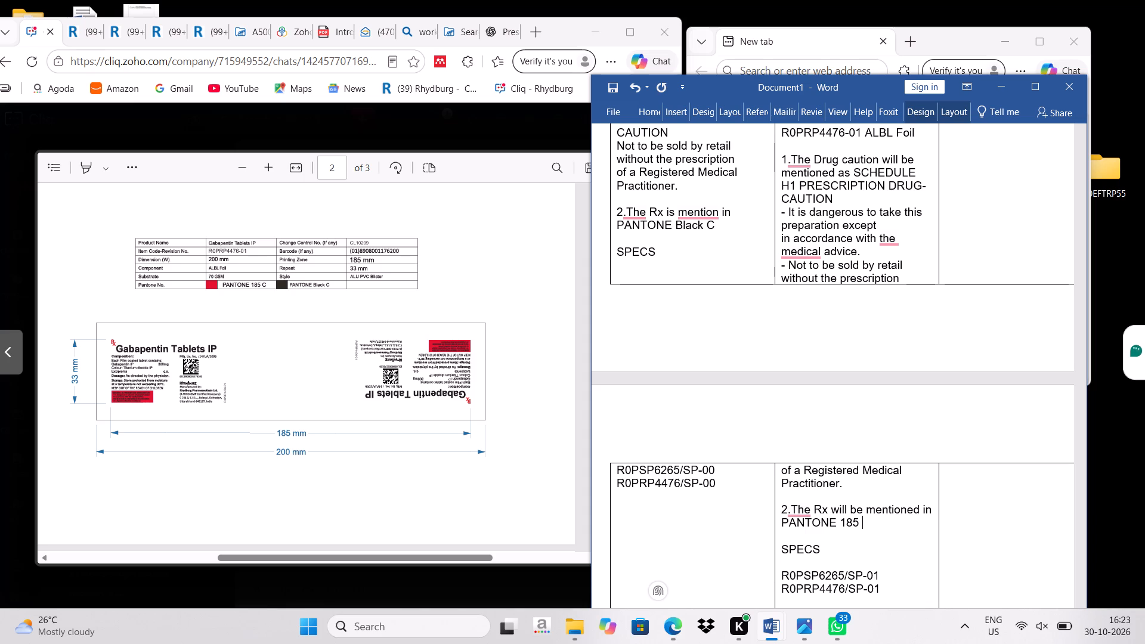
key("c")
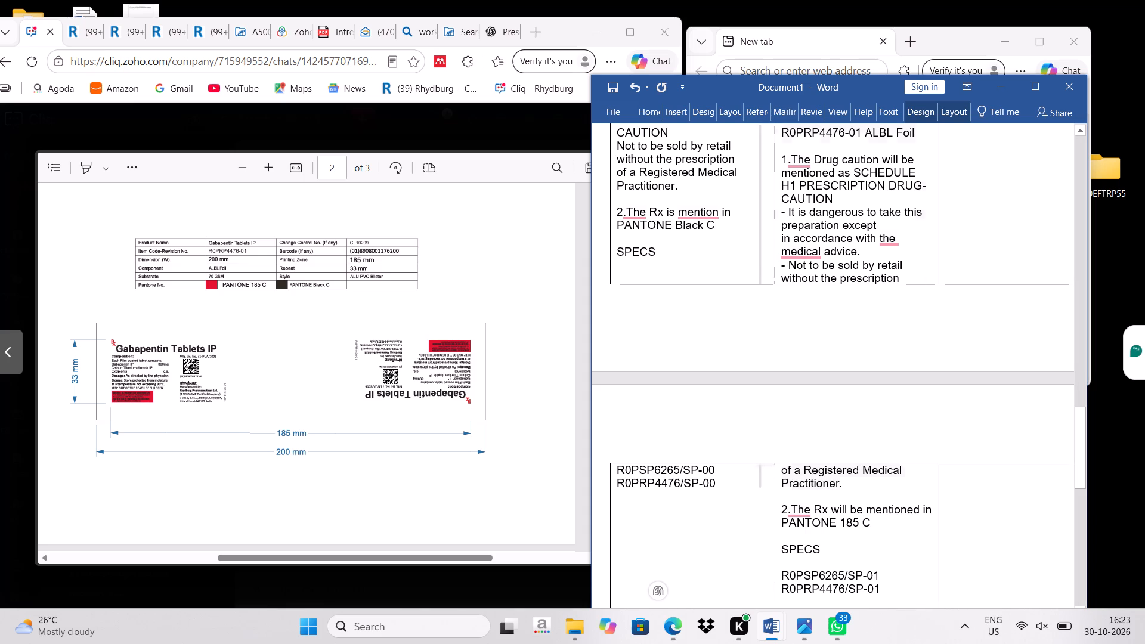
Maximize the Word document and review the table entries from the Gabapentin row back to the Pregabalin & Methylcobalamin row.
left_click(1037, 83)
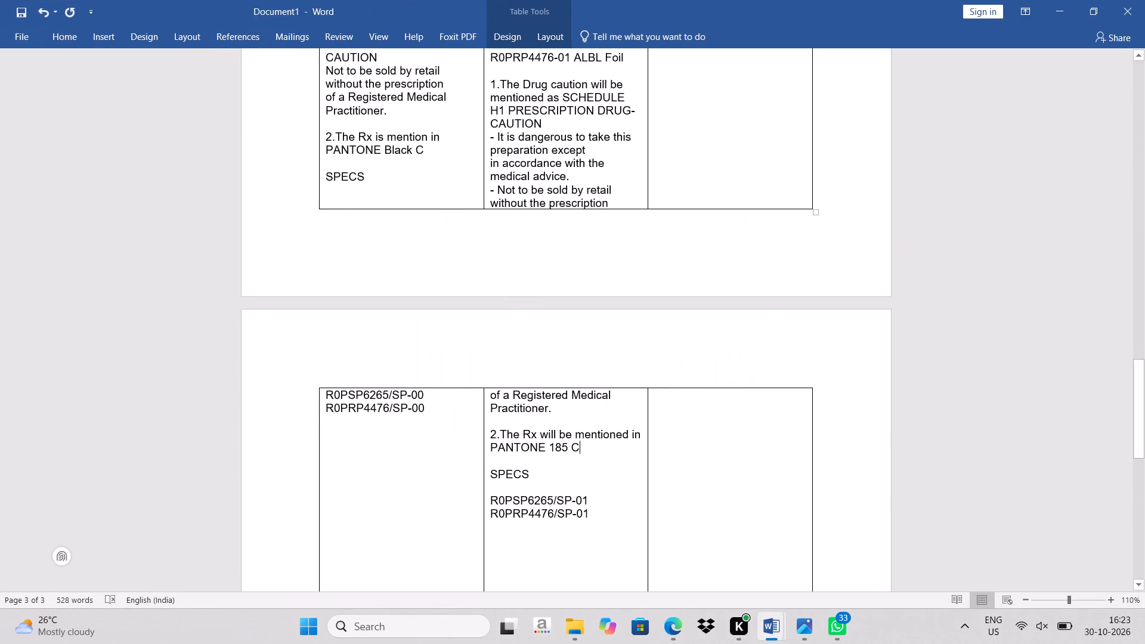
scroll(563, 263, "up", 14)
scroll(563, 263, "up", 7)
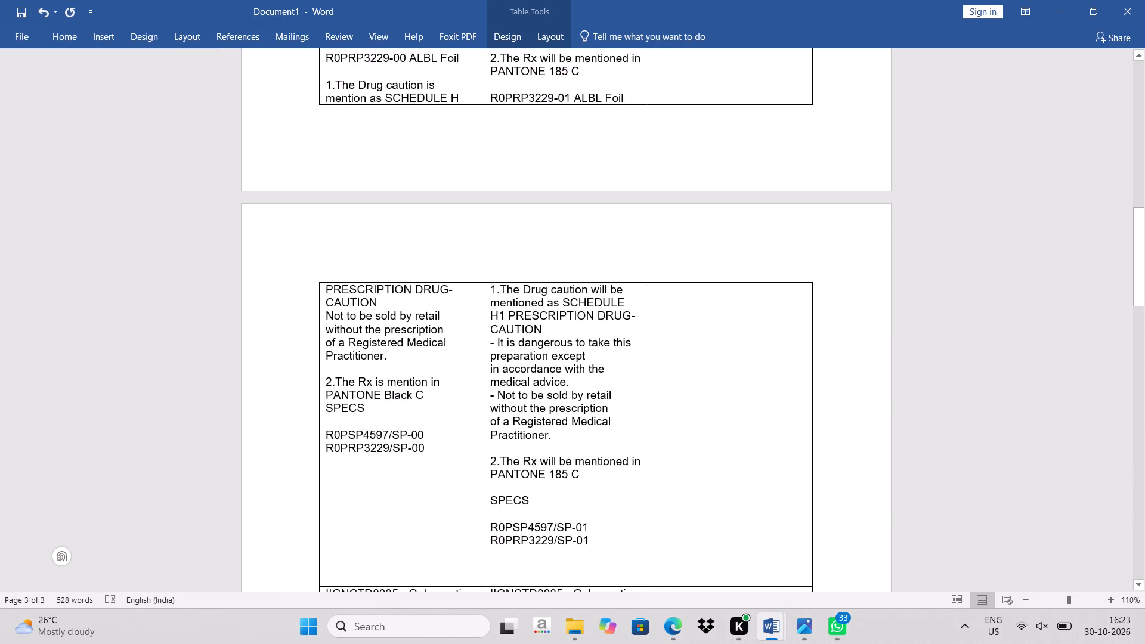
scroll(563, 263, "up", 19)
scroll(563, 263, "up", 8)
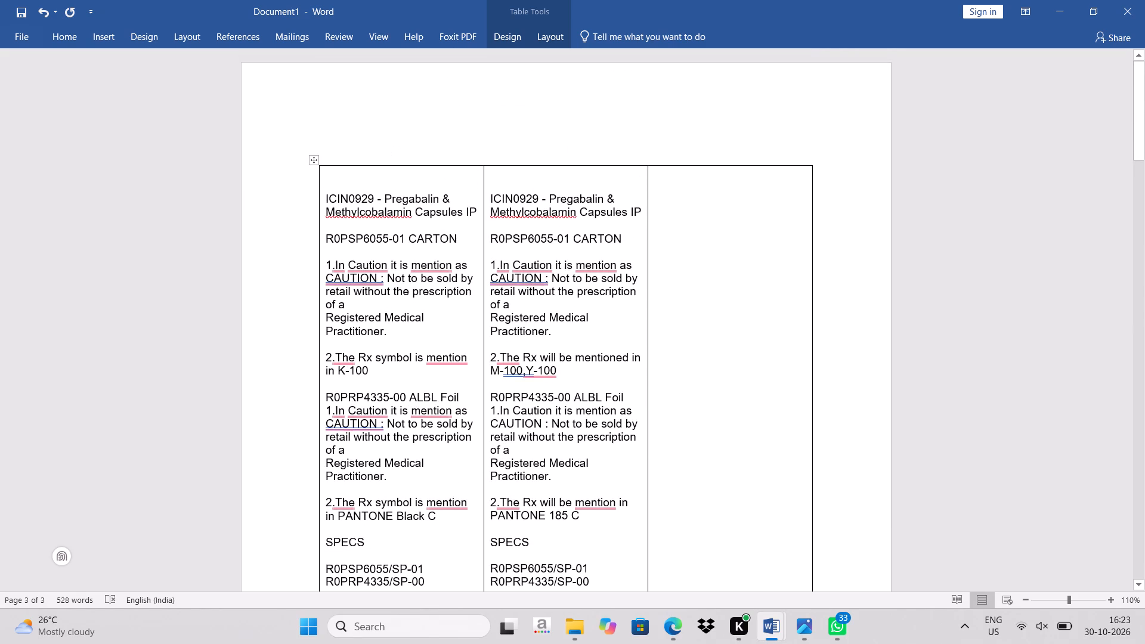
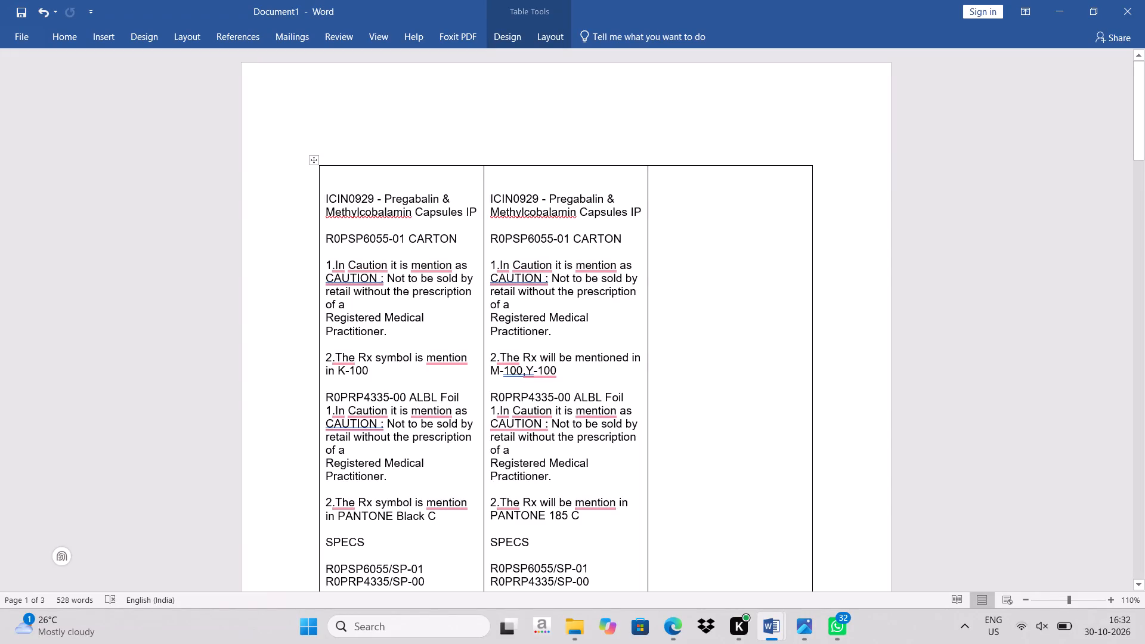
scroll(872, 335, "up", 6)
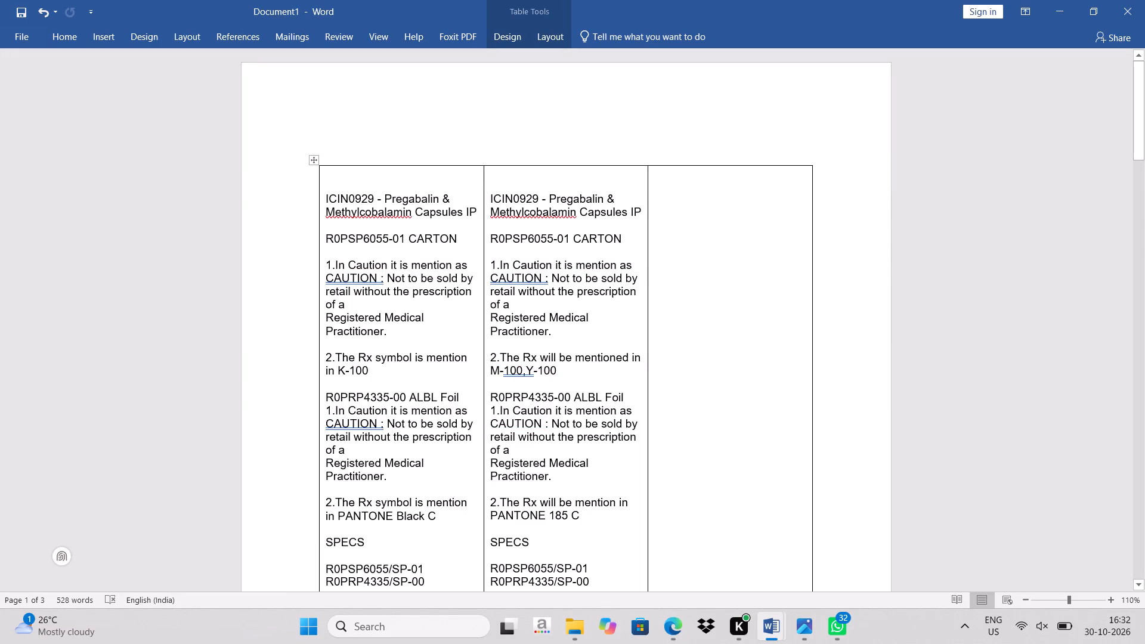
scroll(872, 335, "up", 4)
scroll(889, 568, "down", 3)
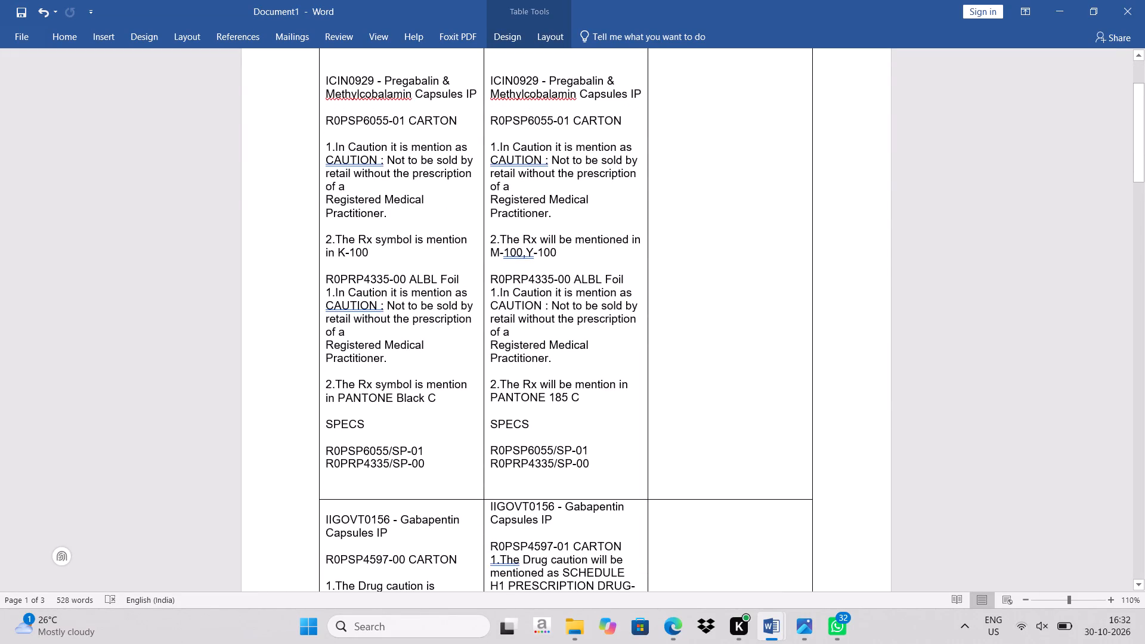
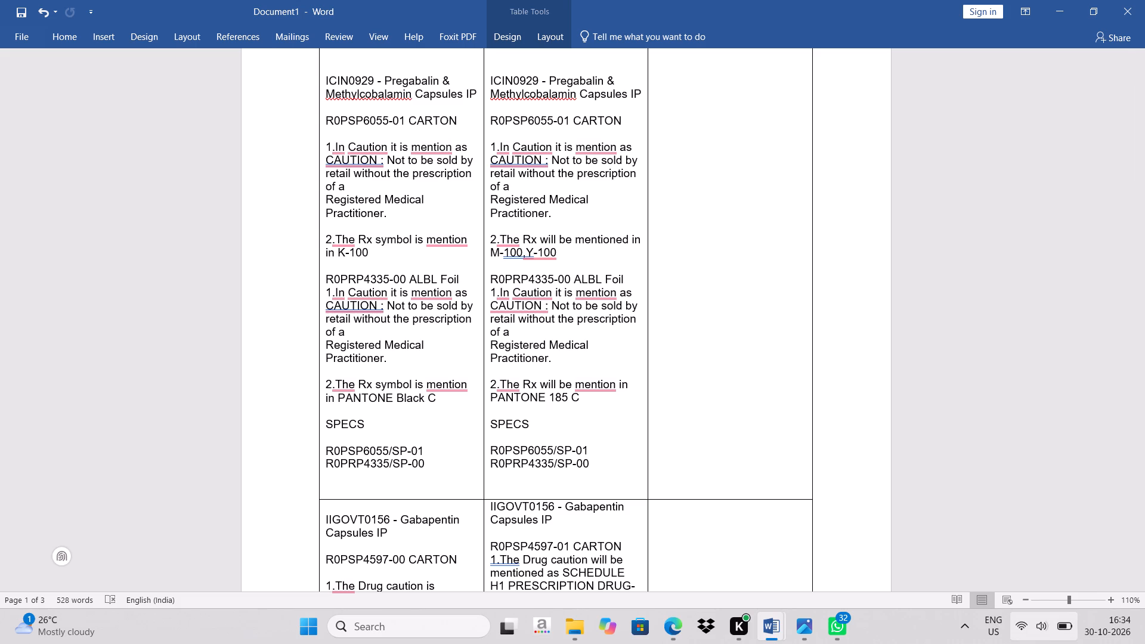
Turn off the computer's Bluetooth in the Windows settings and return to the Word document.
left_click(1019, 626)
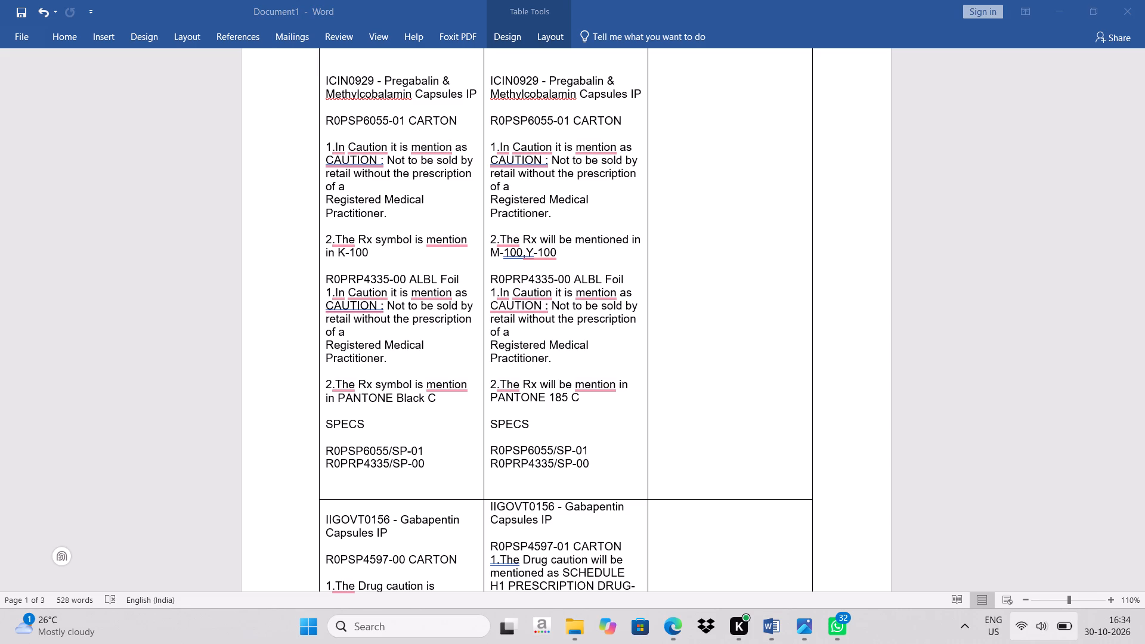
left_click(1018, 349)
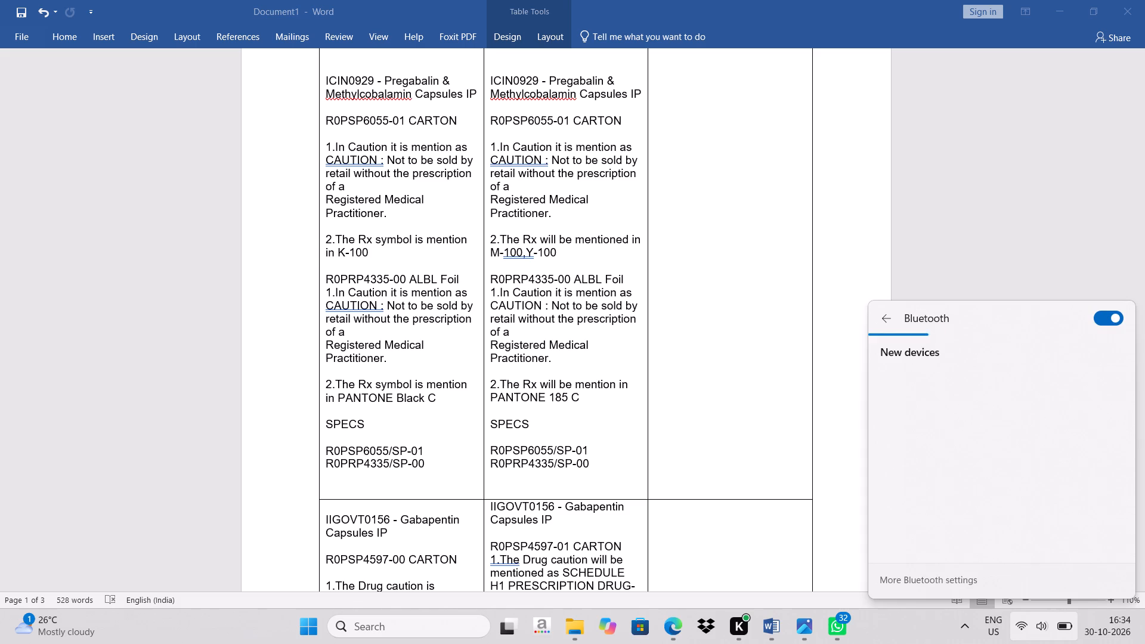
left_click(1111, 313)
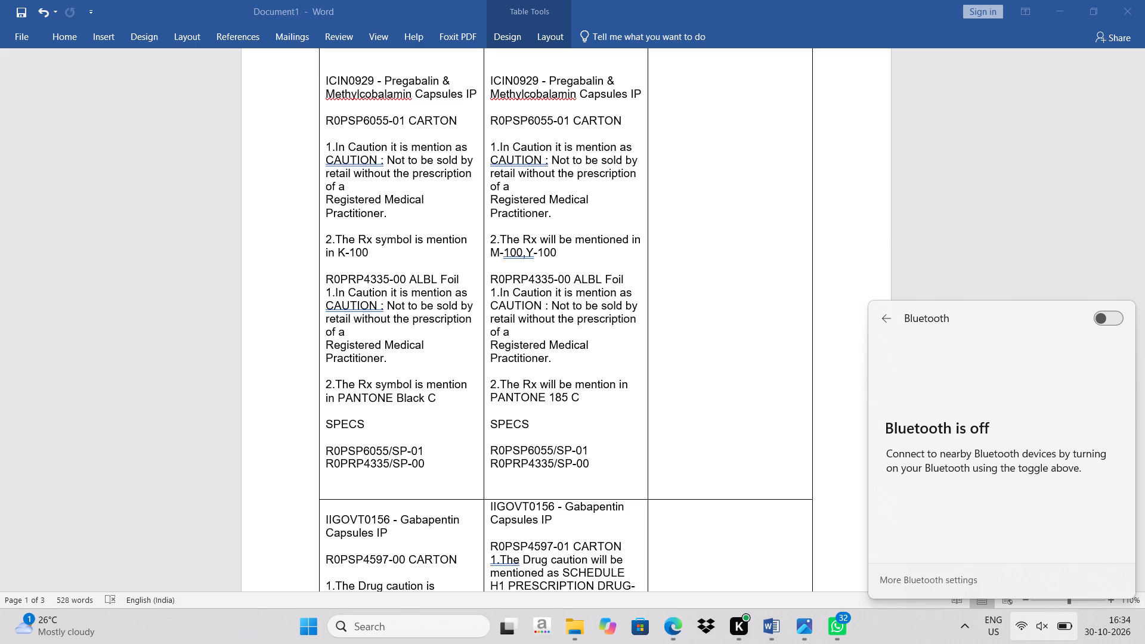
left_click(951, 247)
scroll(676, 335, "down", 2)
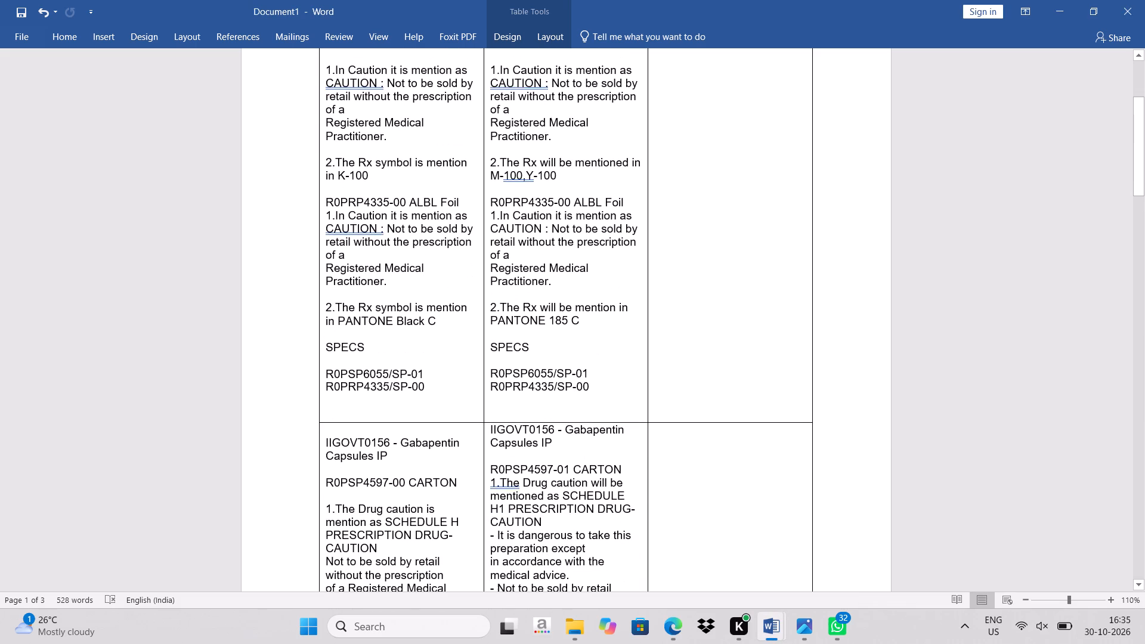
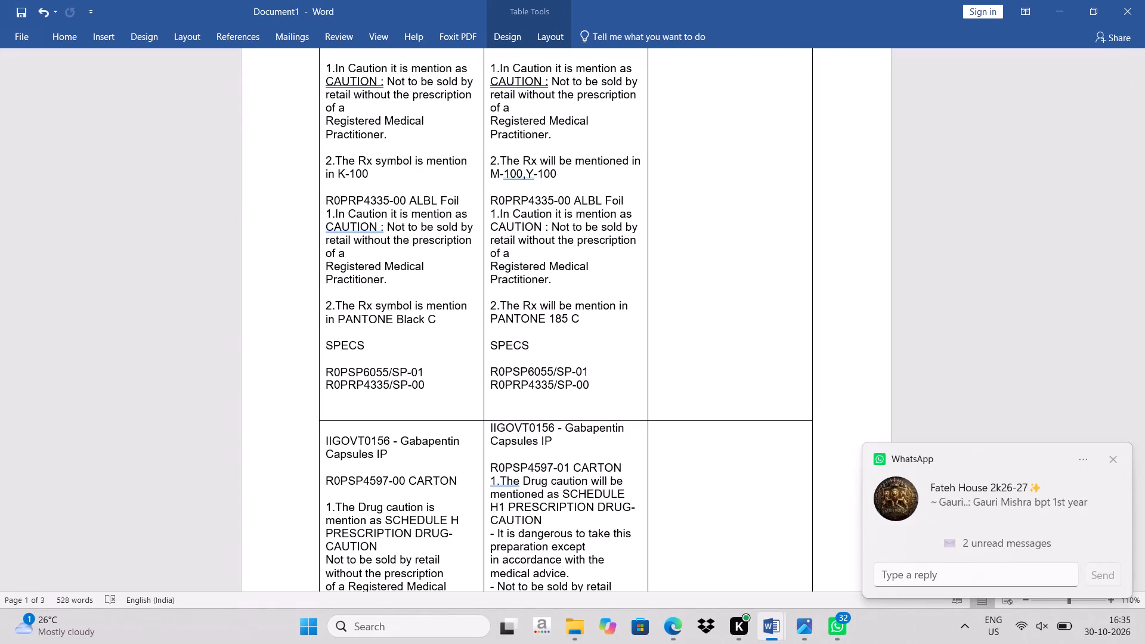
Dismiss the incoming WhatsApp message notification covering the corner of the Word document.
left_click(1115, 459)
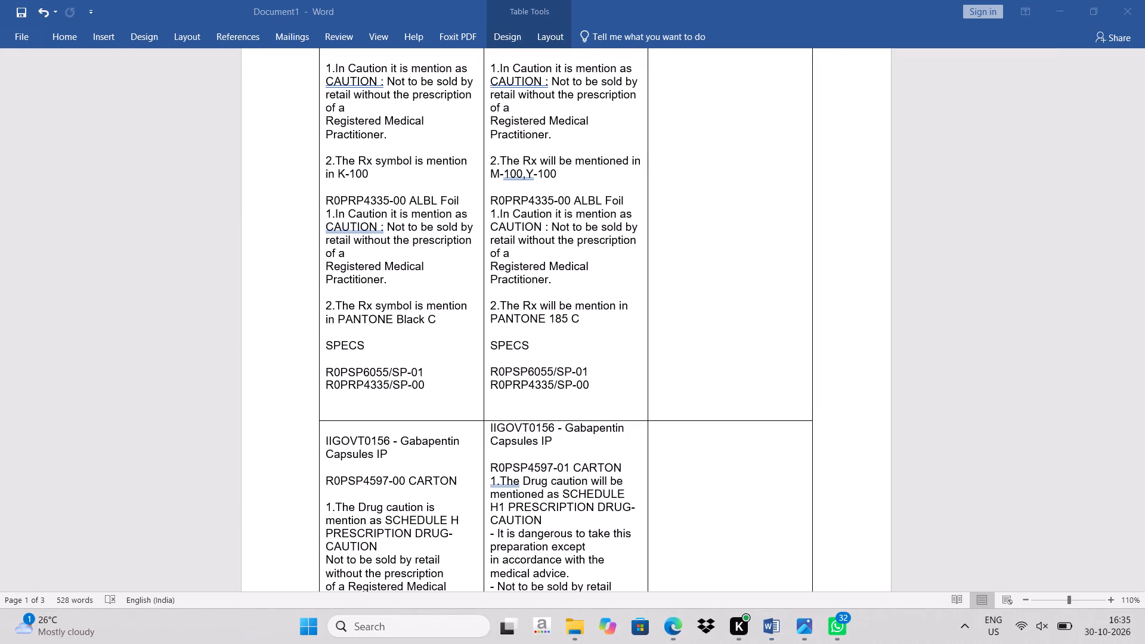
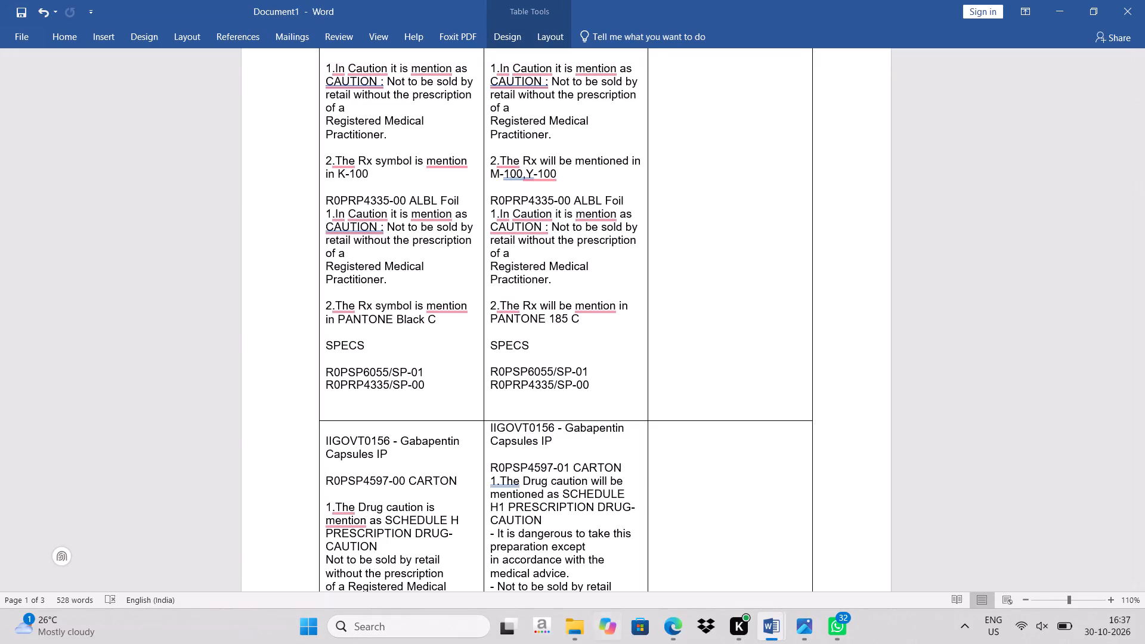
Switch to the Cliq chat in Edge, close the PDF preview, and read the colleague's newest messages about ICIN0719 - Pregabalin Capsules IP.
left_click(628, 564)
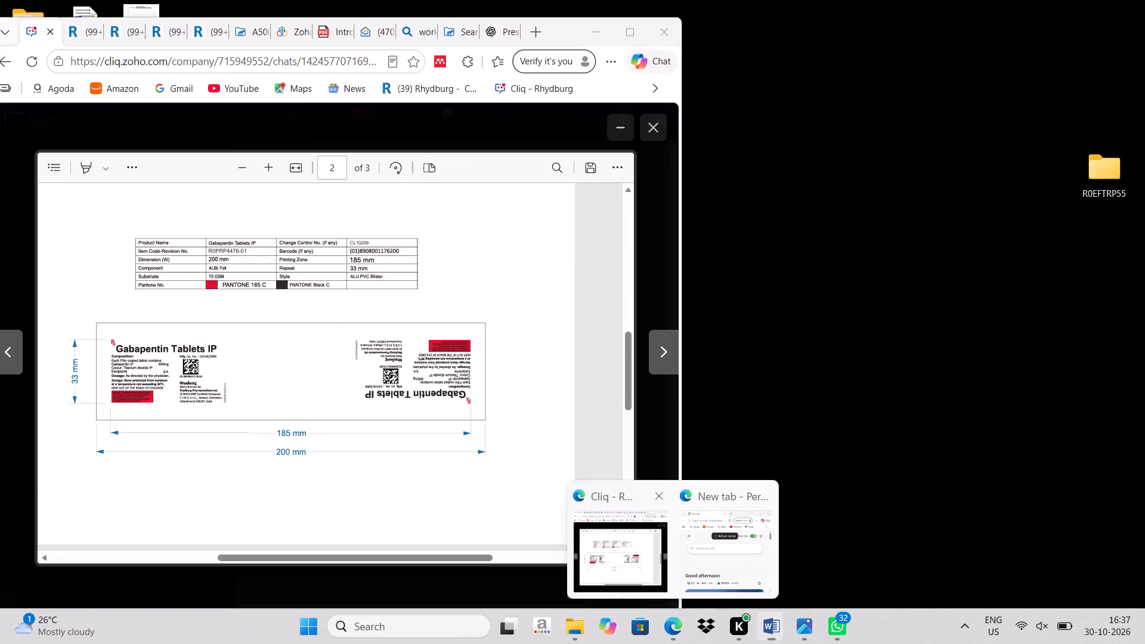
left_click(652, 125)
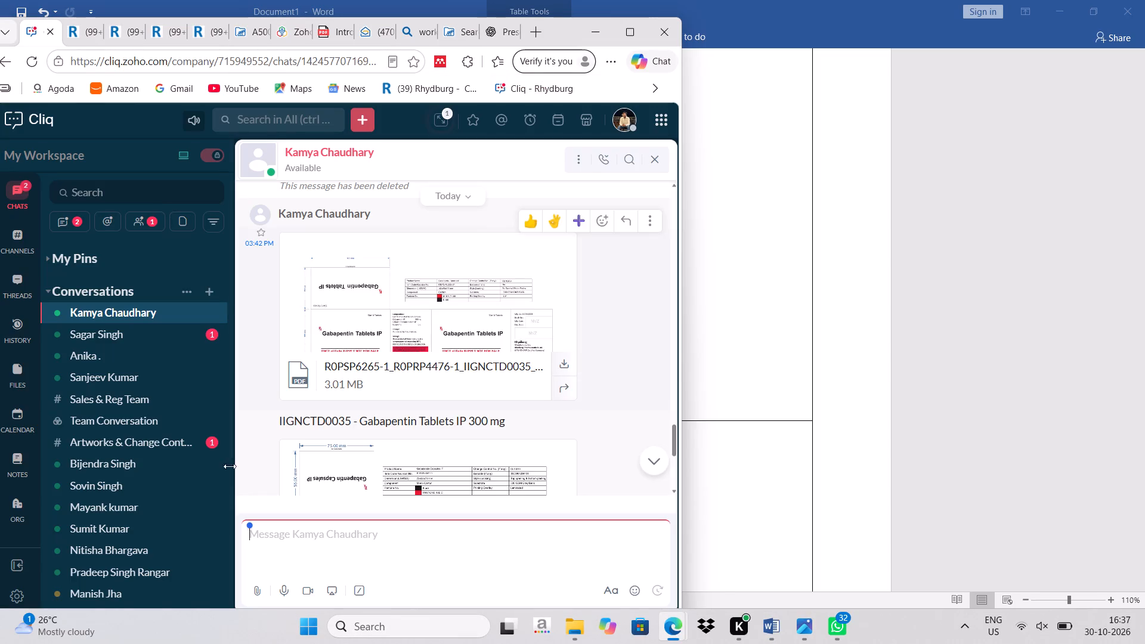
scroll(249, 462, "down", 6)
scroll(299, 432, "down", 16)
scroll(314, 413, "down", 9)
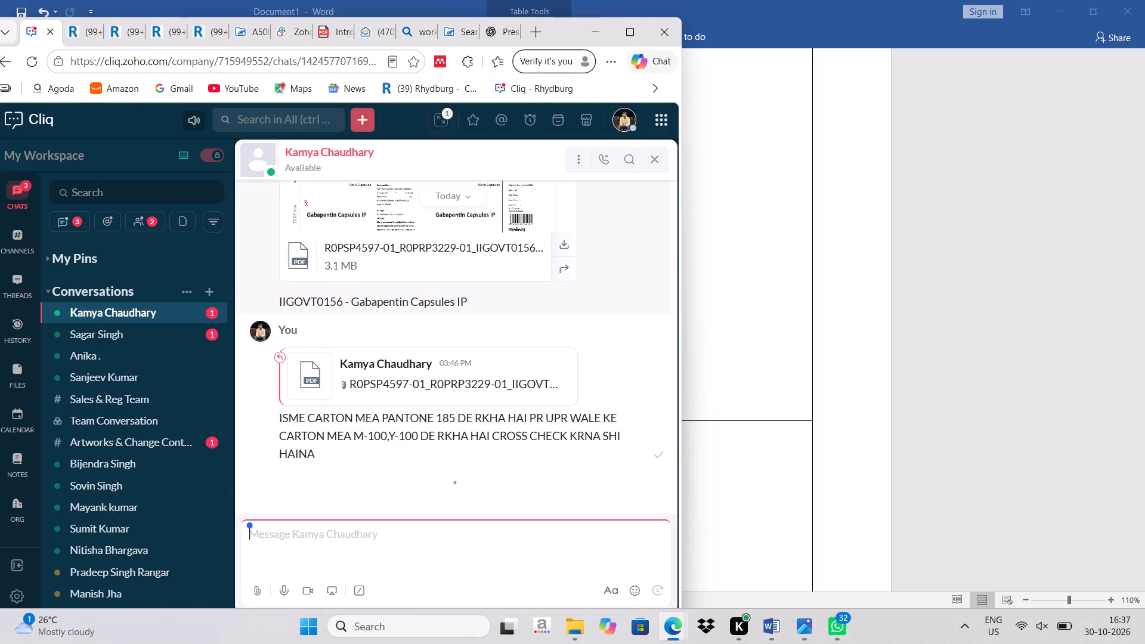
scroll(314, 413, "down", 20)
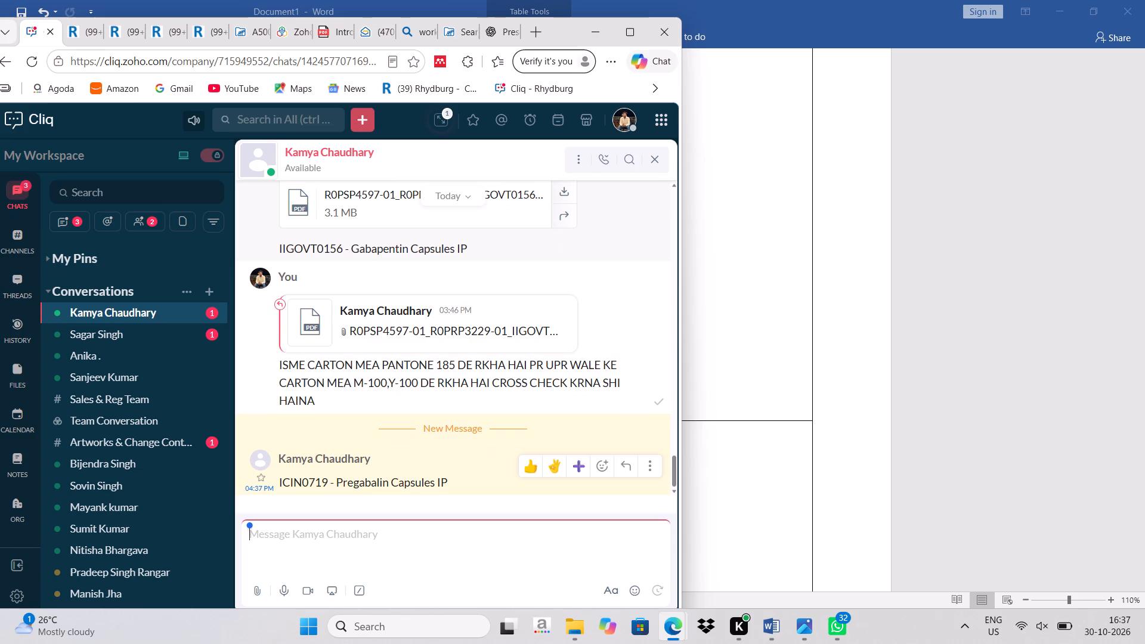
left_click_drag(278, 477, 316, 479)
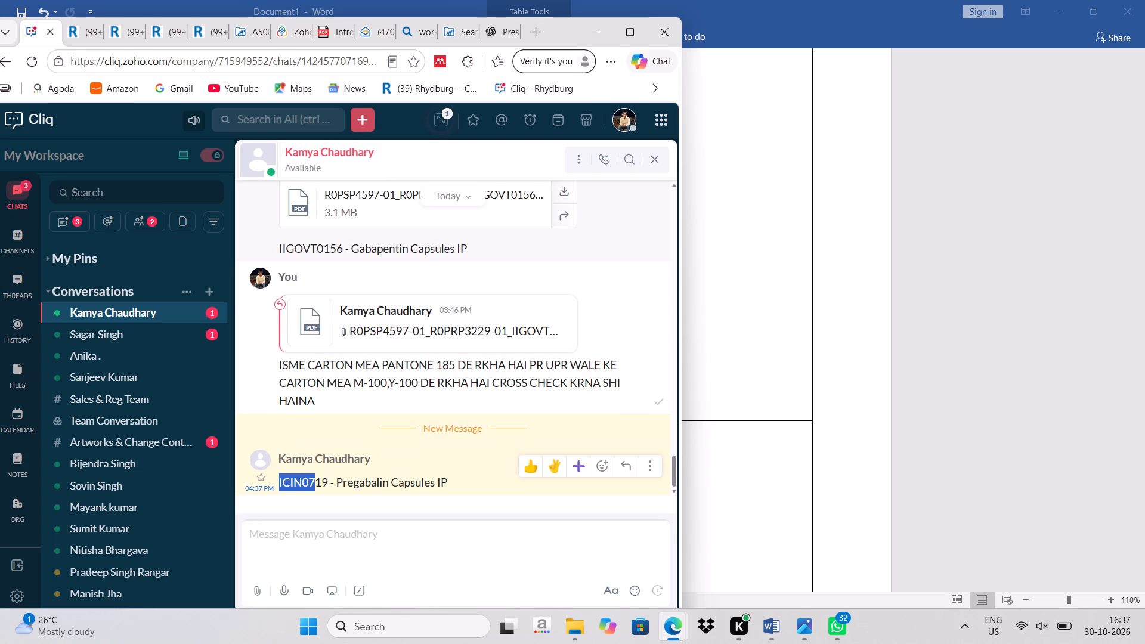
left_click_drag(316, 479, 330, 484)
left_click(367, 430)
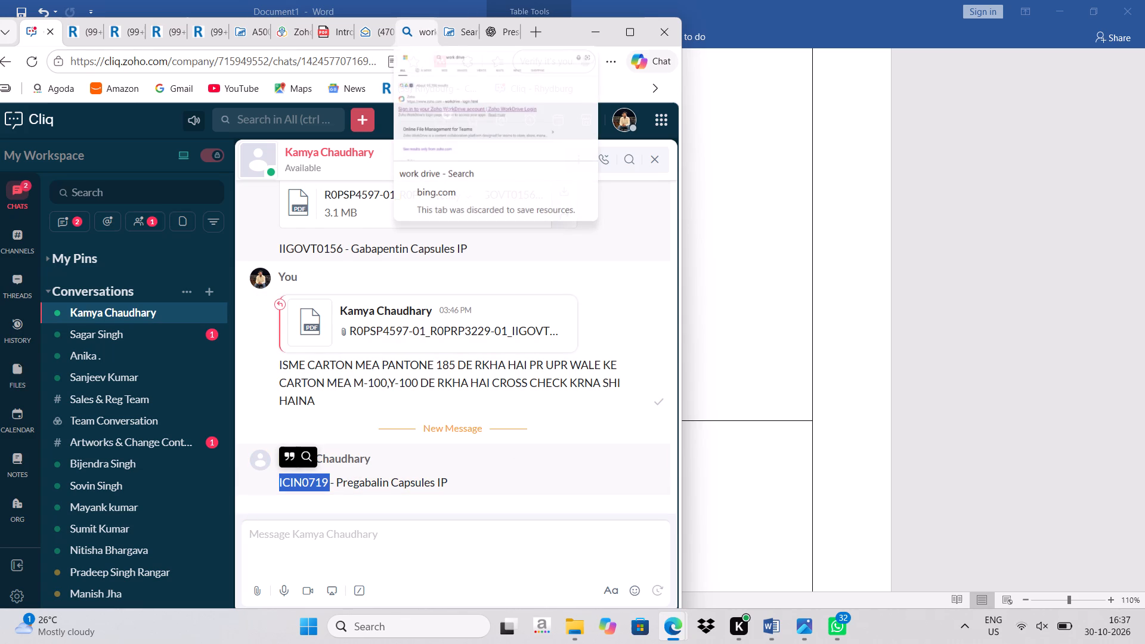
scroll(365, 394, "down", 2)
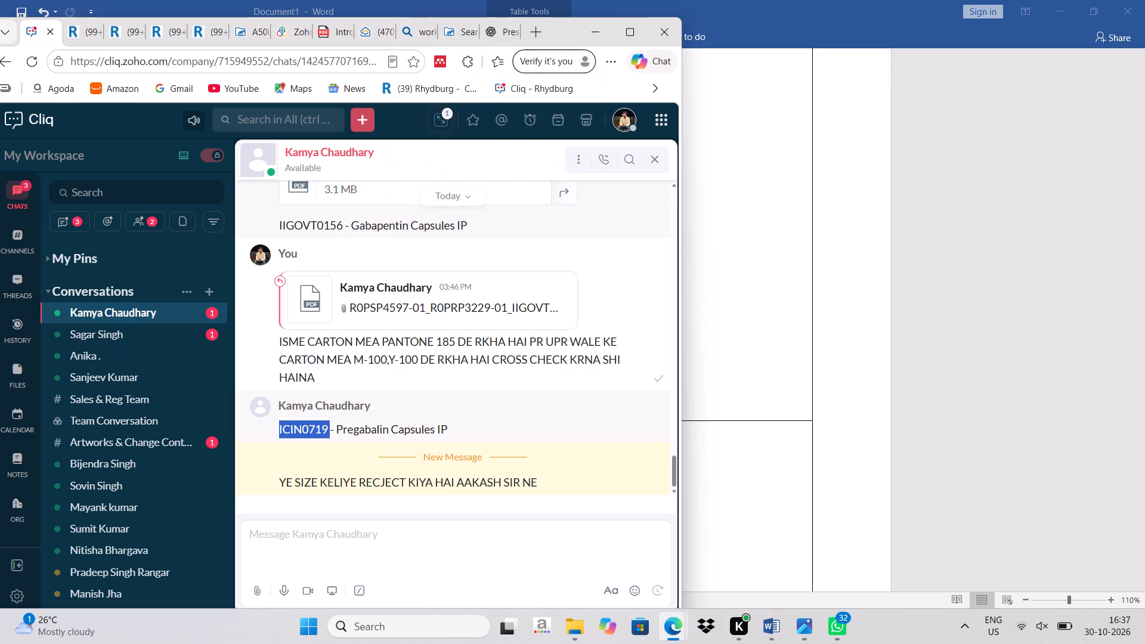
scroll(367, 397, "down", 1)
Reply to the colleague in the chat with "ISME FIIR KA KRNA HOGA".
left_click(333, 525)
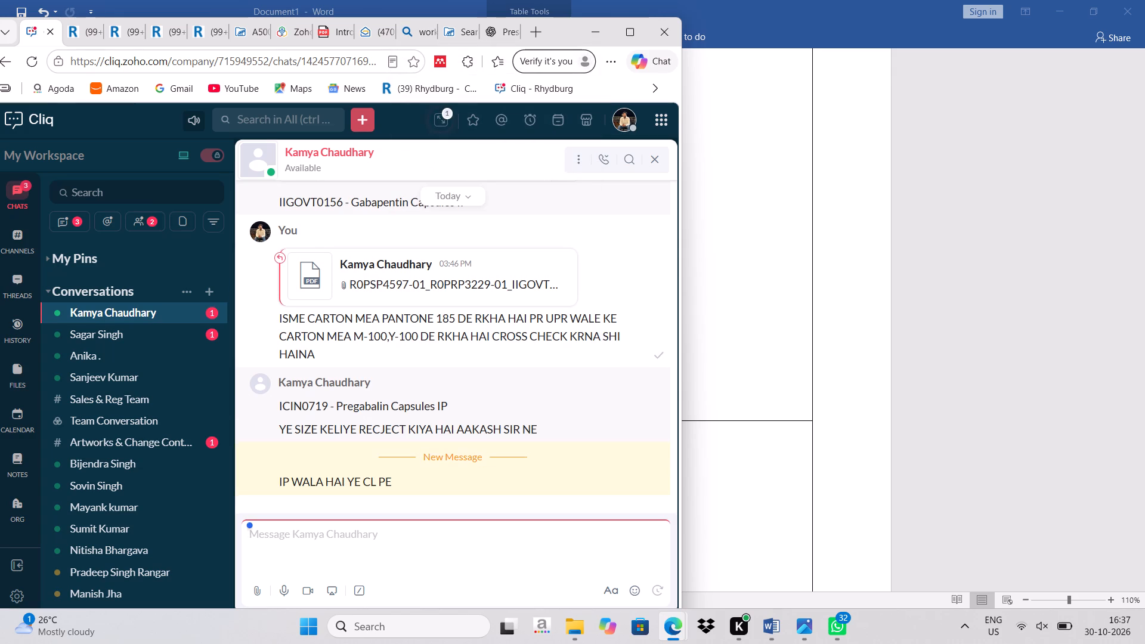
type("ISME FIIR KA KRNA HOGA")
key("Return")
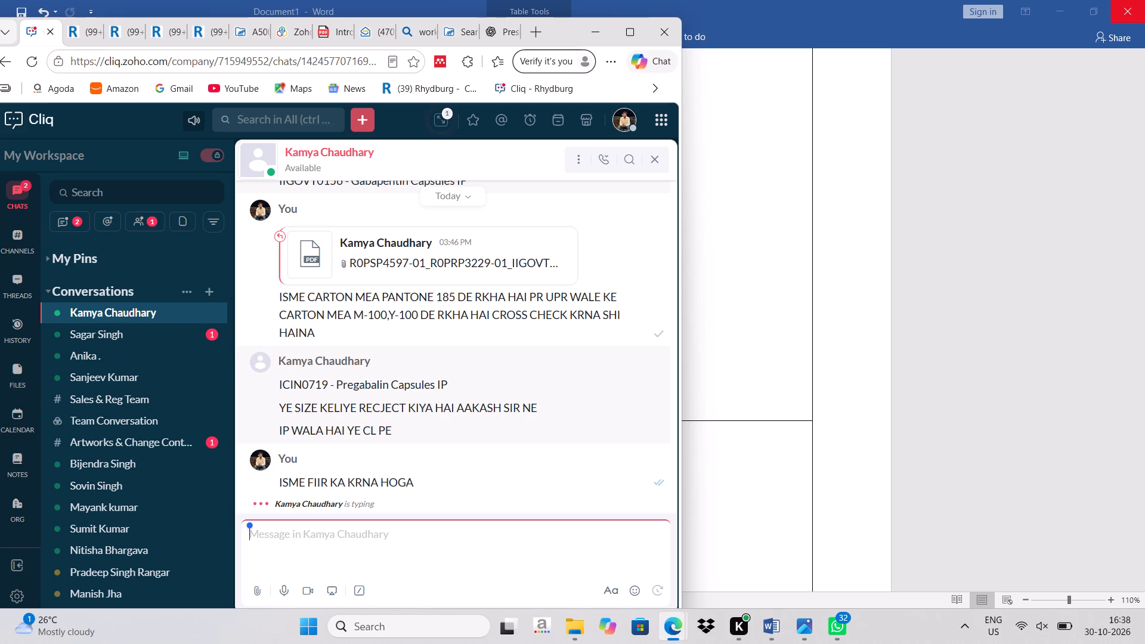
Send the colleague the follow-up question "SIZE CHANGE KROGE KYA FIIR INKA".
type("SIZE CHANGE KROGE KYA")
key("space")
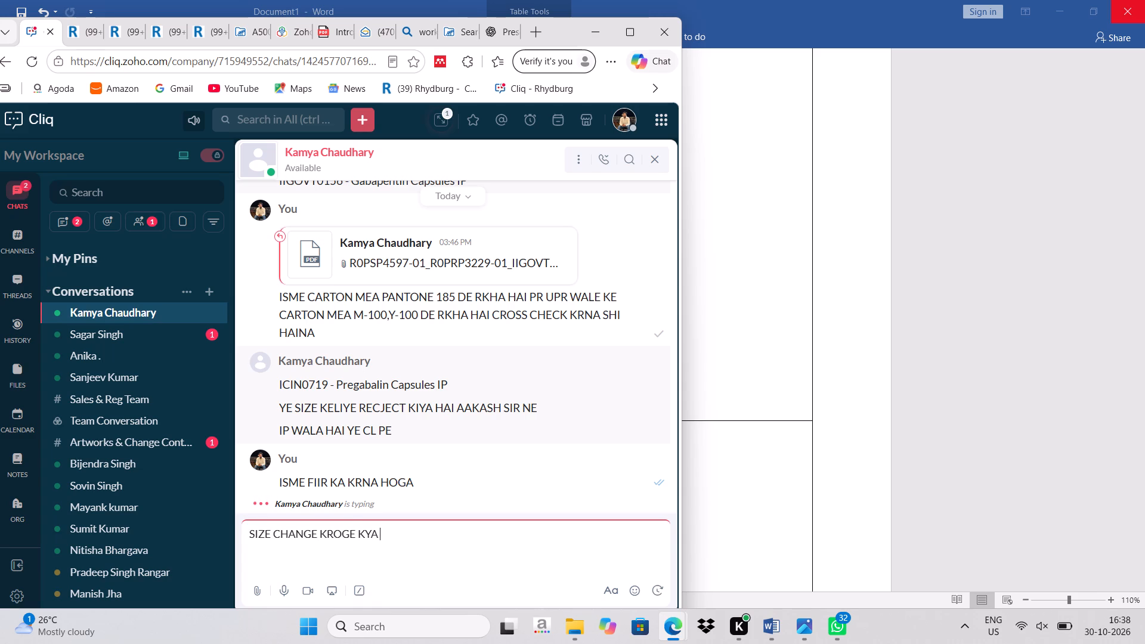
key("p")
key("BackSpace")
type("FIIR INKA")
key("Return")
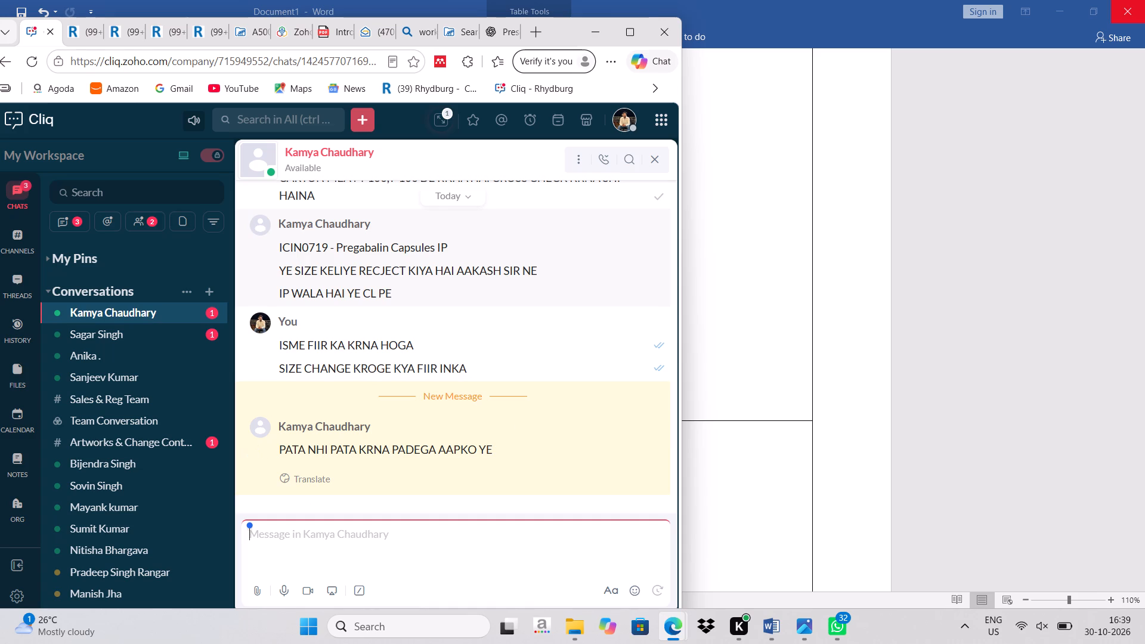
Send the colleague the message "KL AAYA TOOH BIJENDRA SIR SE PUCHUNGA".
left_click(283, 539)
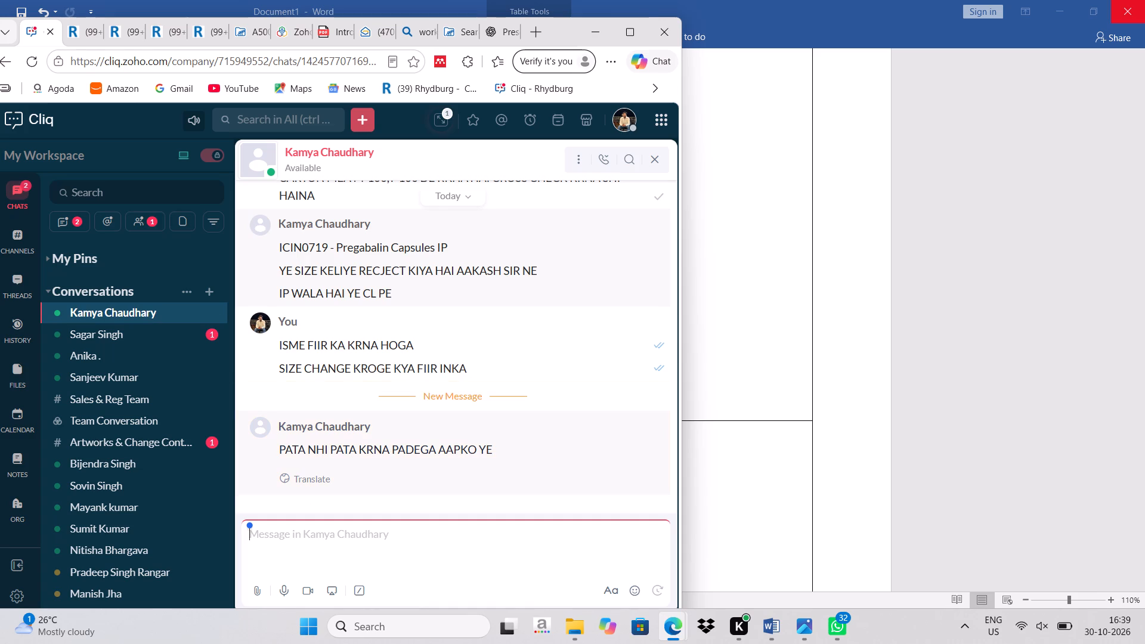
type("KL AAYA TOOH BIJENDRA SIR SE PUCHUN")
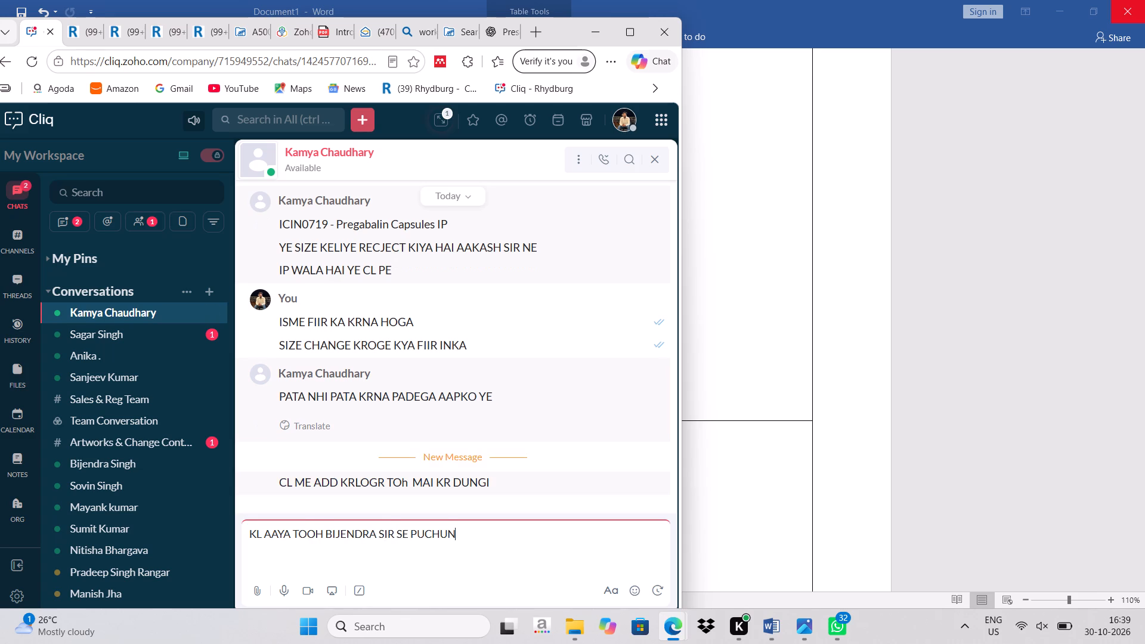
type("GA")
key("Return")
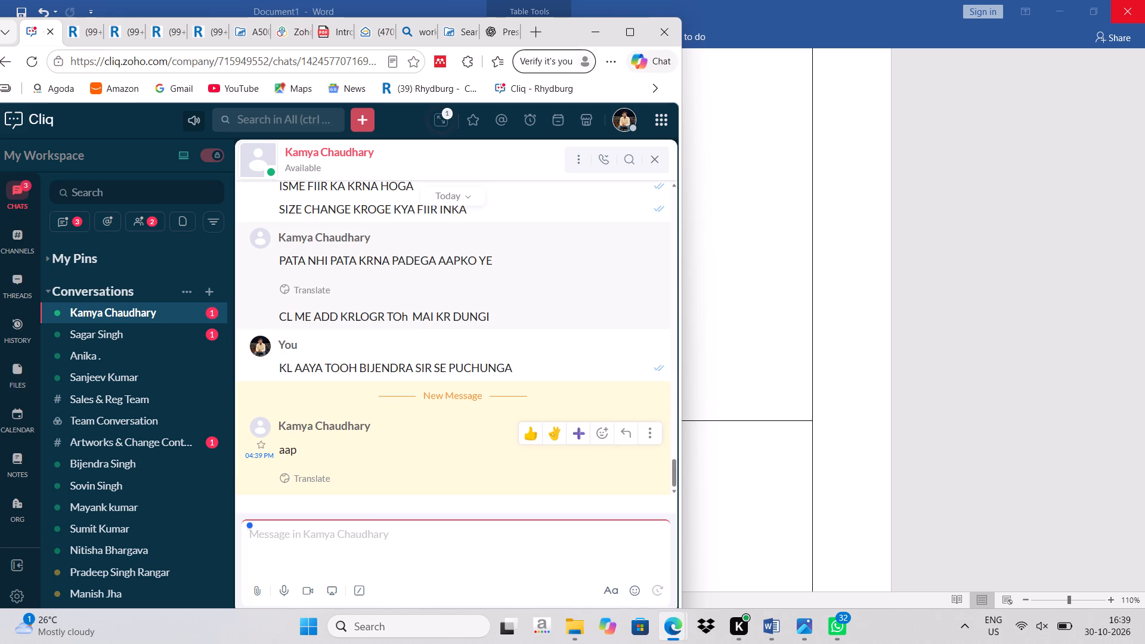
Send the colleague the message "HNN...50-50 CHANCE HAII MAI ABHI SAREYY CL BHEJ DETA HU SIR KO".
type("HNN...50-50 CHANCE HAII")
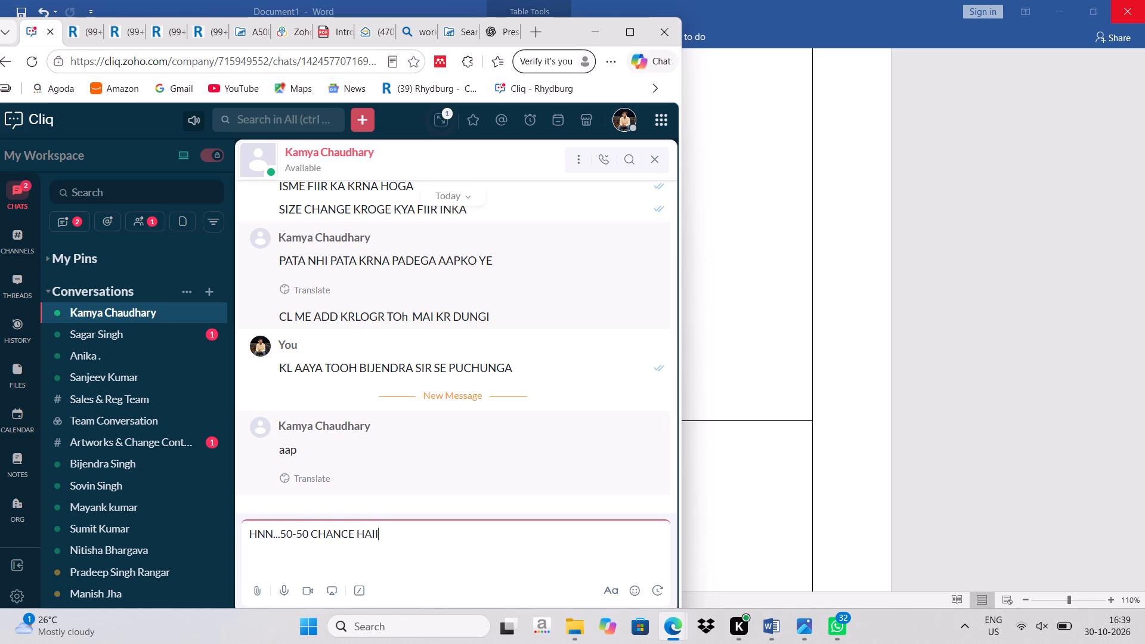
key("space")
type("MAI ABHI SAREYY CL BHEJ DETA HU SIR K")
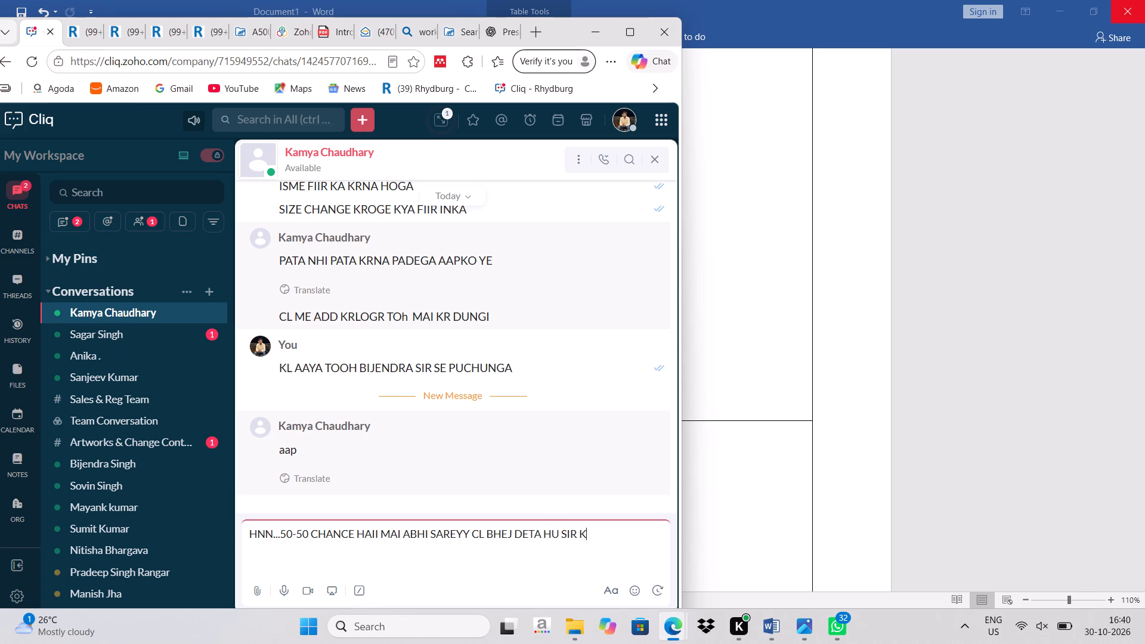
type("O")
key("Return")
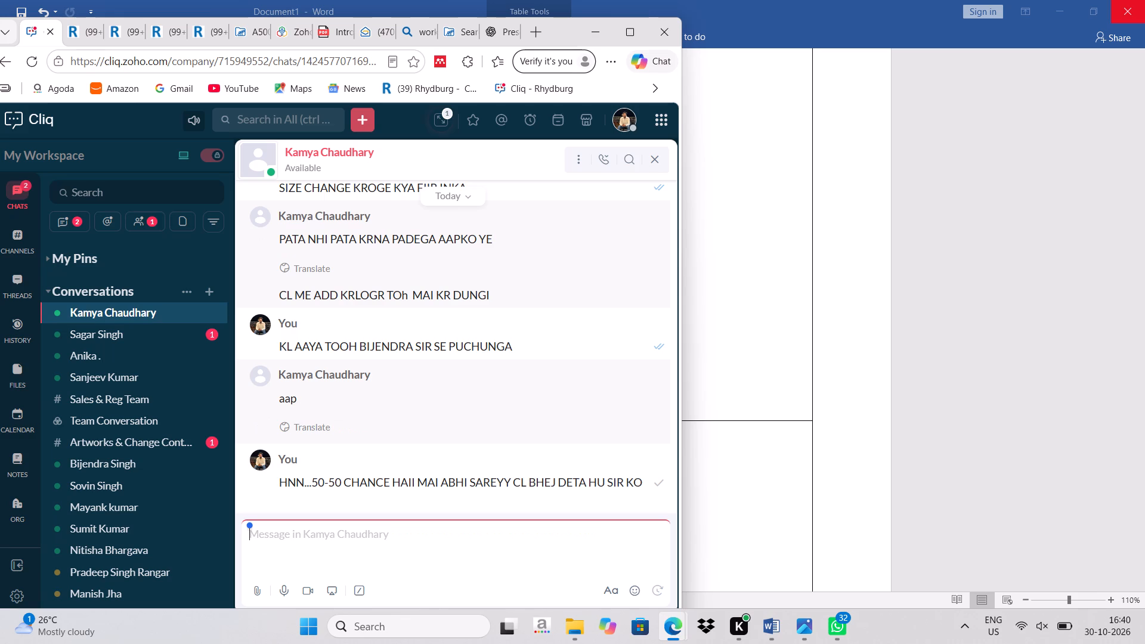
Return to the Word document and copy the product code ICIN0929 from the heading in the table's second column.
left_click(601, 32)
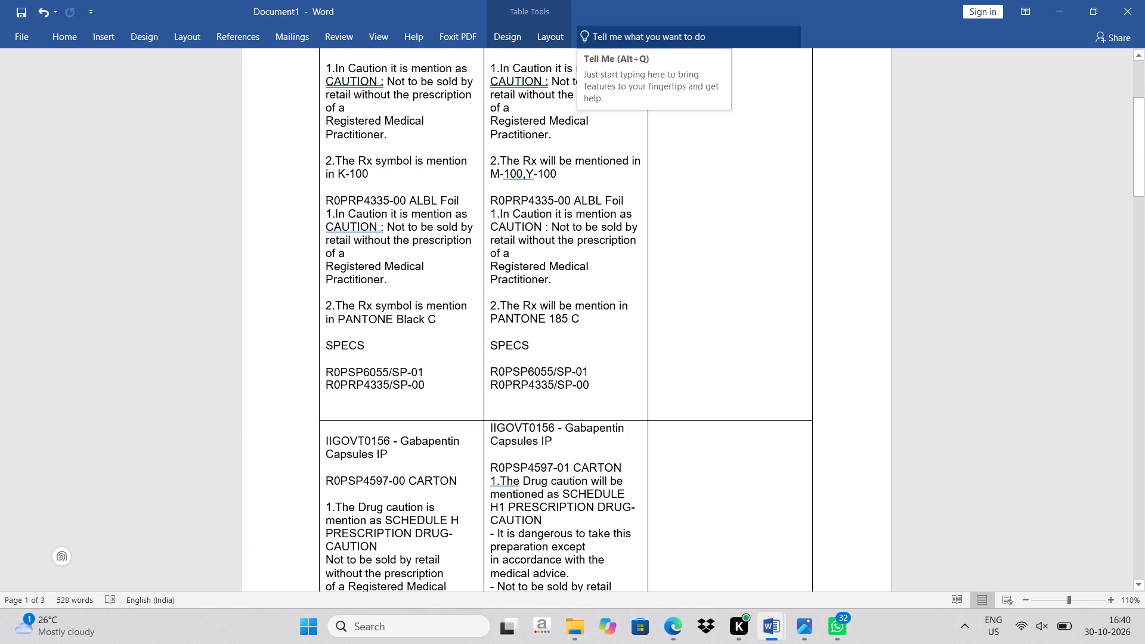
scroll(663, 166, "up", 10)
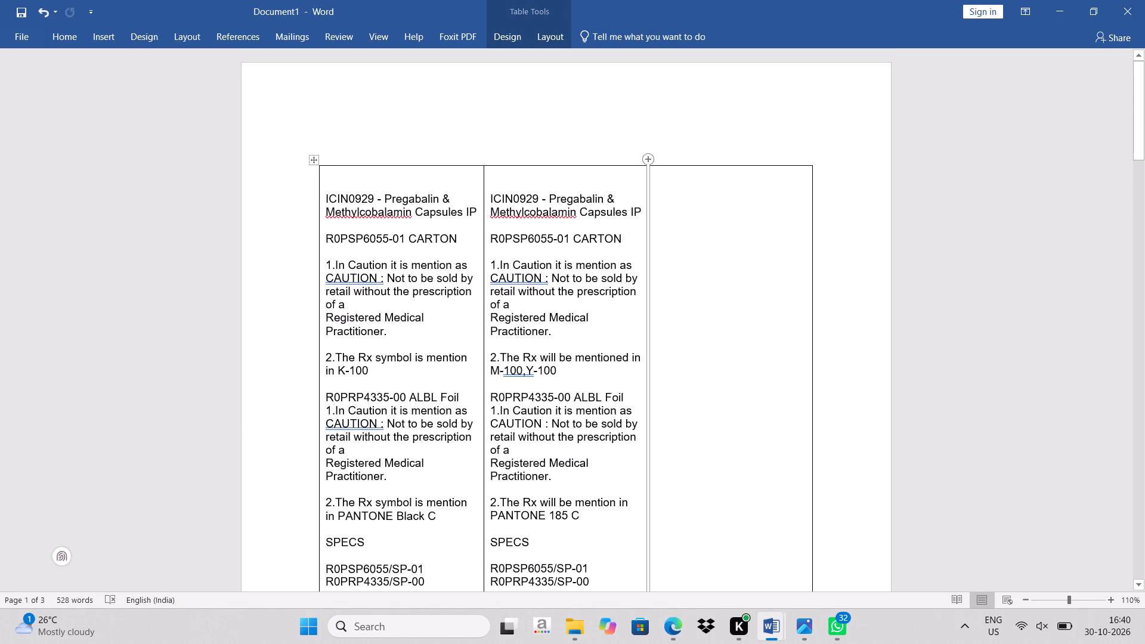
scroll(663, 166, "up", 9)
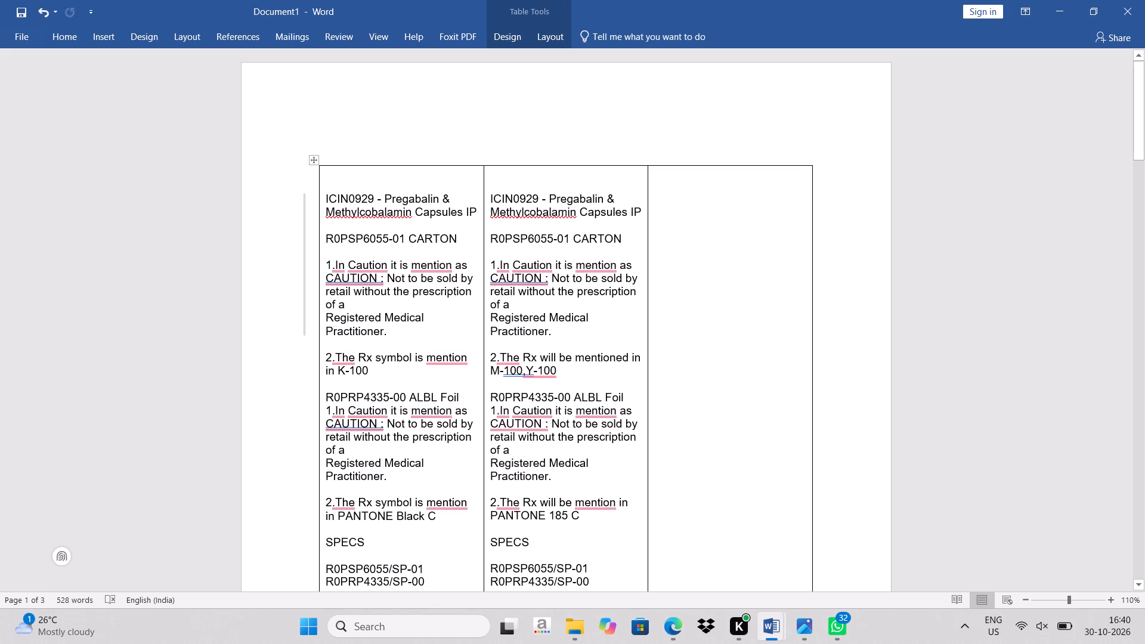
left_click_drag(491, 197, 536, 199)
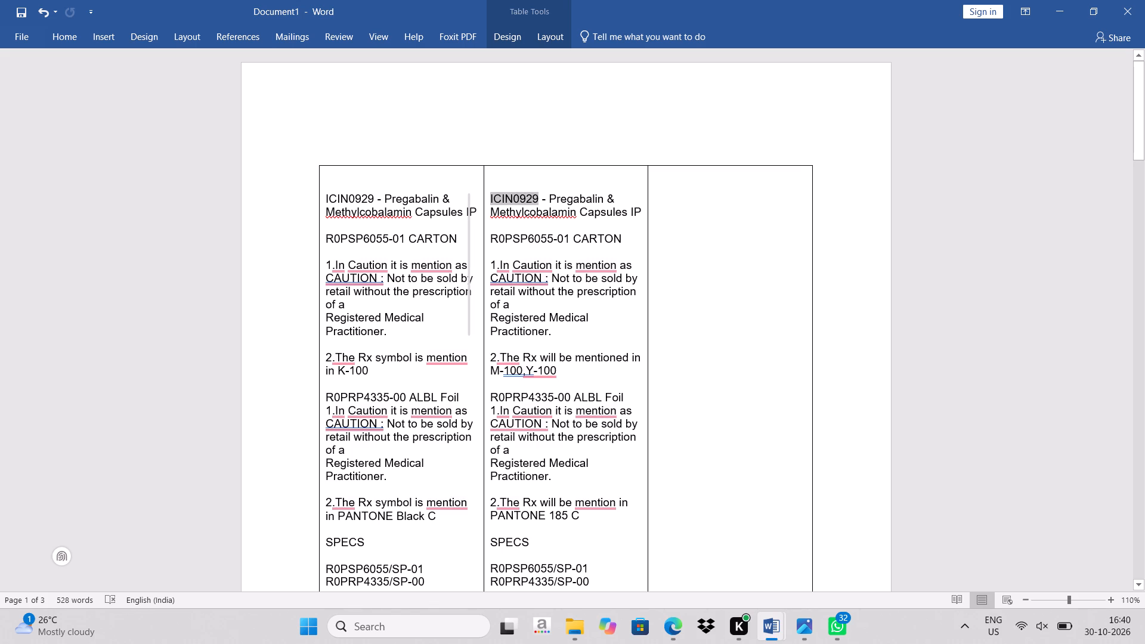
left_click_drag(536, 199, 538, 199)
right_click(529, 198)
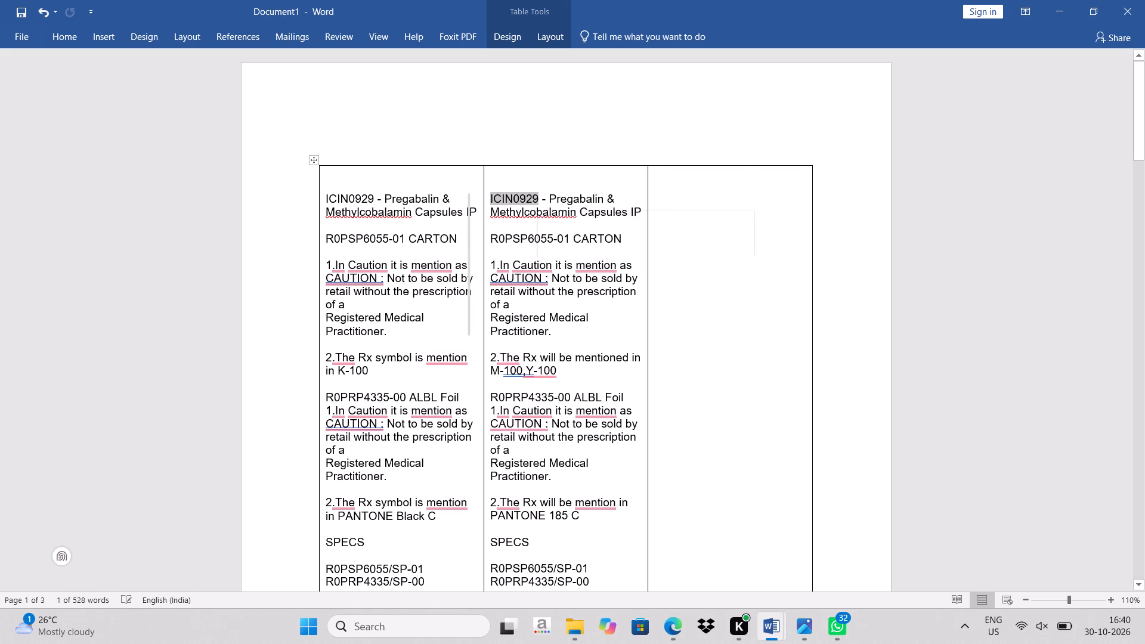
left_click(561, 220)
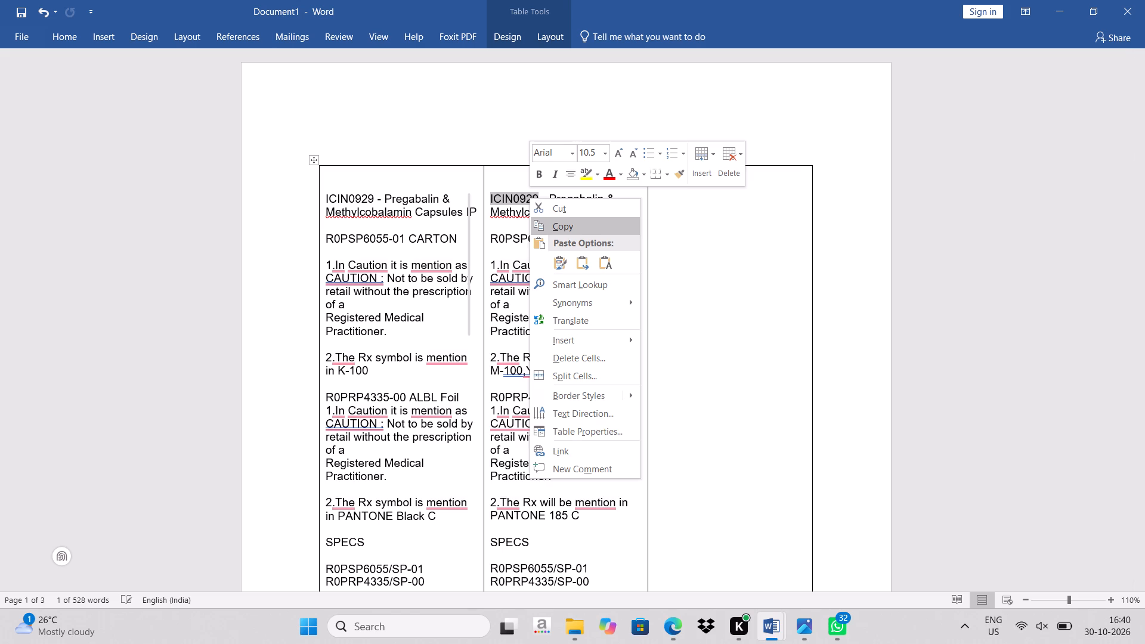
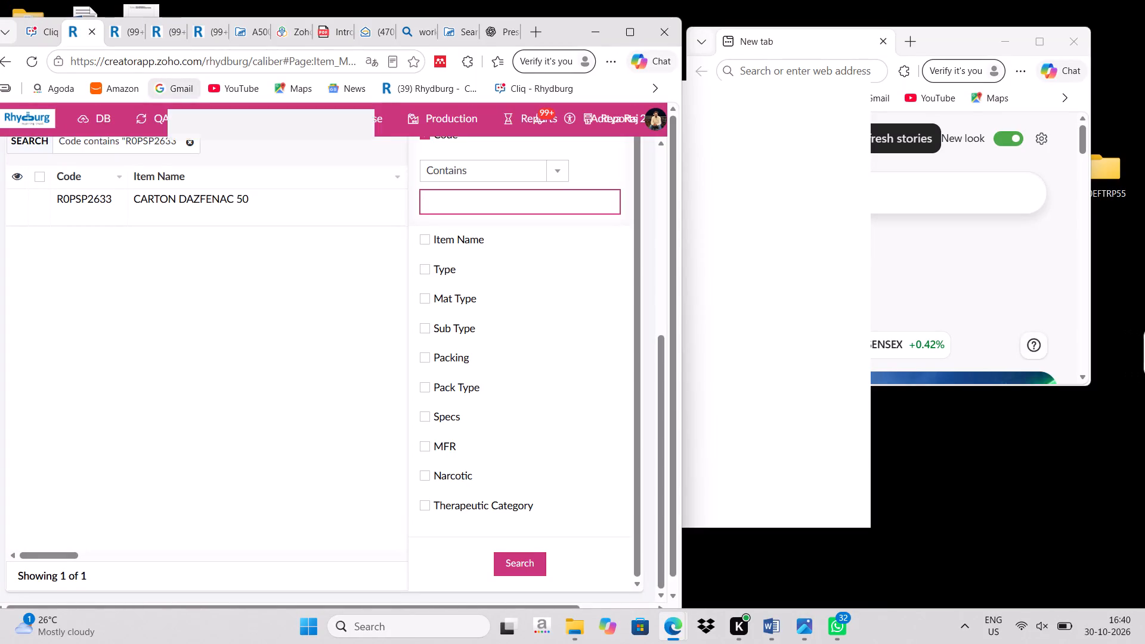
left_click(623, 36)
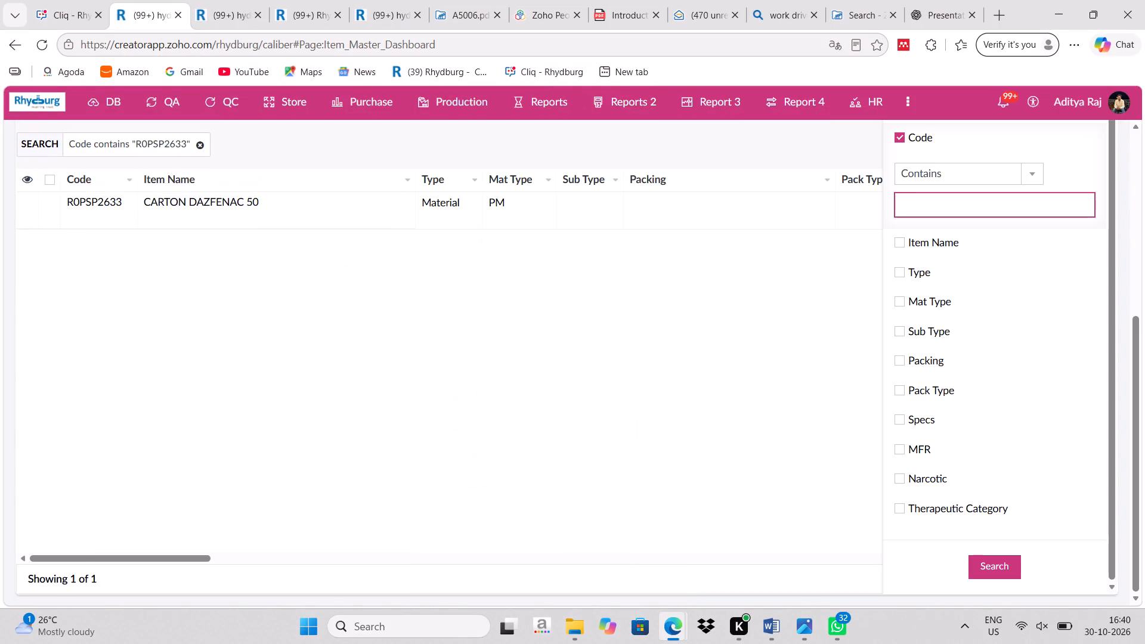
left_click(138, 15)
left_click(228, 17)
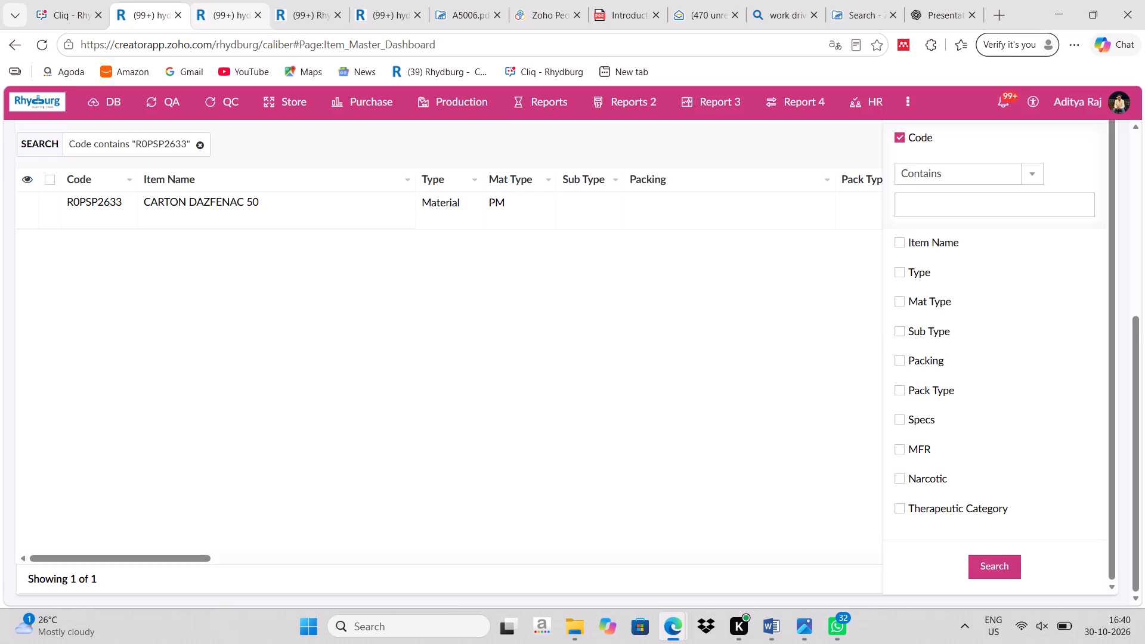
left_click(1118, 104)
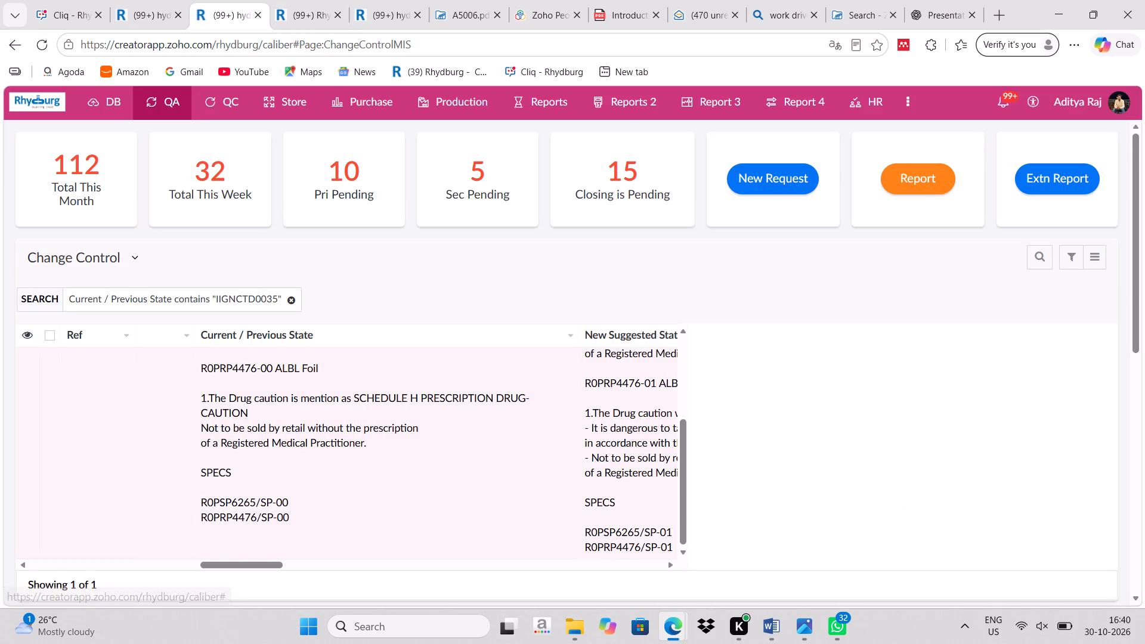
left_click(292, 298)
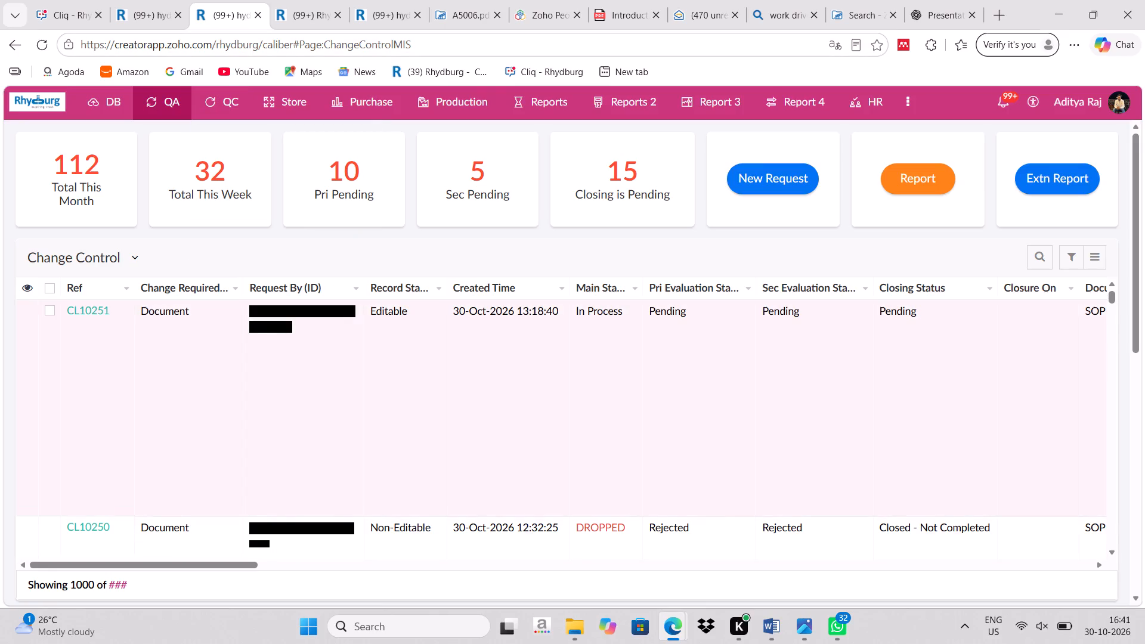
scroll(747, 417, "left", 11)
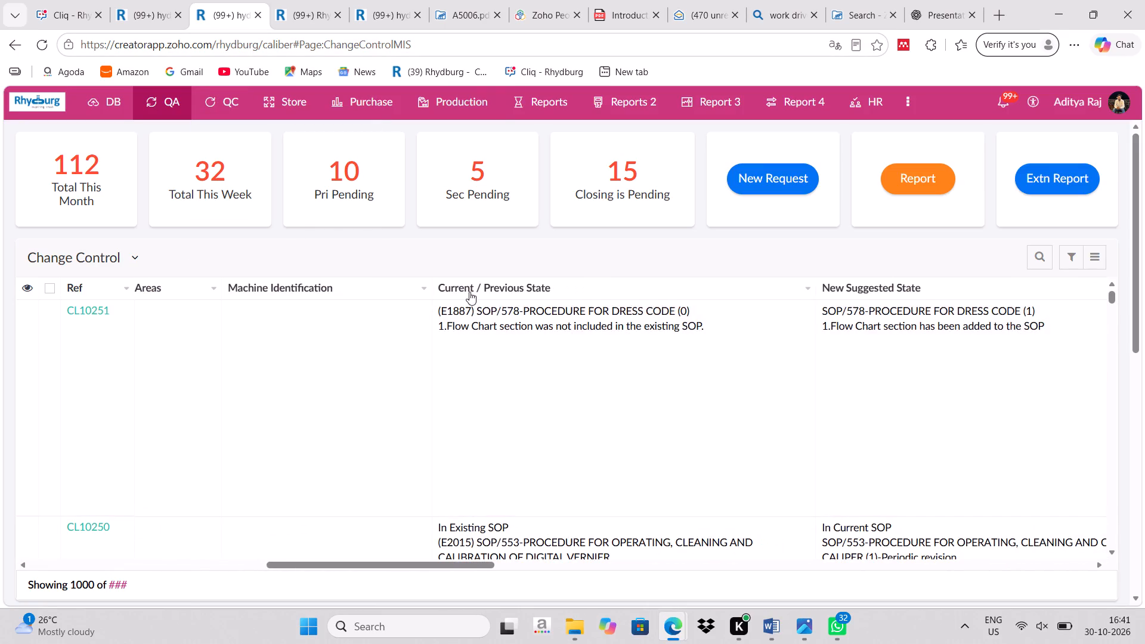
left_click(465, 287)
left_click(472, 316)
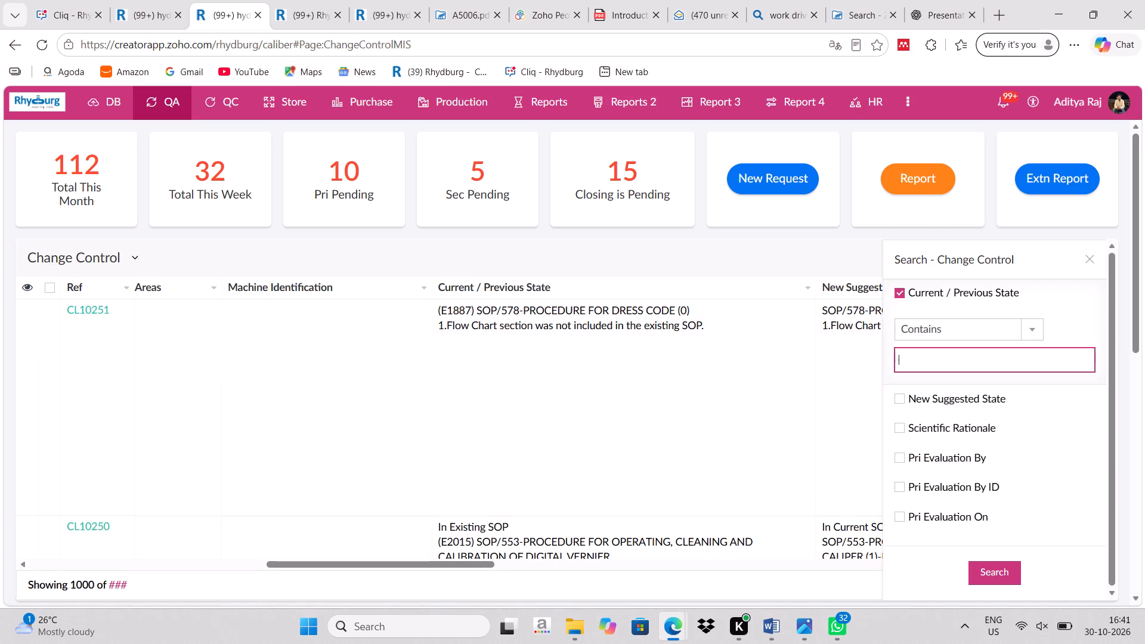
key("ctrl+v")
key("Return")
key("Return")
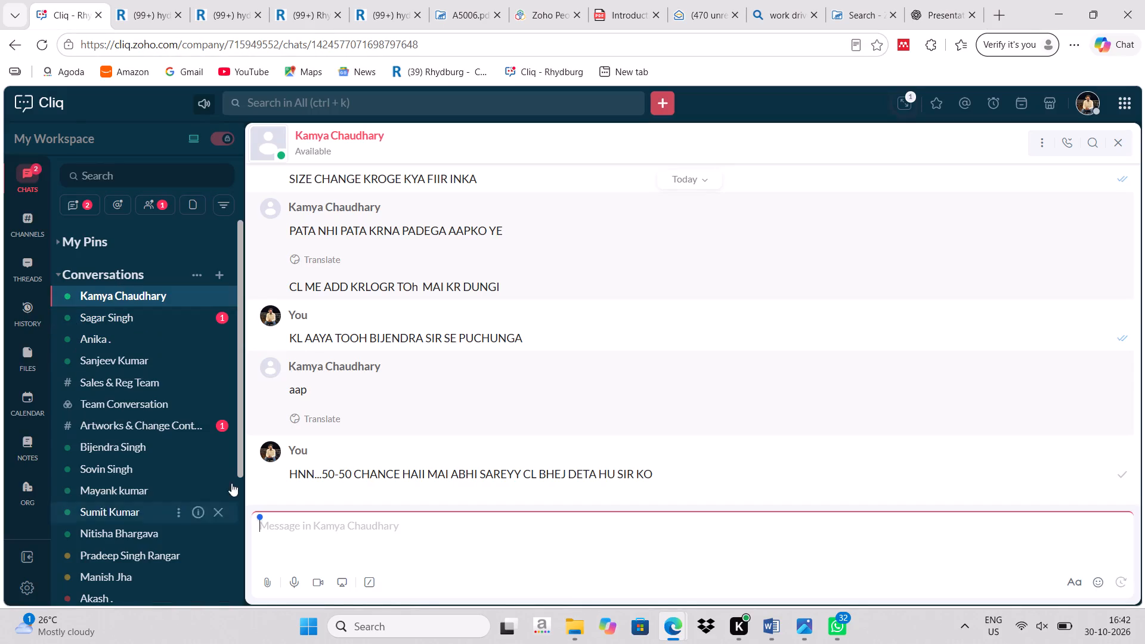
left_click(256, 103)
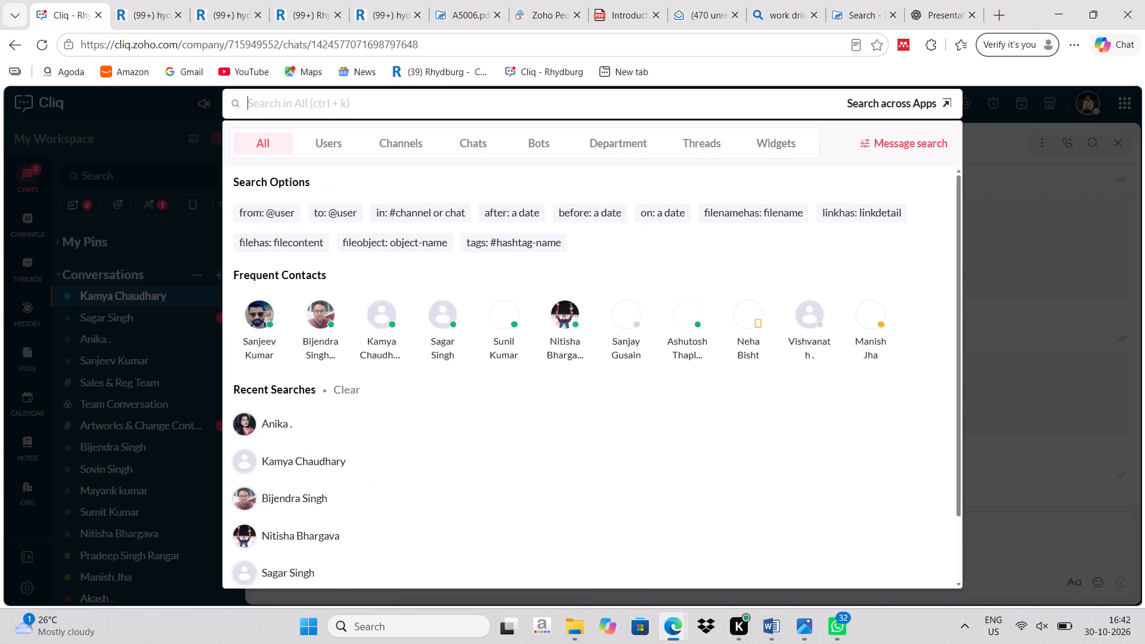
type("bij")
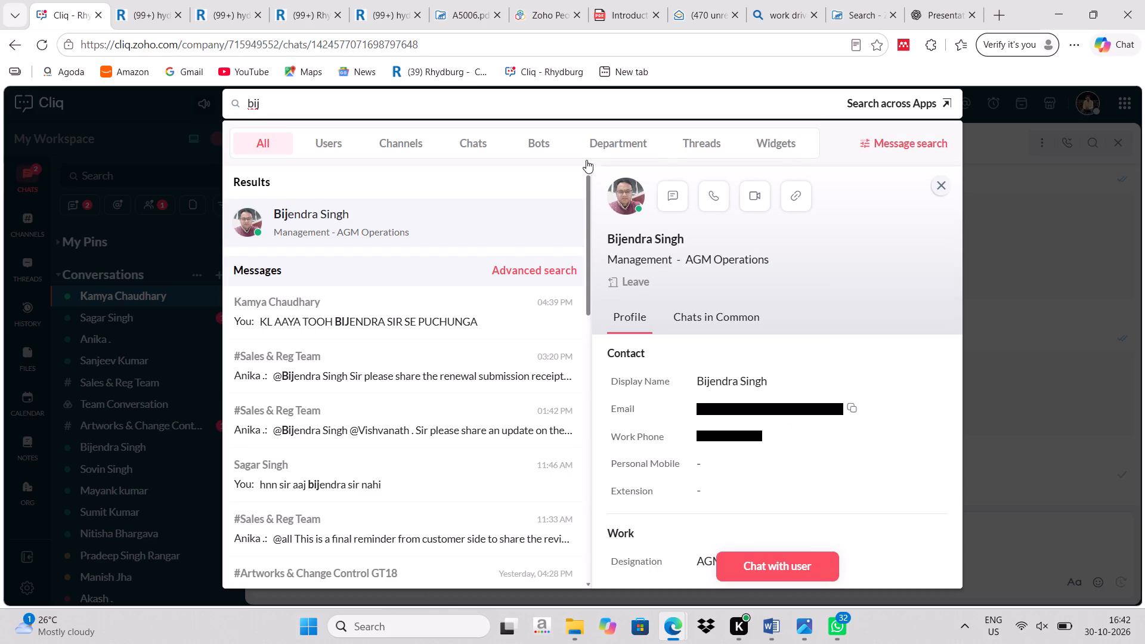
left_click(668, 196)
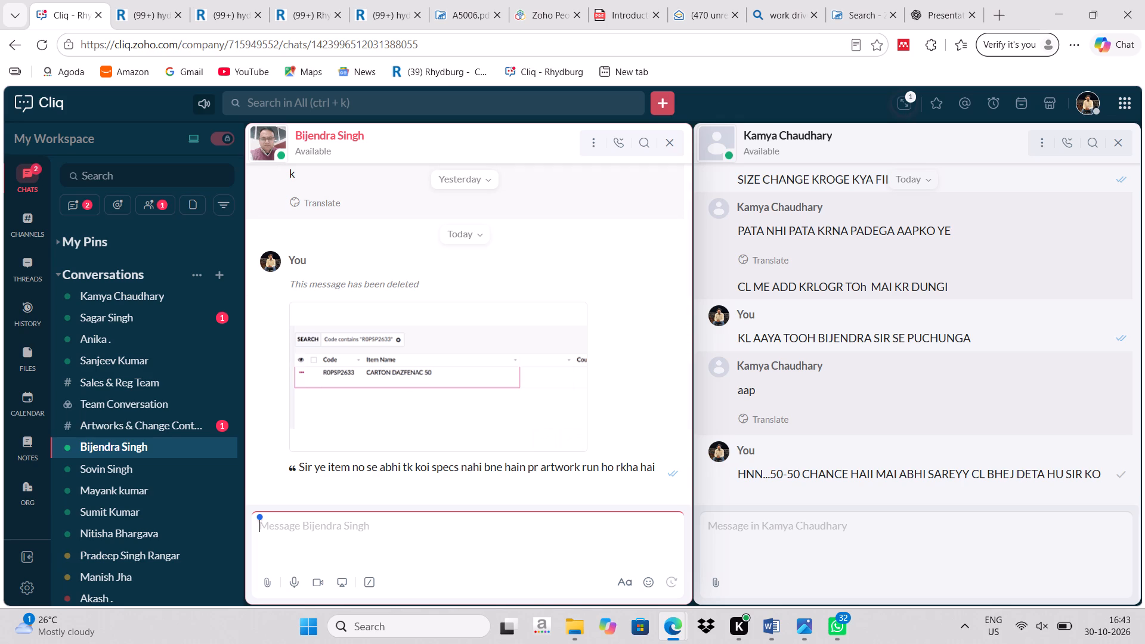
key("ctrl+v")
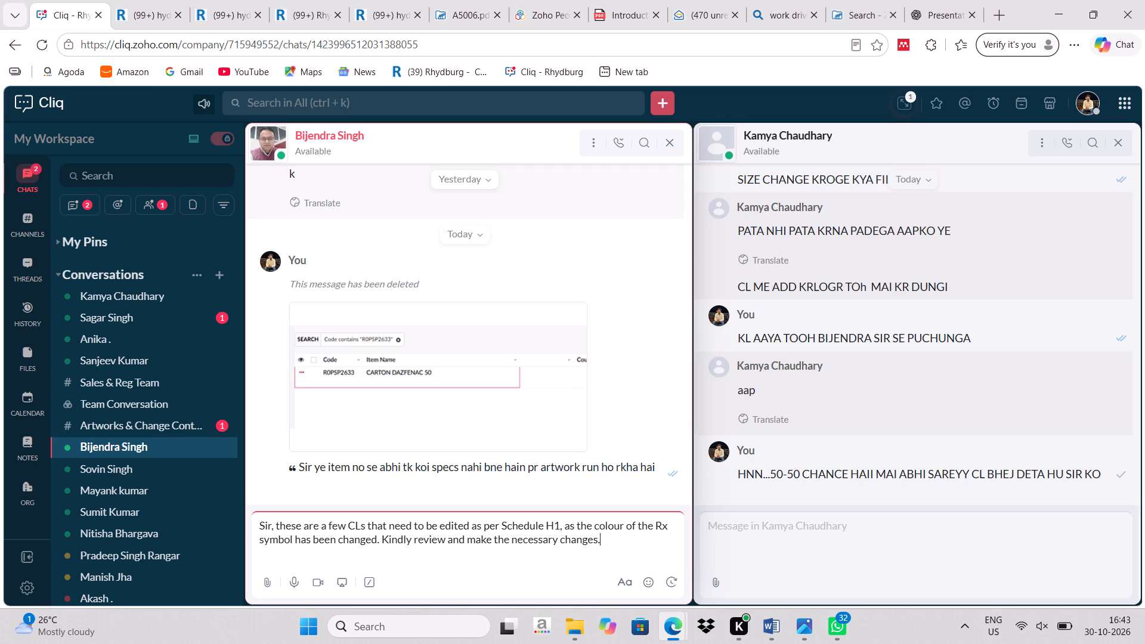
Make the opening "Sir...these", remove the sentence "Kindly review and make the necessary changes", and send the message to the AGM Operations.
left_click(275, 527)
key("BackSpace")
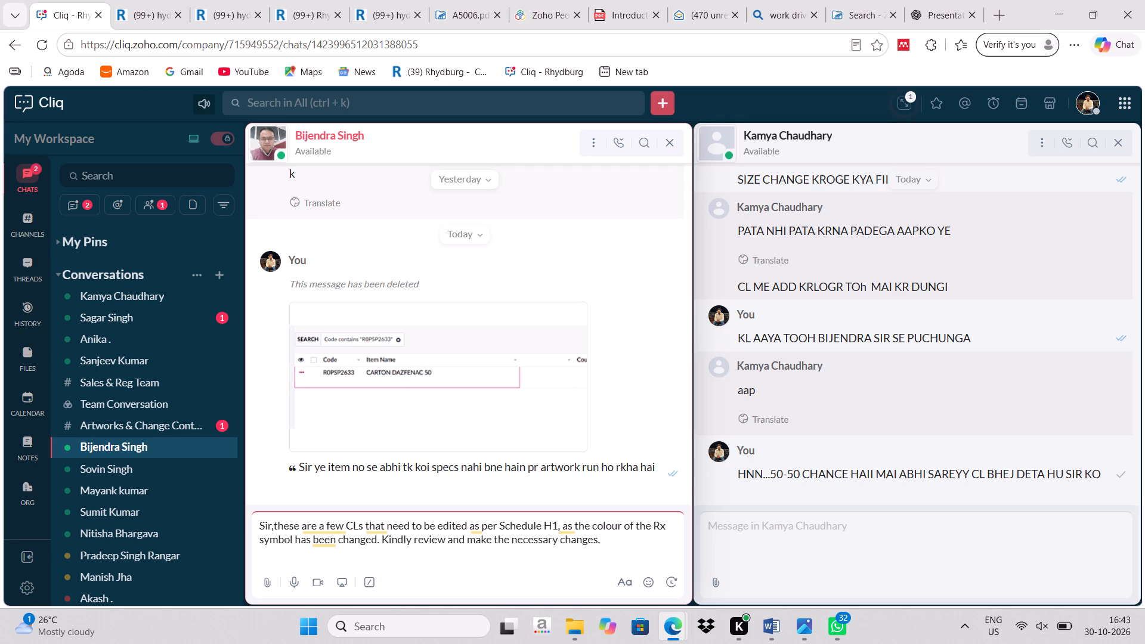
key("BackSpace")
type("...")
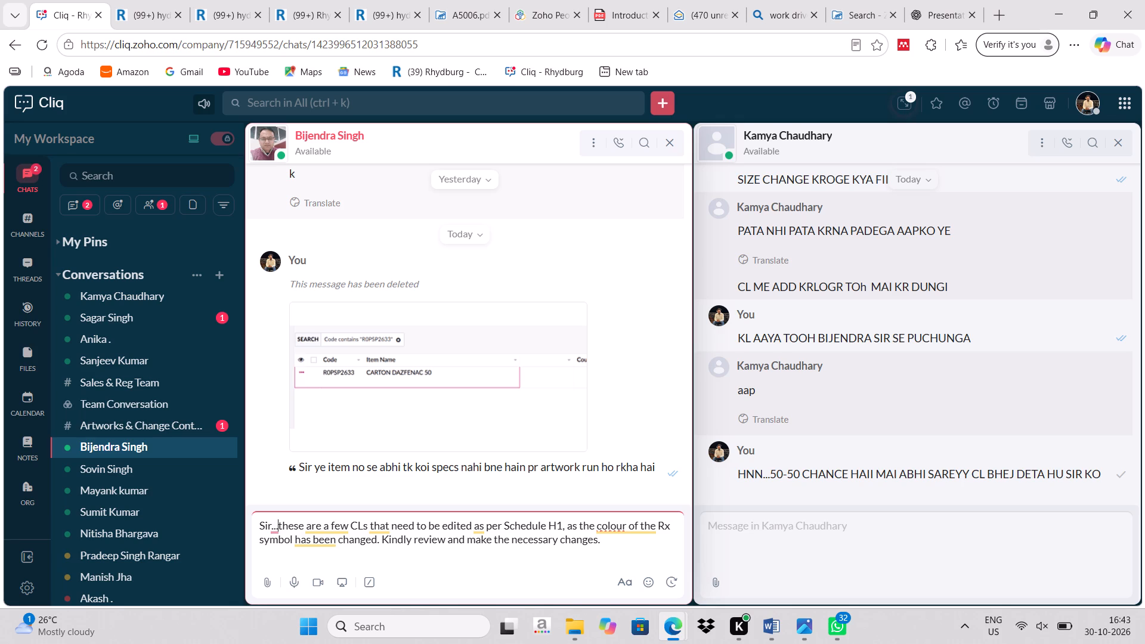
left_click_drag(379, 544, 609, 561)
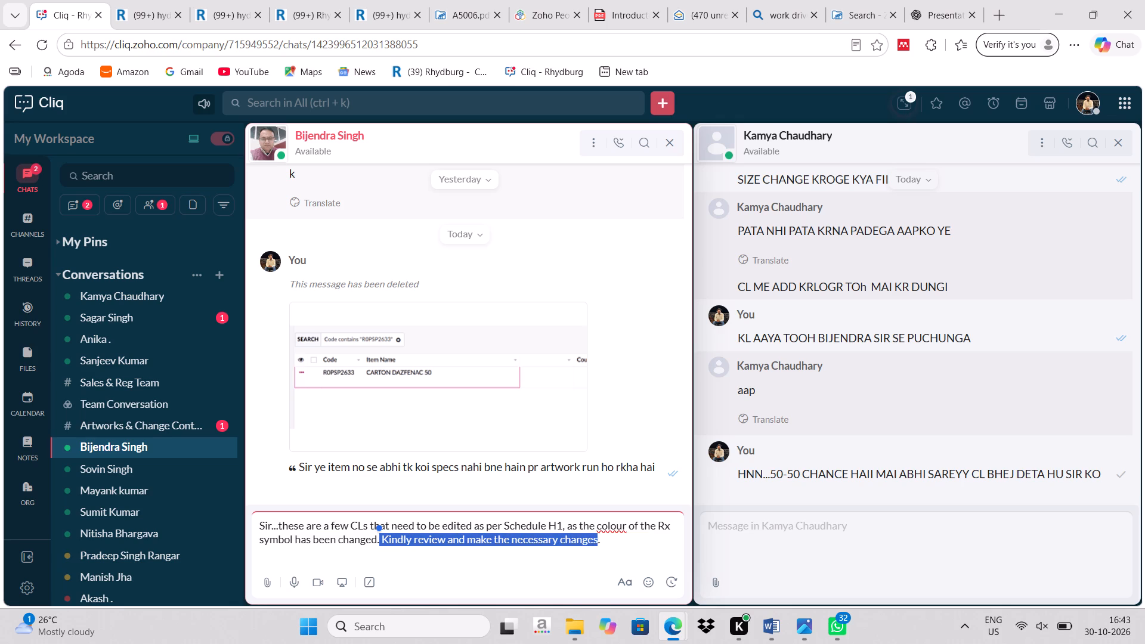
left_click_drag(609, 561, 611, 561)
key("BackSpace")
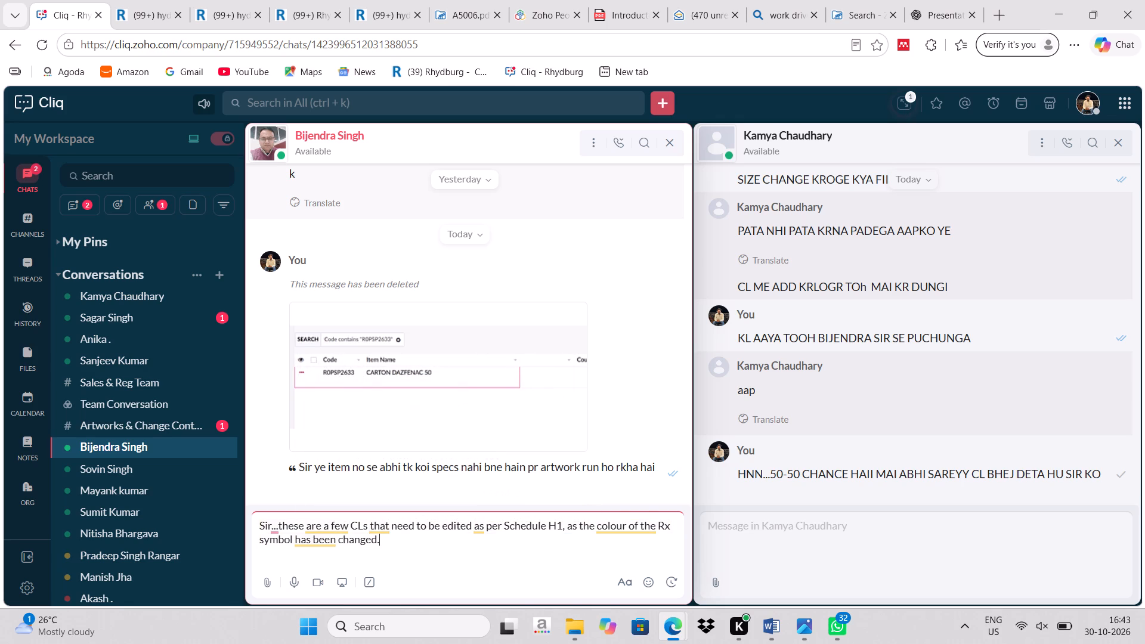
key("Return")
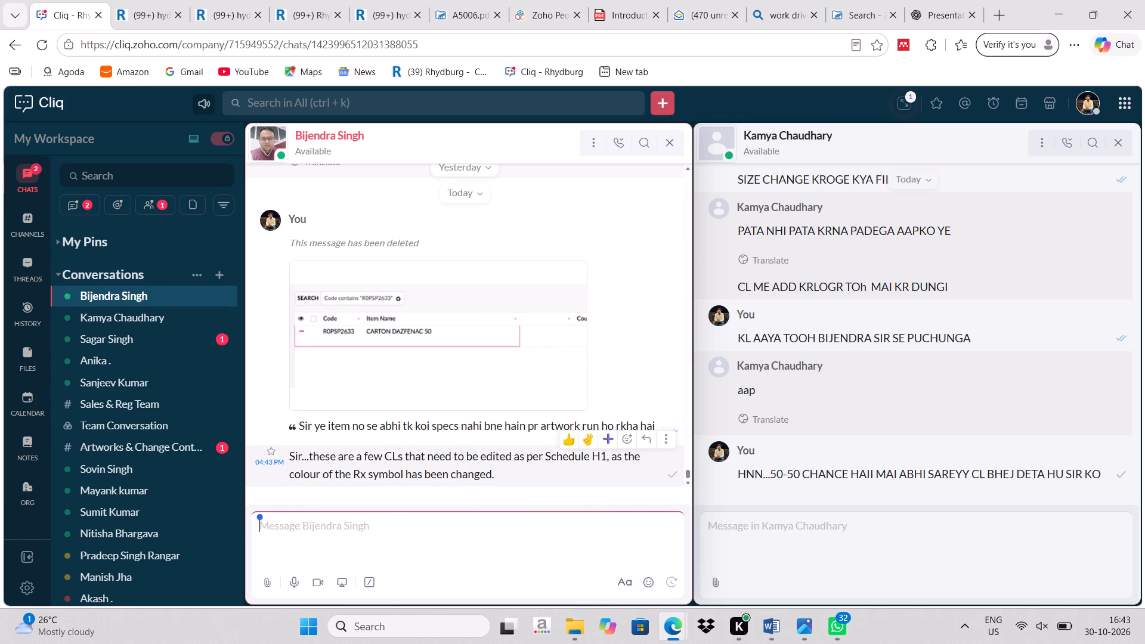
Copy the reference CL10207 from the Change Control list and paste it into a new message to the AGM Operations in Cliq.
left_click(136, 16)
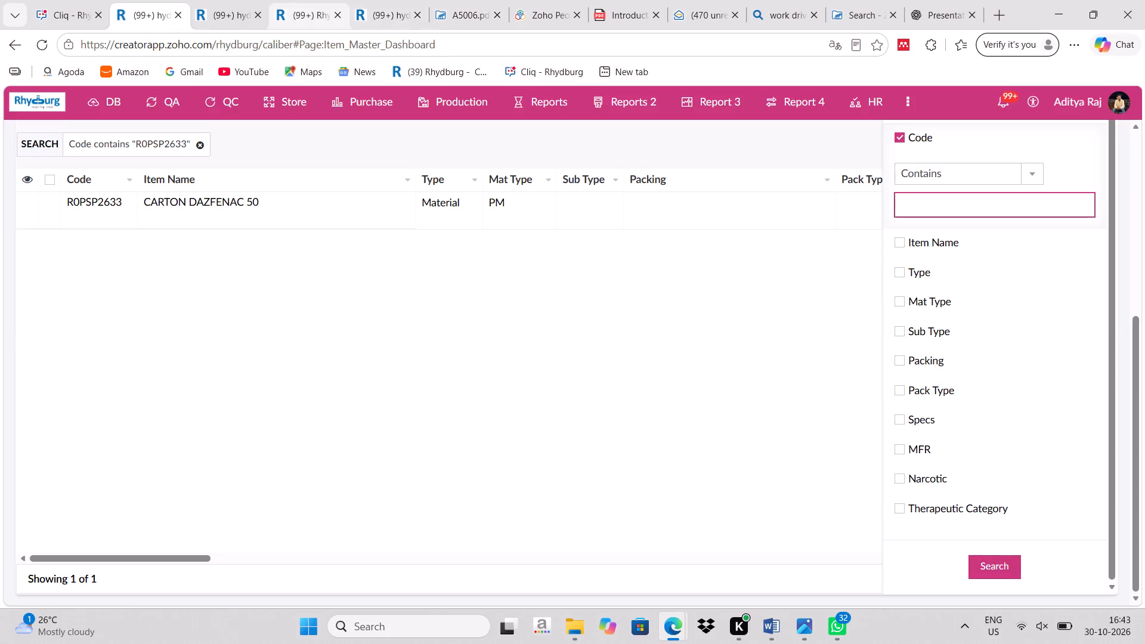
left_click(236, 7)
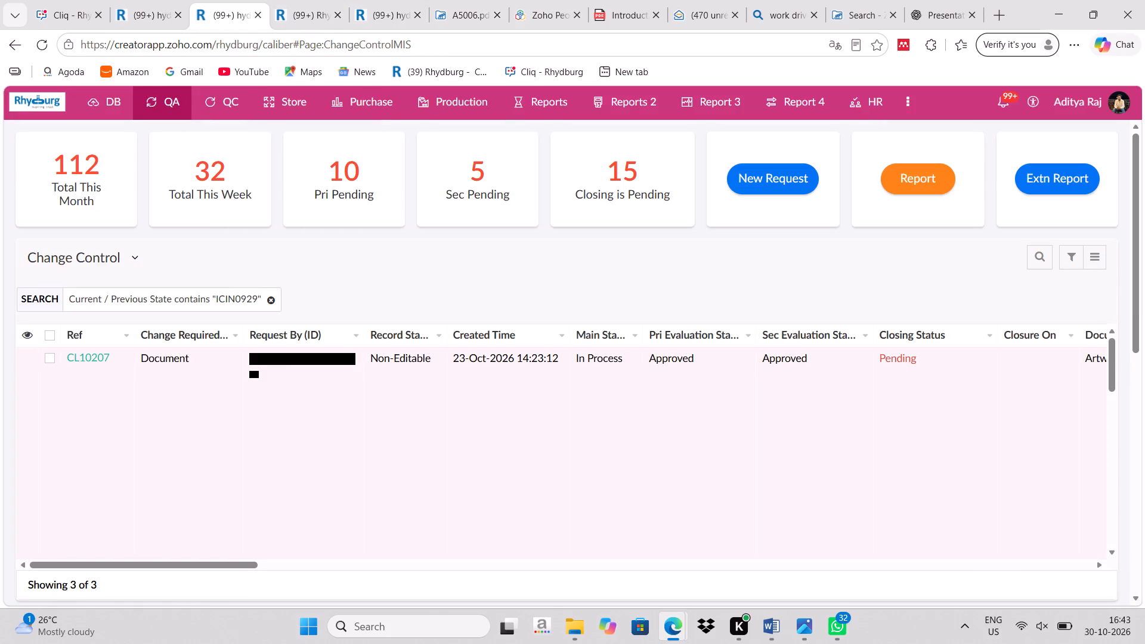
left_click_drag(63, 357, 77, 357)
left_click_drag(77, 357, 115, 358)
left_click(150, 301)
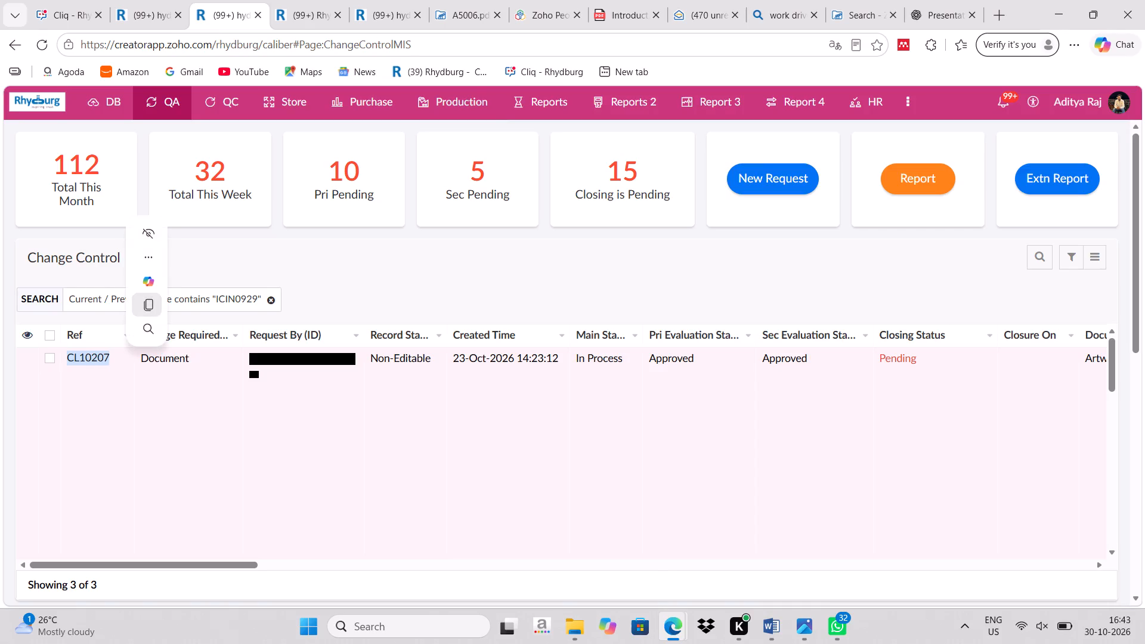
left_click(64, 7)
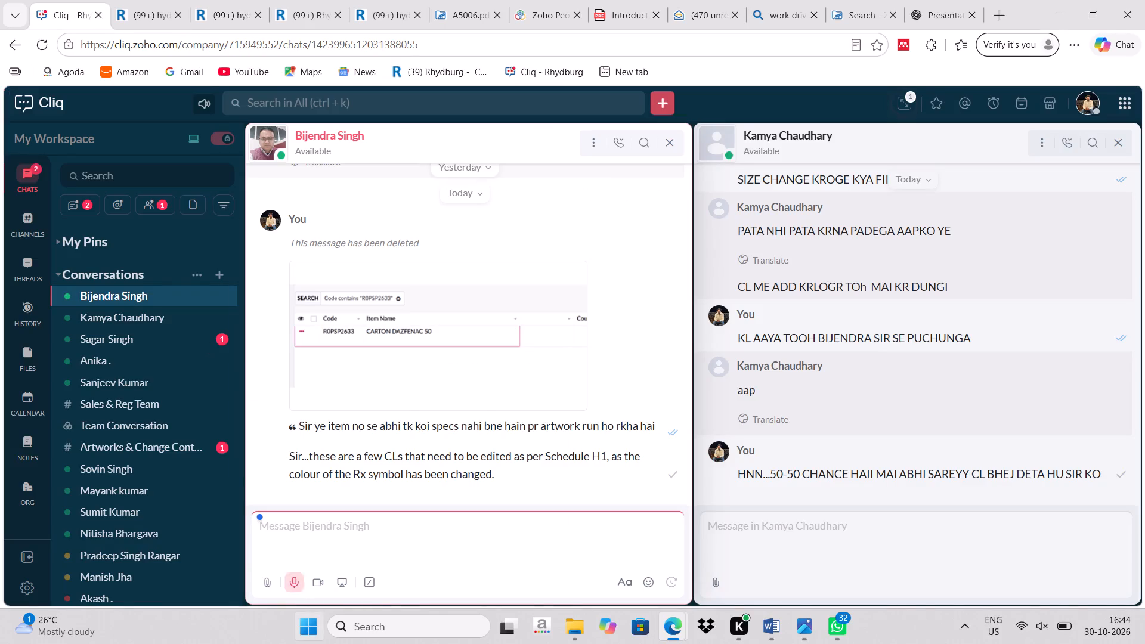
key("ctrl+v")
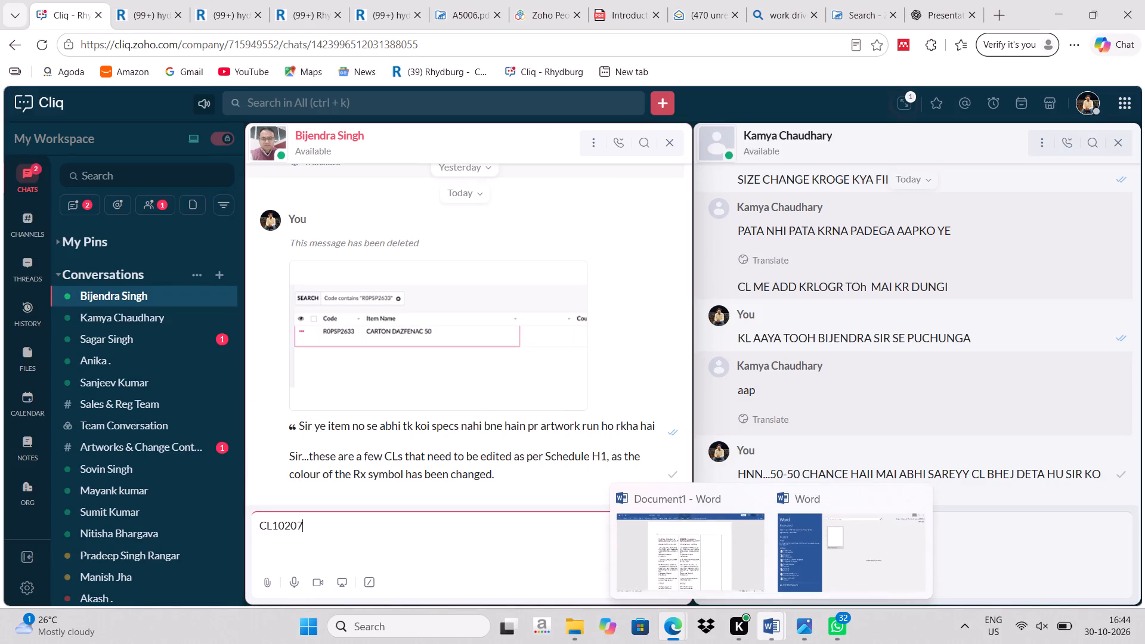
Switch to the Word document and set the ALBL Foil code in ICIN0929's suggested column to R0PRP4335-01.
left_click(679, 572)
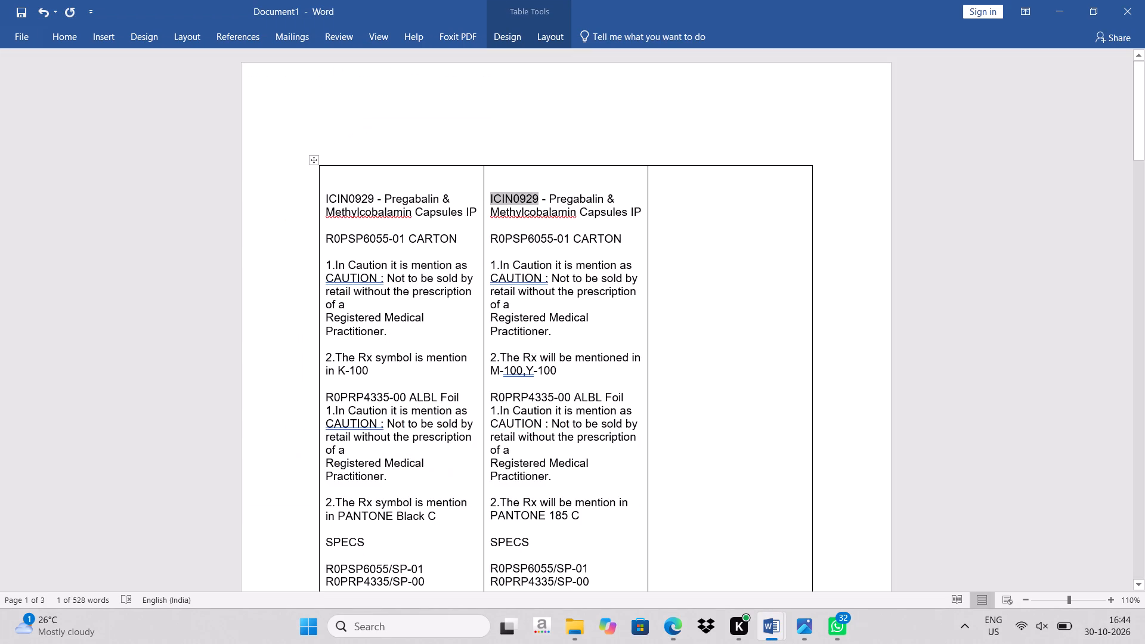
left_click(327, 172)
scroll(330, 212, "down", 2)
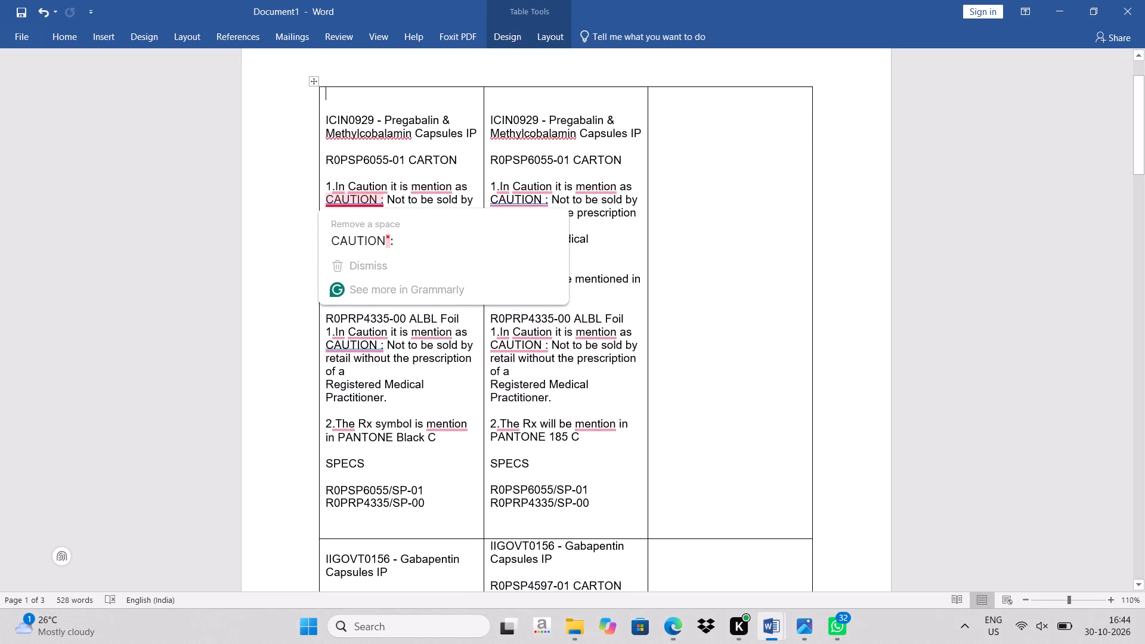
scroll(330, 196, "up", 1)
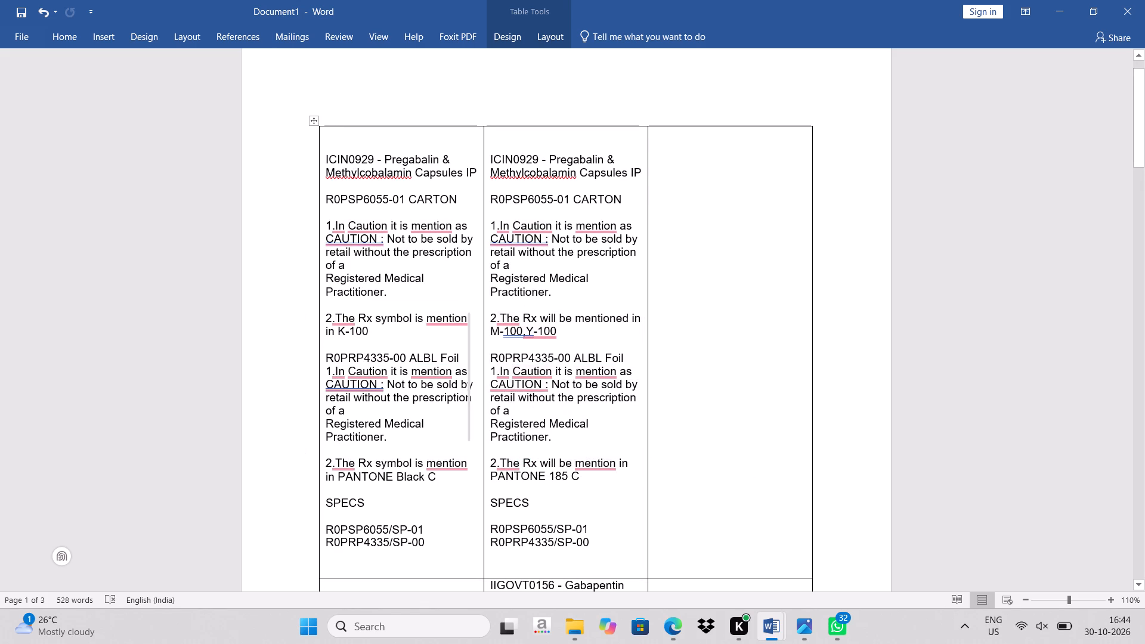
left_click(567, 357)
left_click(571, 363)
key("BackSpace")
key("1")
Copy the carton code R0PSP6055 from the ICIN0929 entry and search the Item Master Report in the browser for it.
scroll(477, 439, "down", 1)
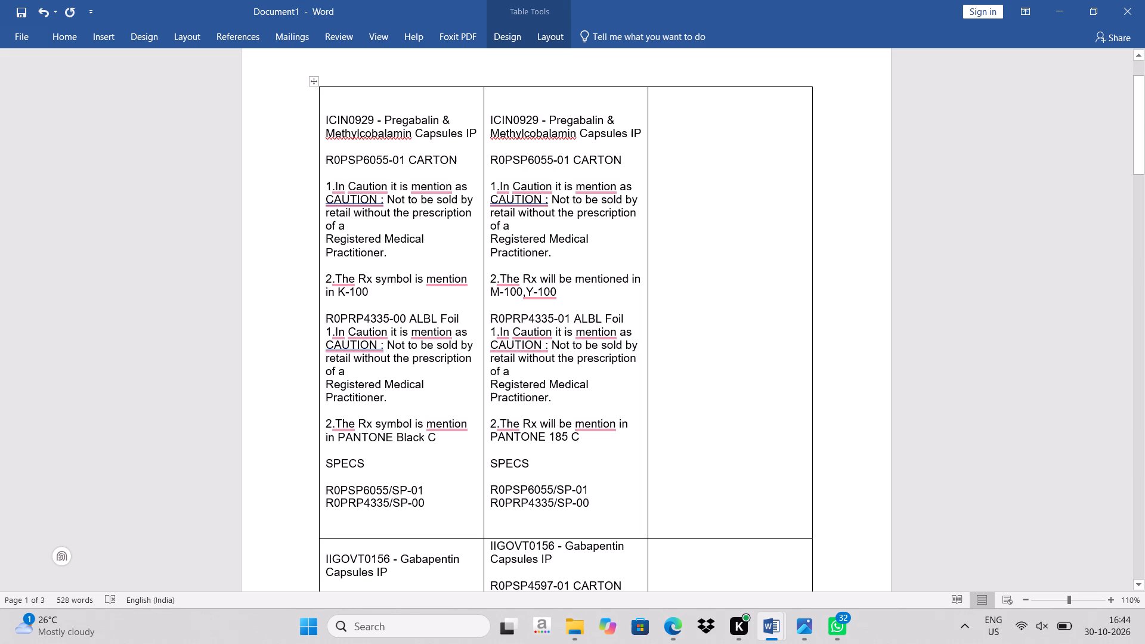
left_click(568, 160)
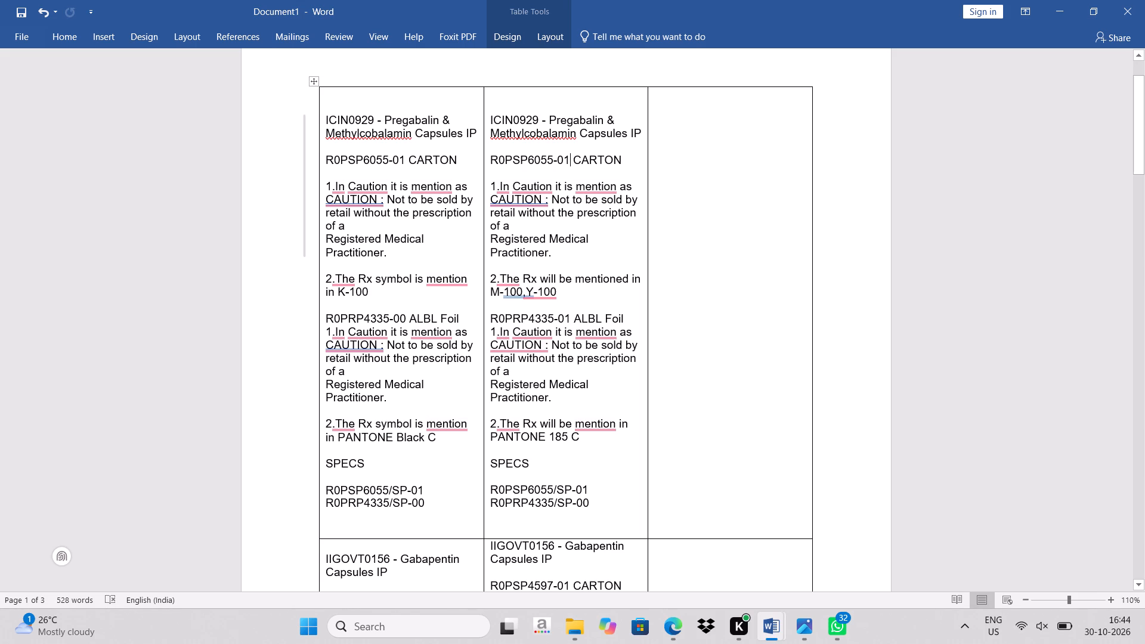
left_click_drag(329, 159, 348, 161)
left_click_drag(348, 161, 390, 158)
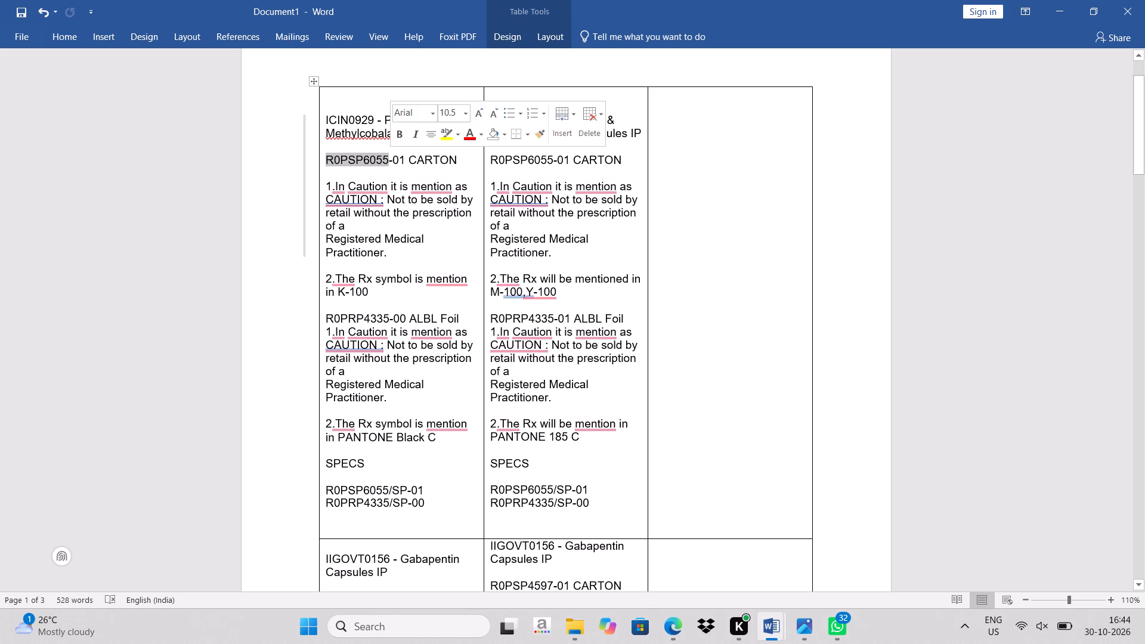
right_click(372, 160)
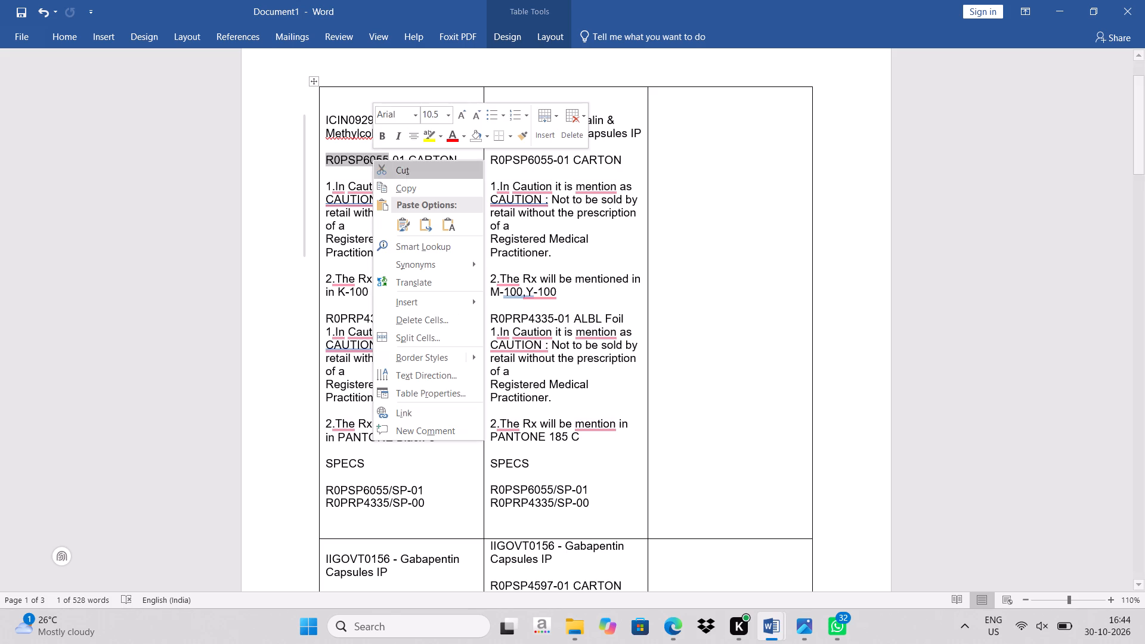
left_click(392, 183)
left_click(1050, 9)
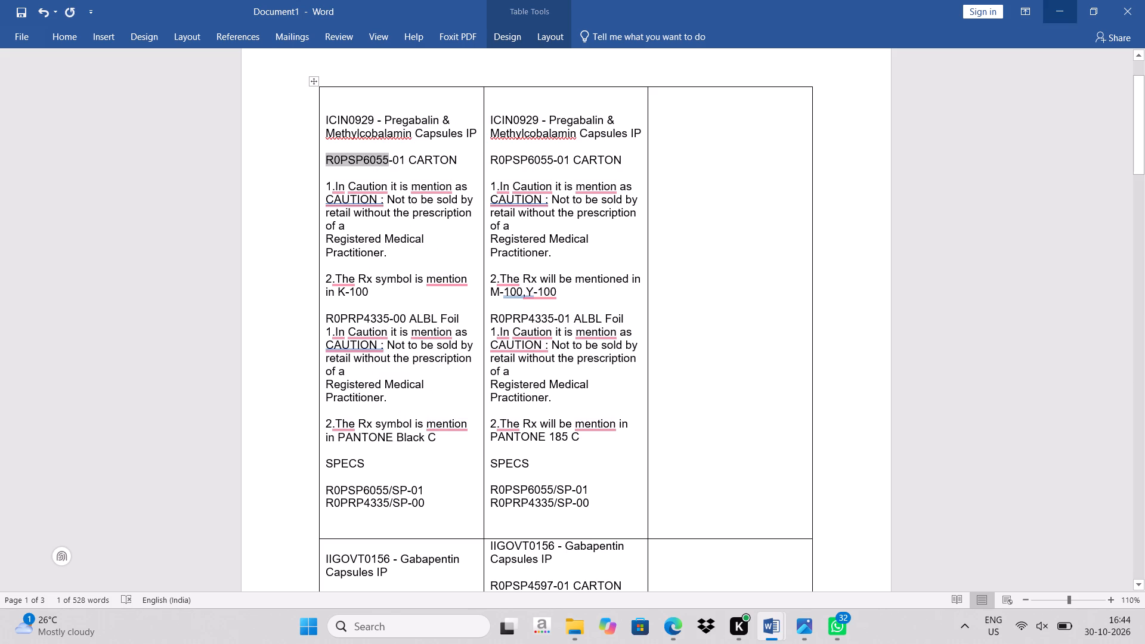
left_click(160, 11)
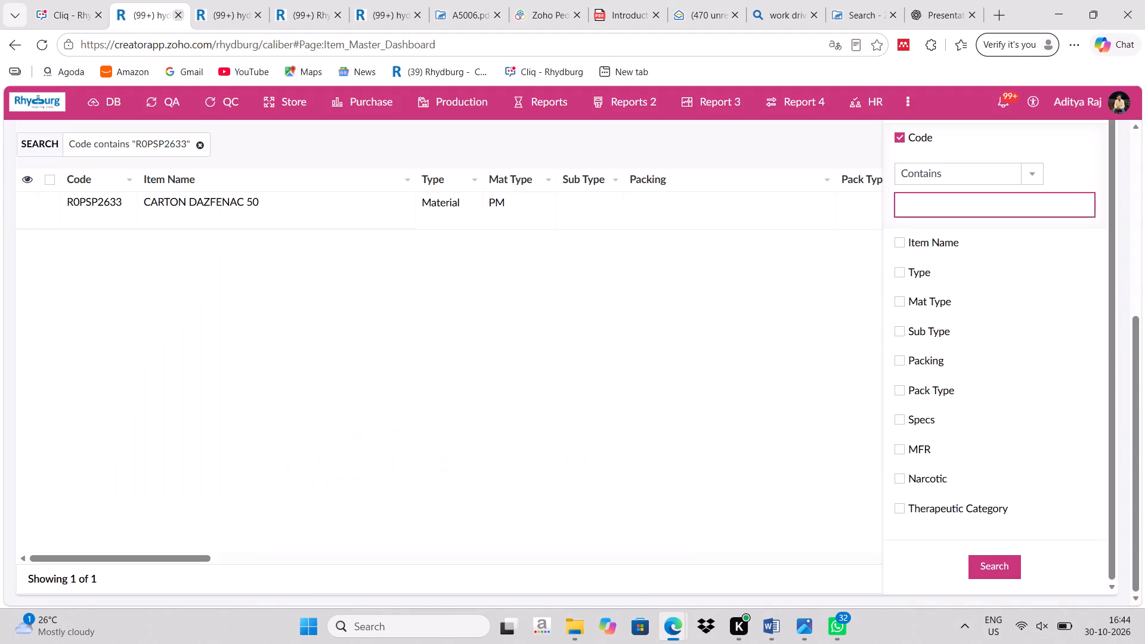
left_click(77, 182)
left_click(89, 207)
key("ctrl+v")
key("Return")
key("Return")
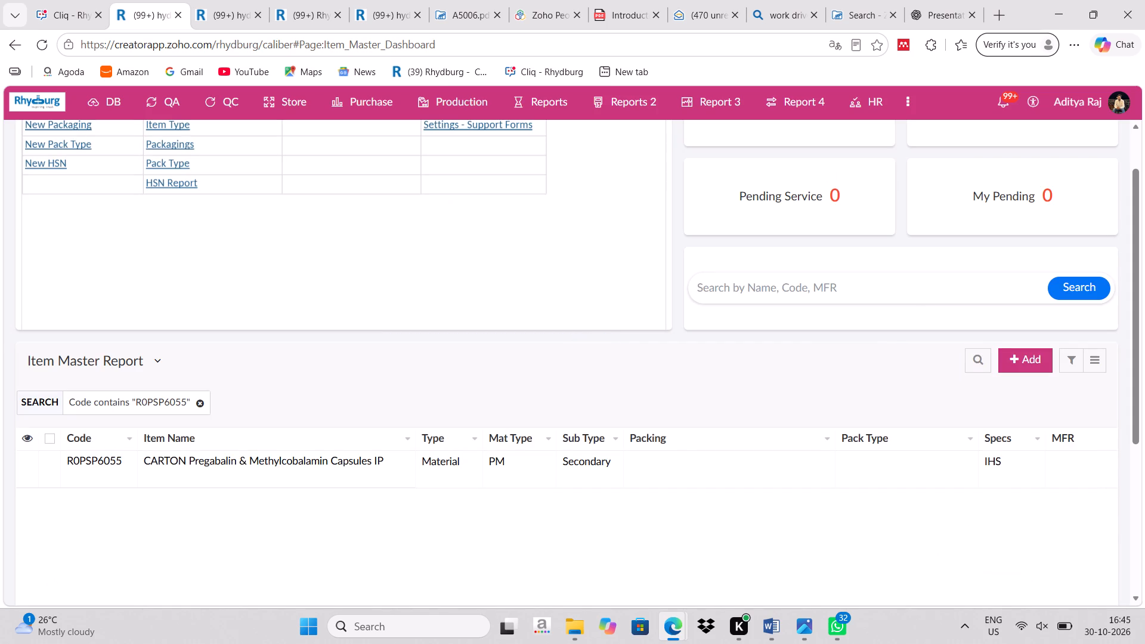
Check the carton's Specs No in the report and set its suggested spec in Word to R0PSP6055/SP-02.
scroll(395, 534, "left", 7)
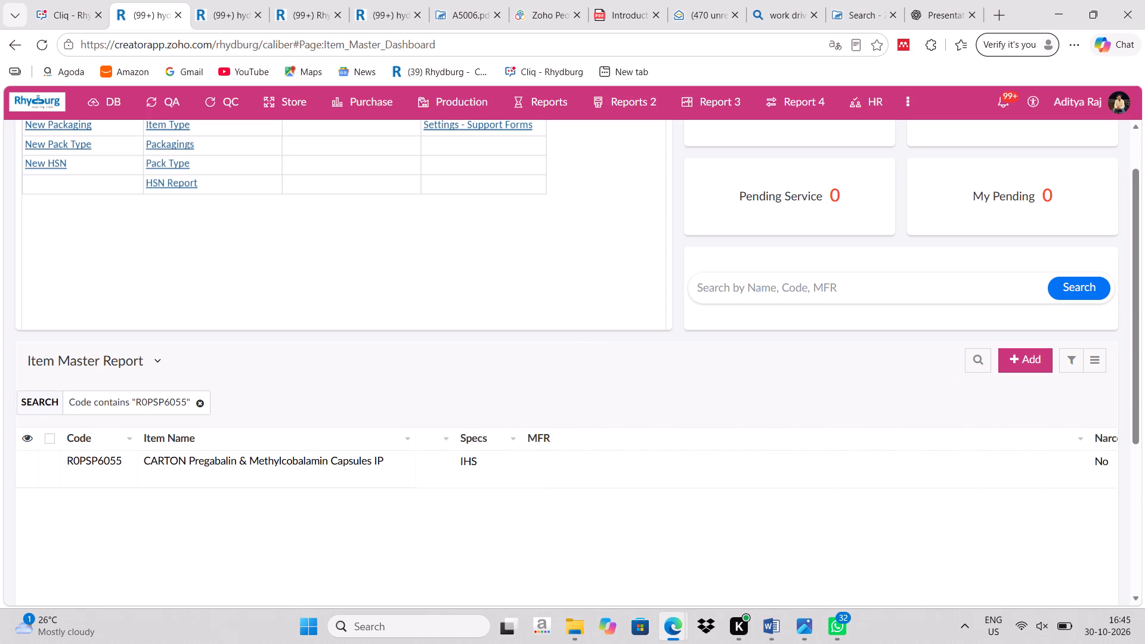
scroll(395, 534, "left", 16)
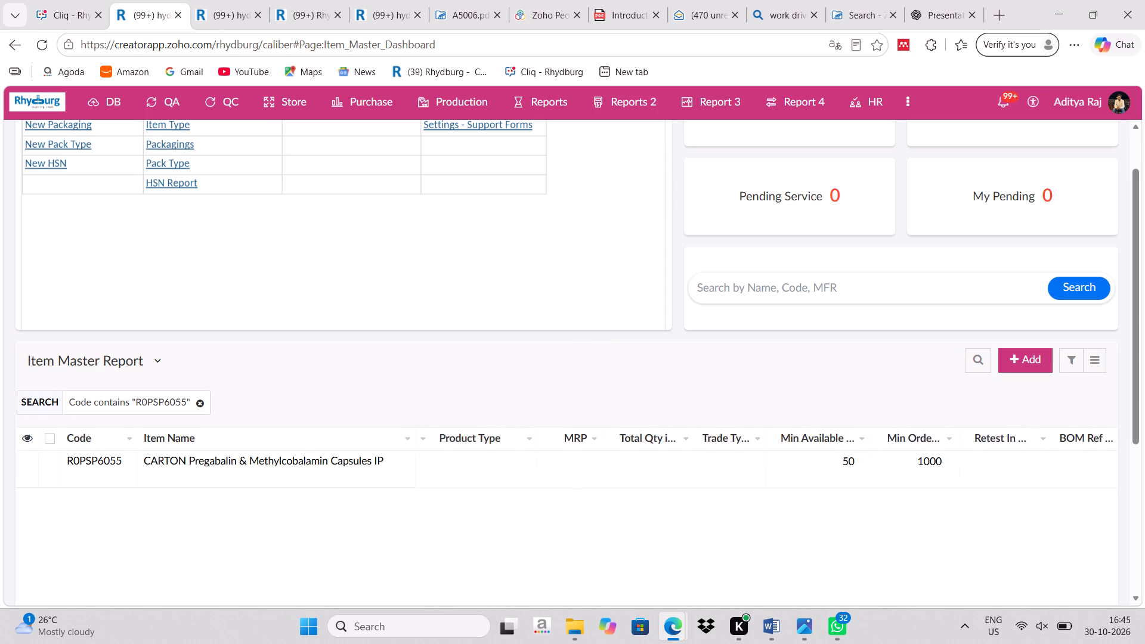
scroll(395, 534, "left", 8)
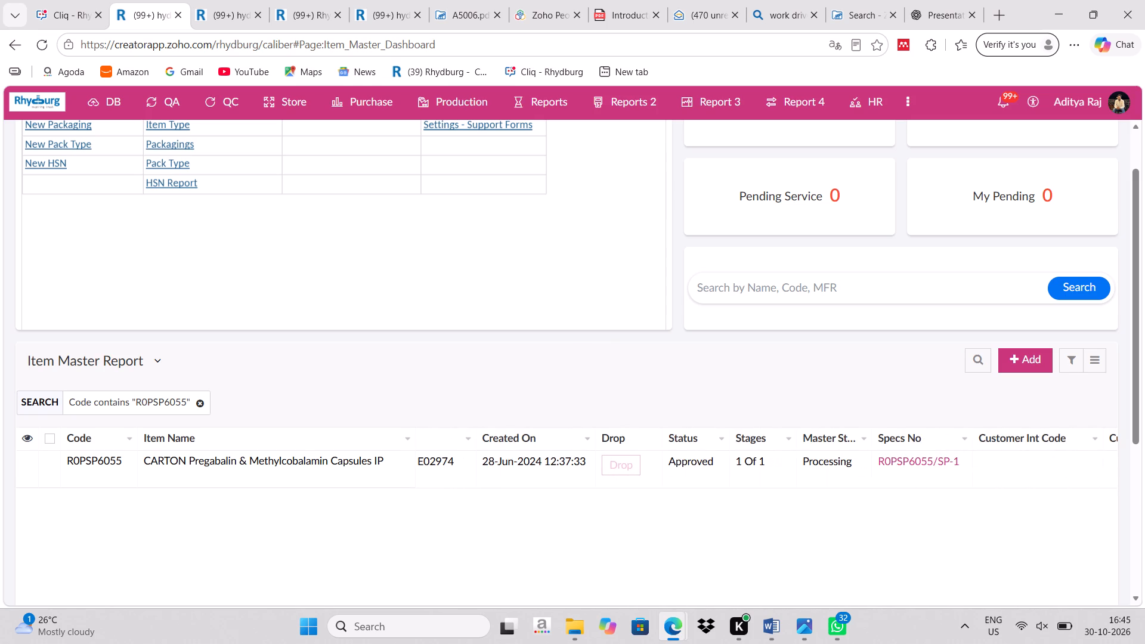
scroll(395, 534, "left", 1)
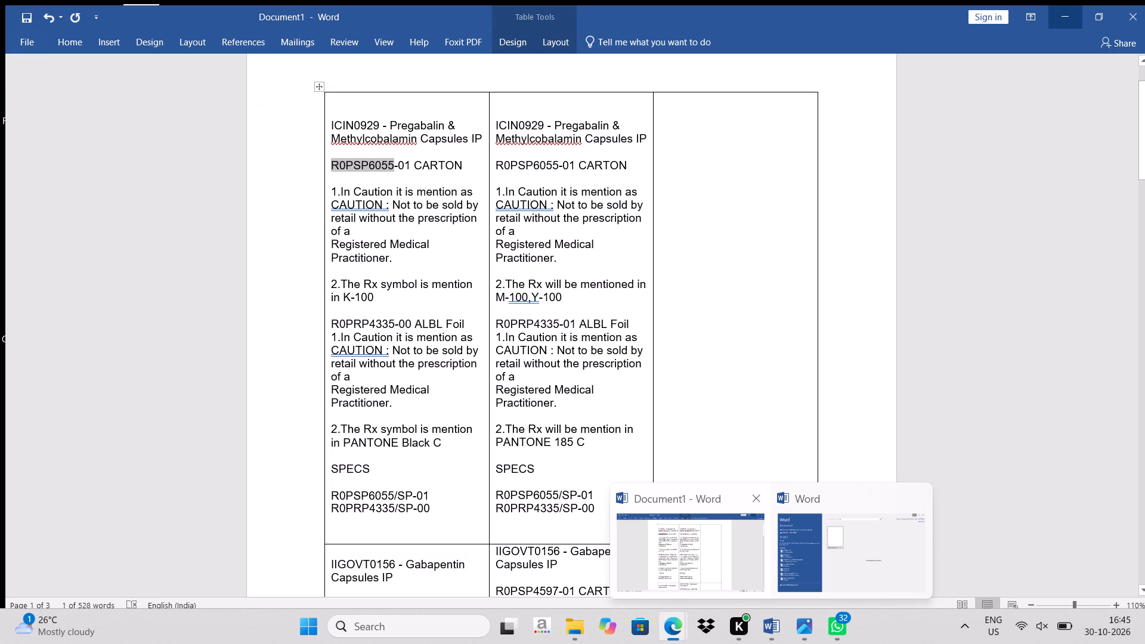
left_click(724, 552)
left_click(598, 484)
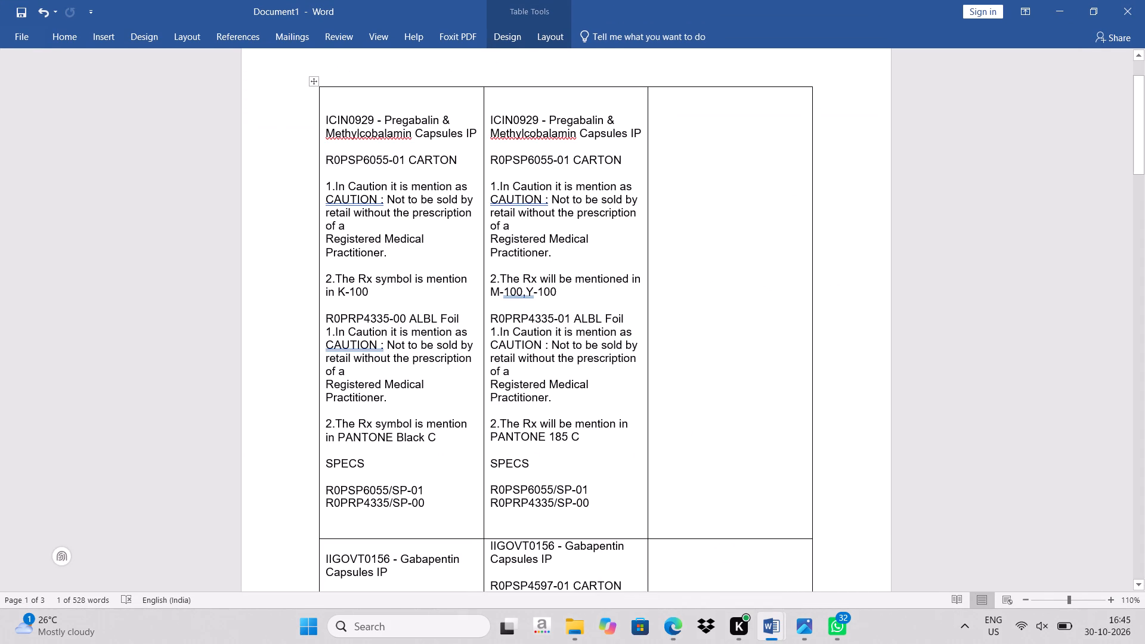
key("BackSpace")
key("2")
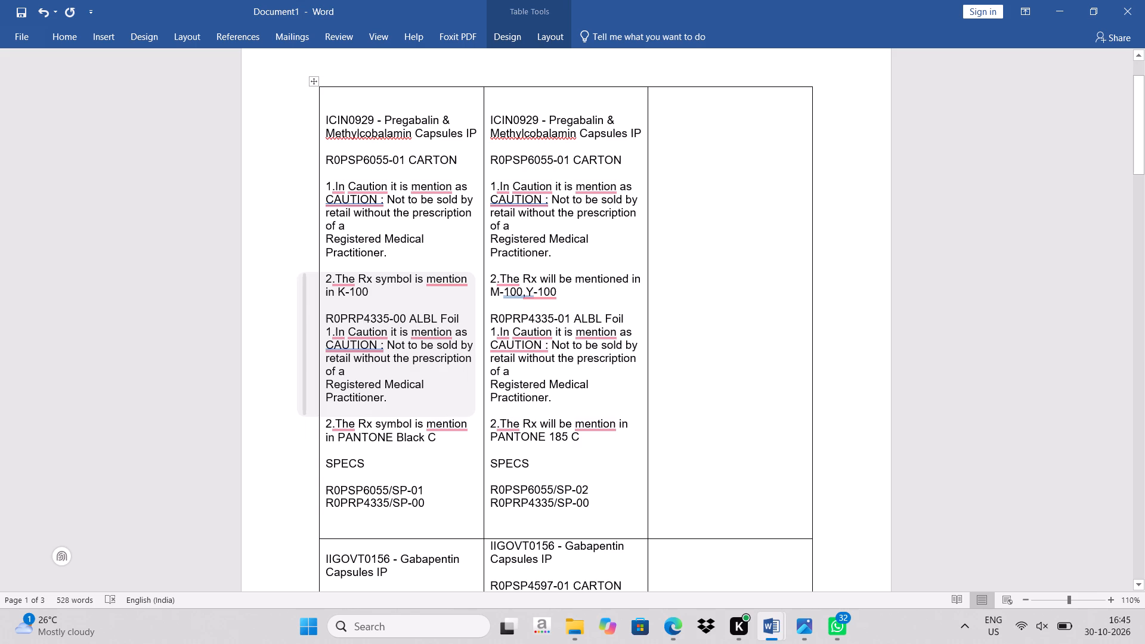
Copy the foil code R0PRP4335 from the Word document and search the Item Master Report for it instead of the carton code.
left_click_drag(327, 319, 358, 320)
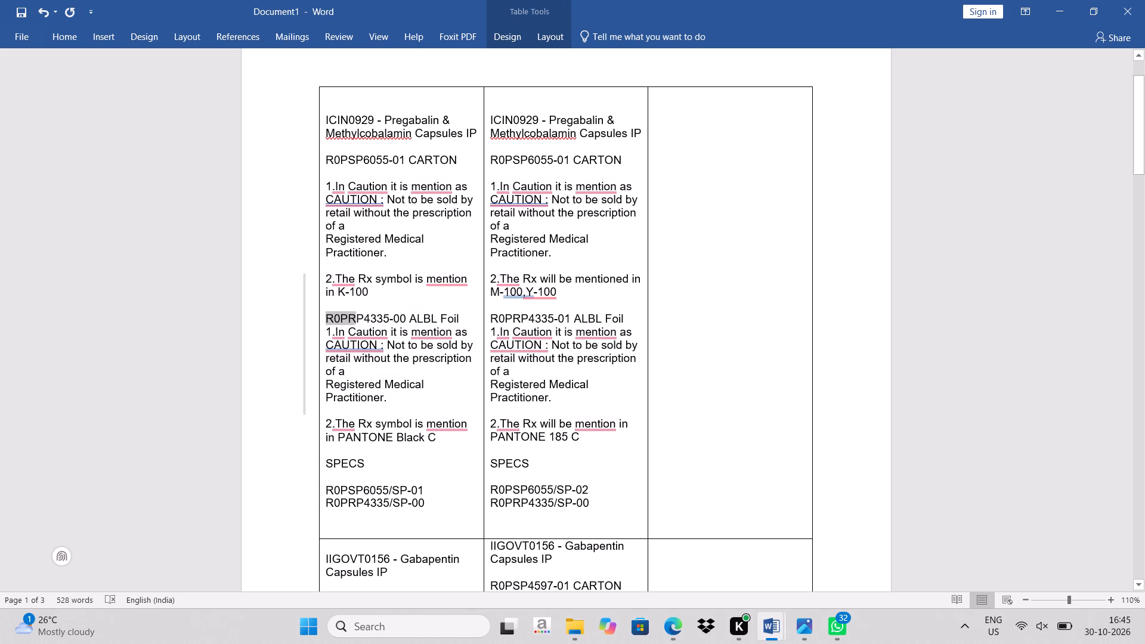
left_click_drag(358, 320, 388, 318)
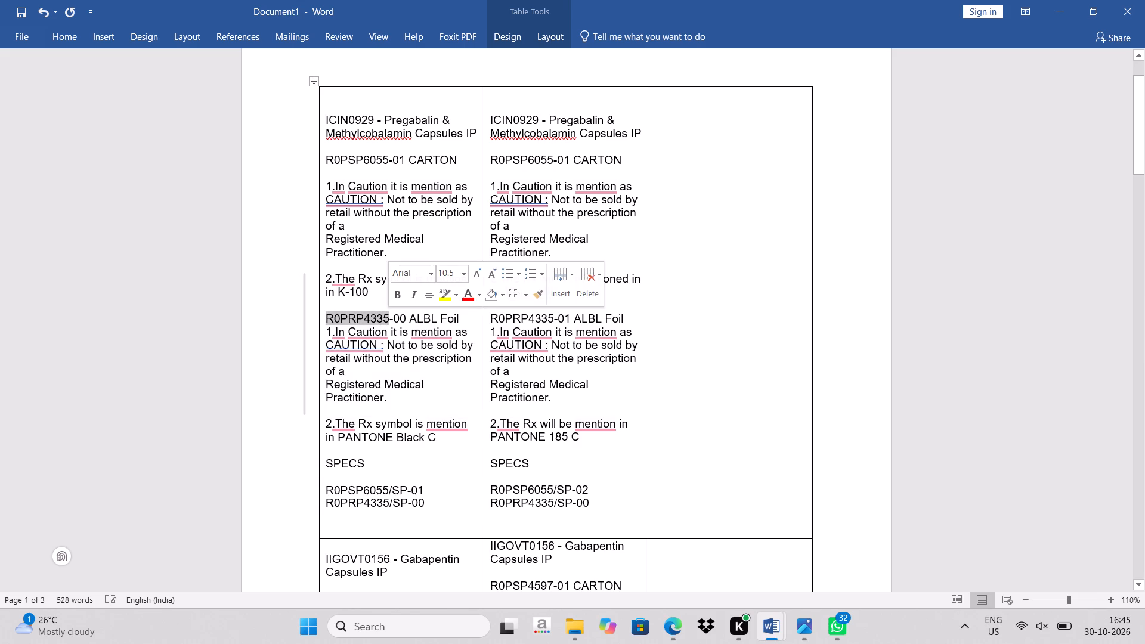
right_click(372, 313)
left_click(414, 338)
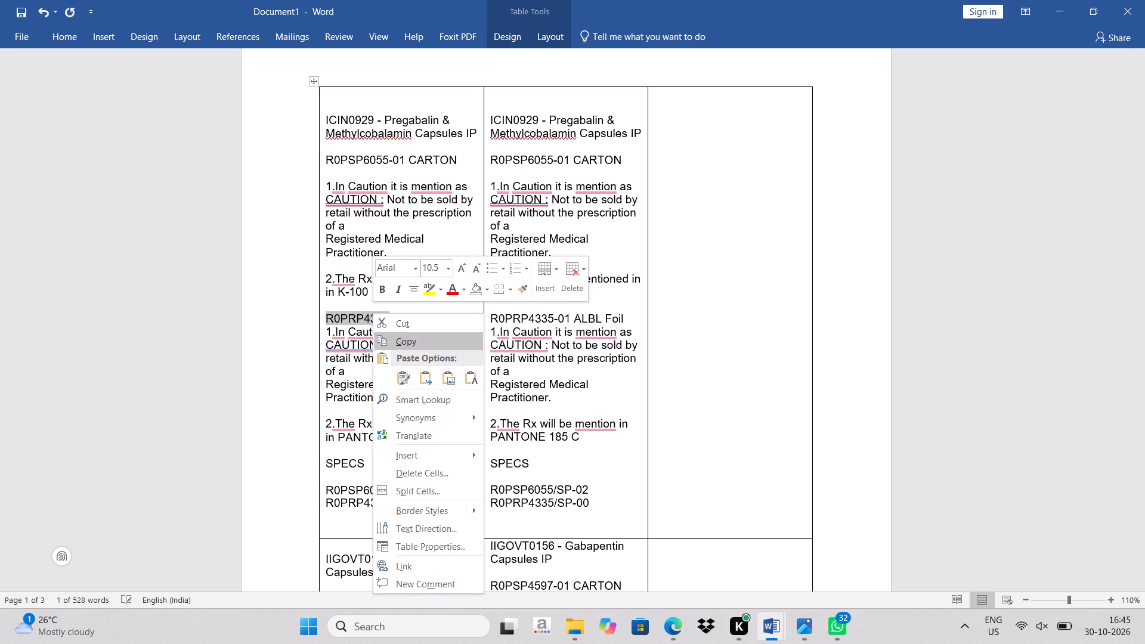
left_click_drag(1066, 2, 1056, 10)
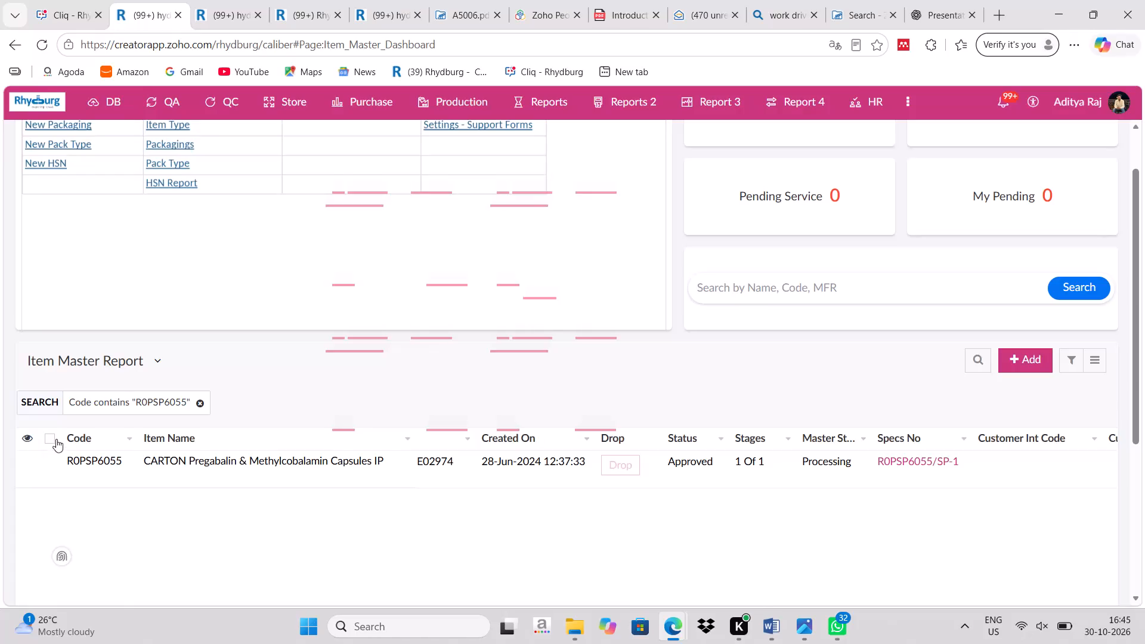
left_click(69, 441)
left_click(140, 212)
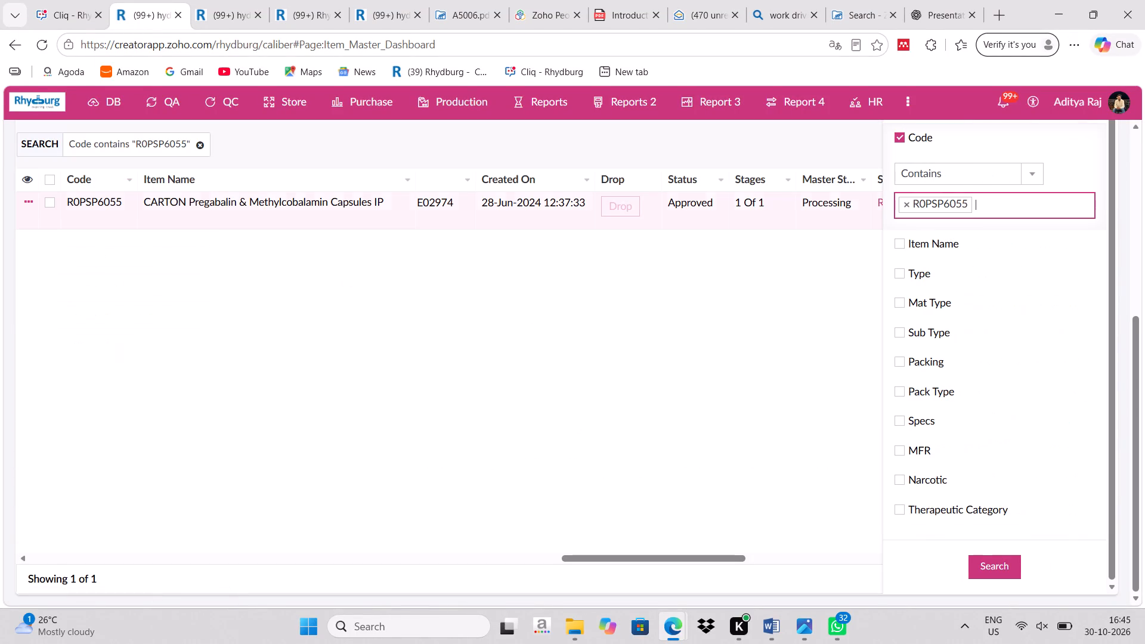
left_click(906, 205)
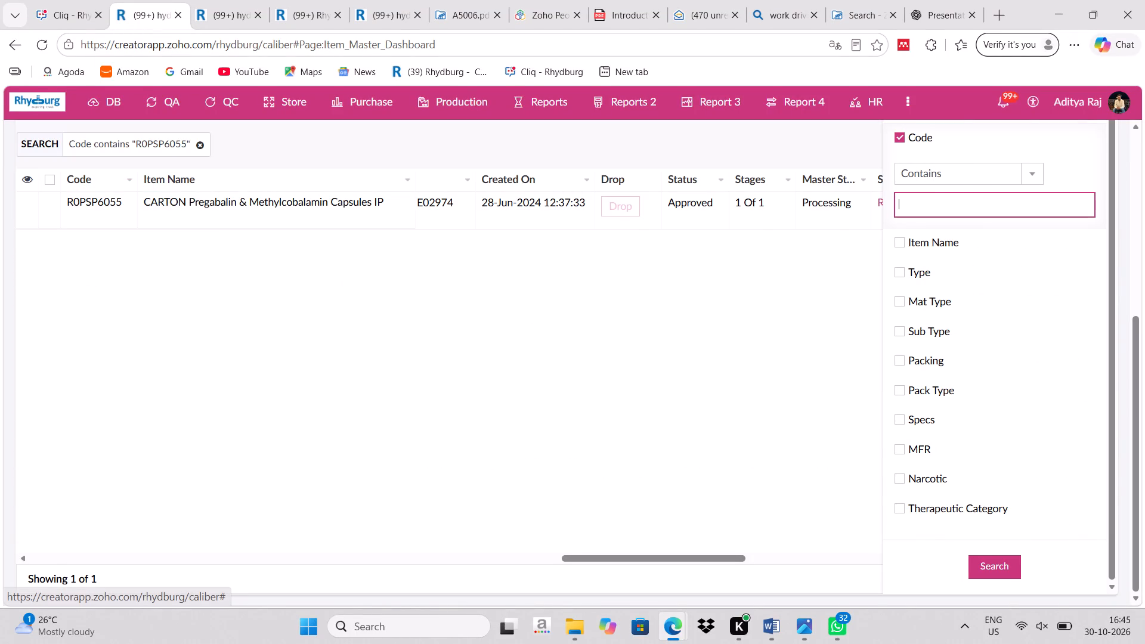
key("ctrl+v")
key("Return")
key("Return")
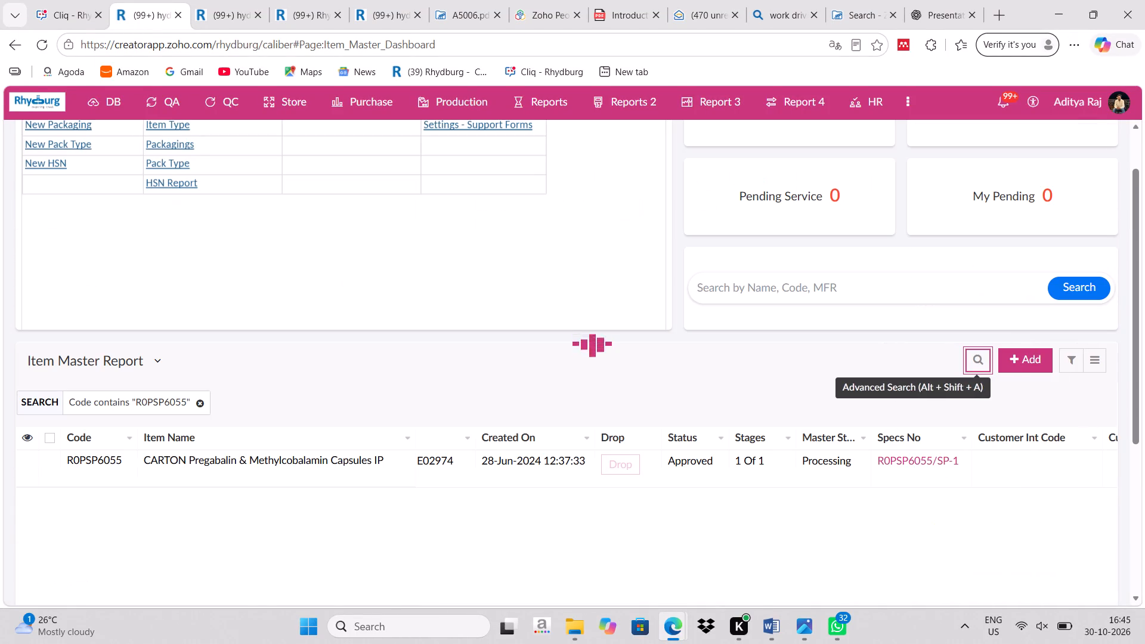
Find the Specs No of foil R0PRP4335 in the Item Master Report and open its specification record.
scroll(837, 518, "left", 3)
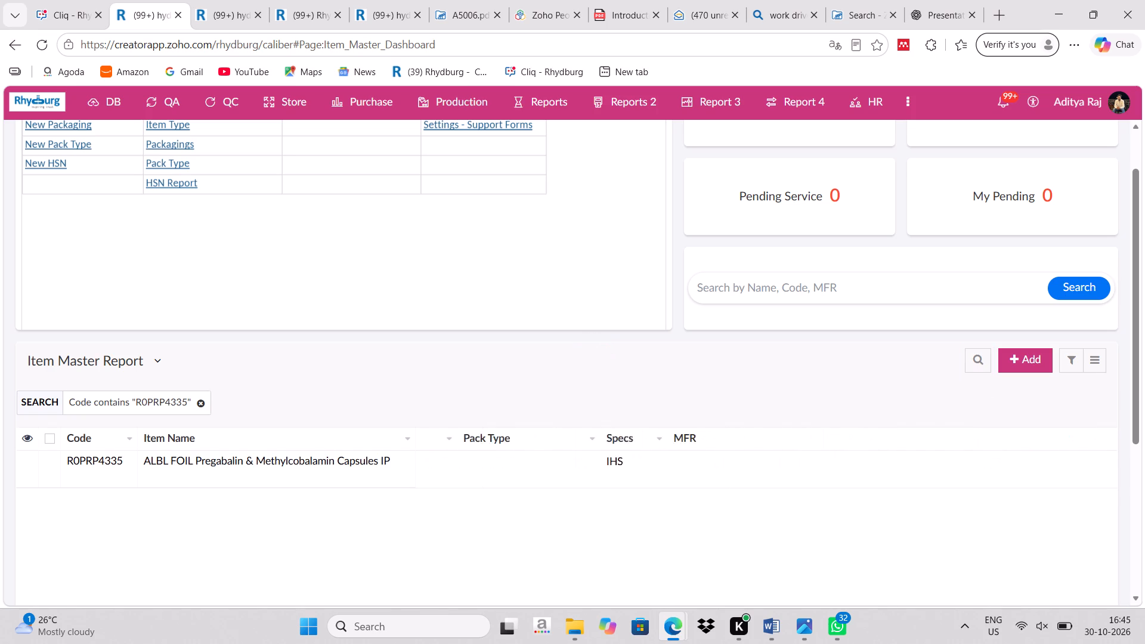
scroll(837, 518, "left", 13)
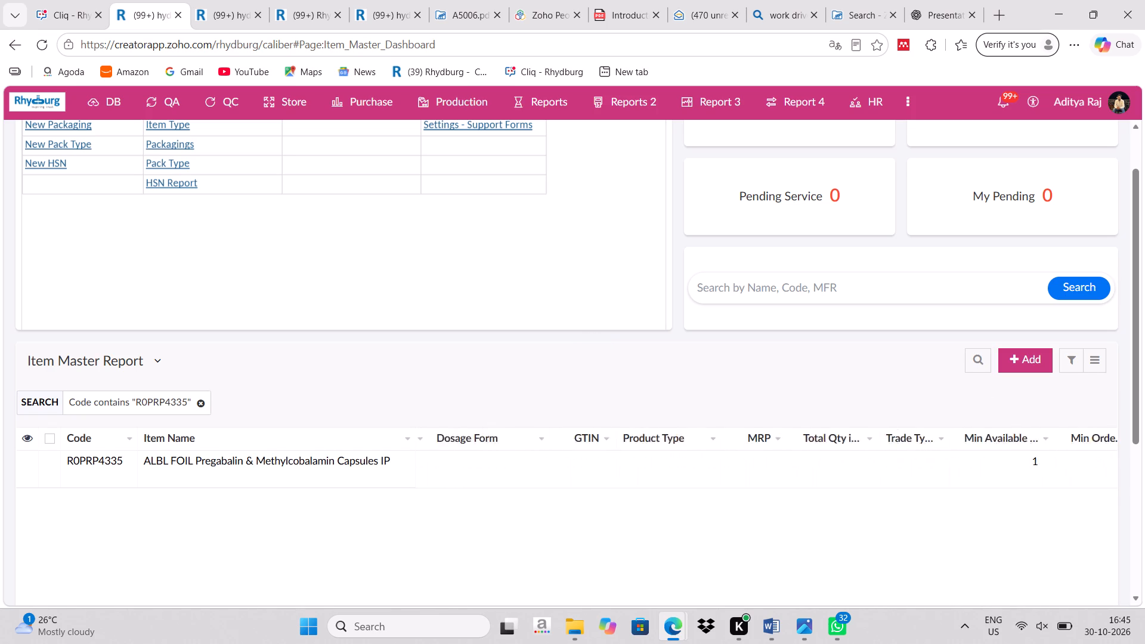
scroll(837, 518, "left", 13)
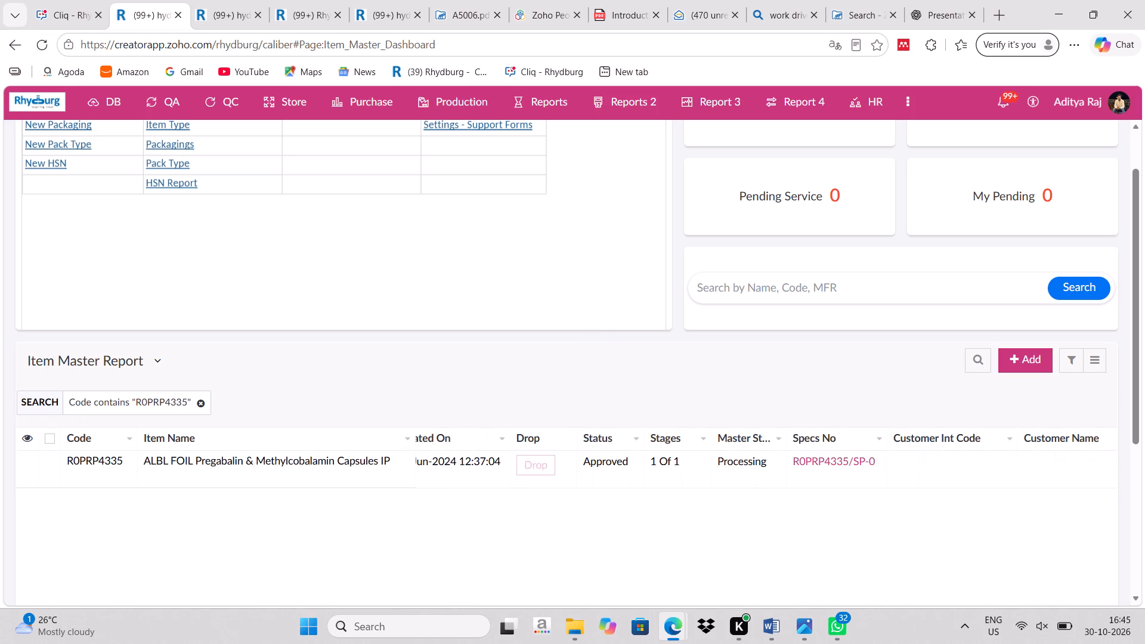
scroll(837, 518, "left", 2)
left_click(834, 458)
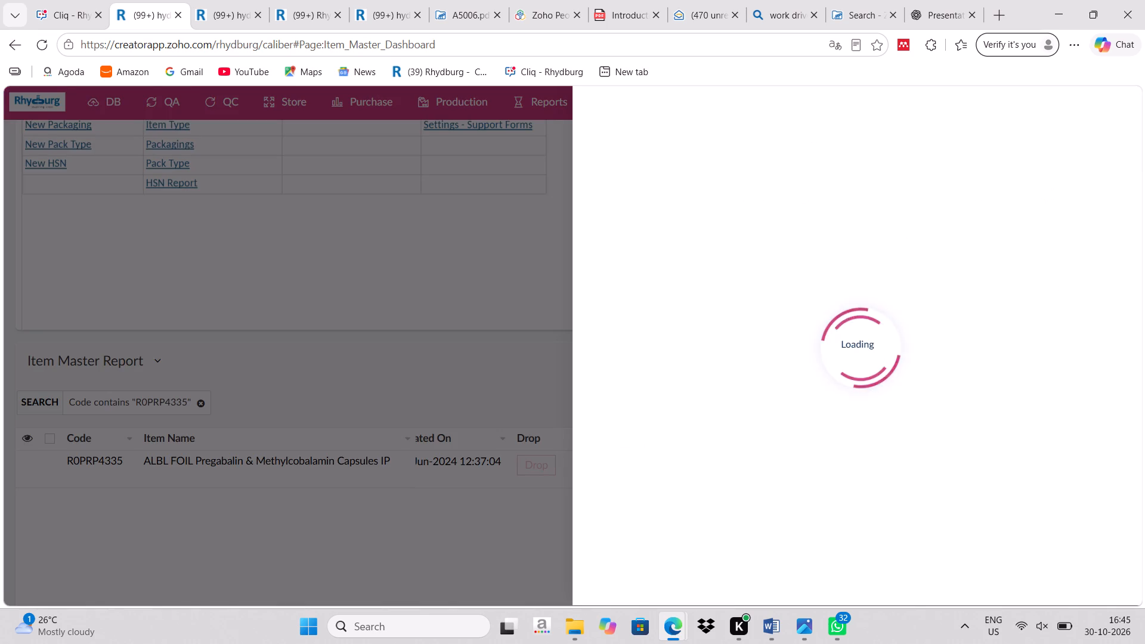
Review the foil's specification record, including its attached artwork image, and close the record.
scroll(945, 309, "down", 6)
scroll(926, 400, "down", 2)
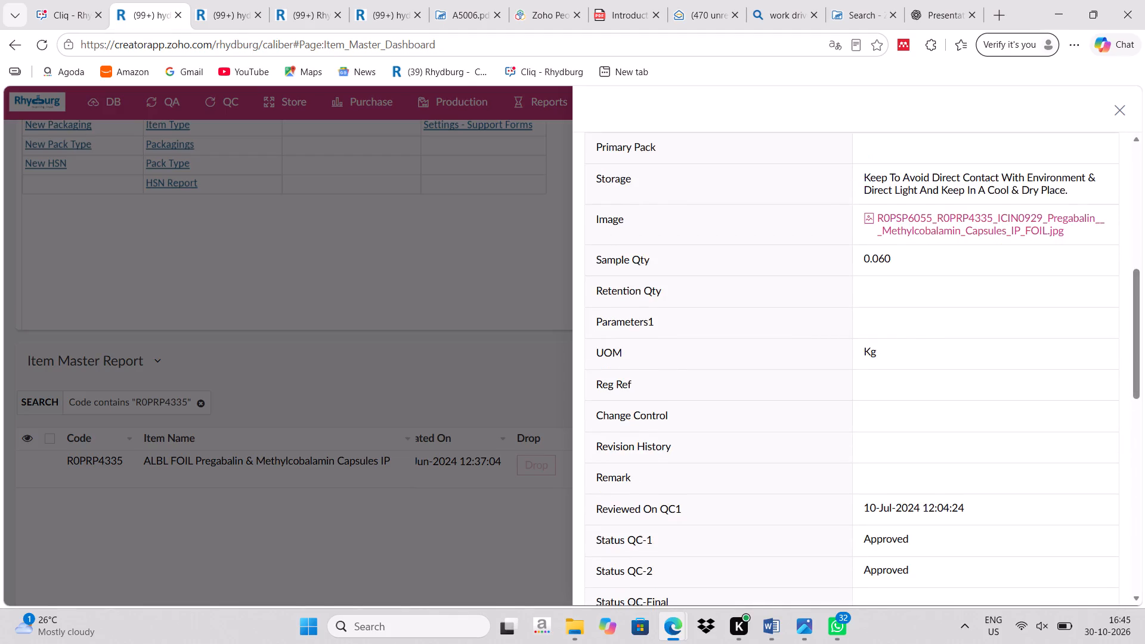
scroll(925, 404, "down", 18)
scroll(918, 397, "up", 11)
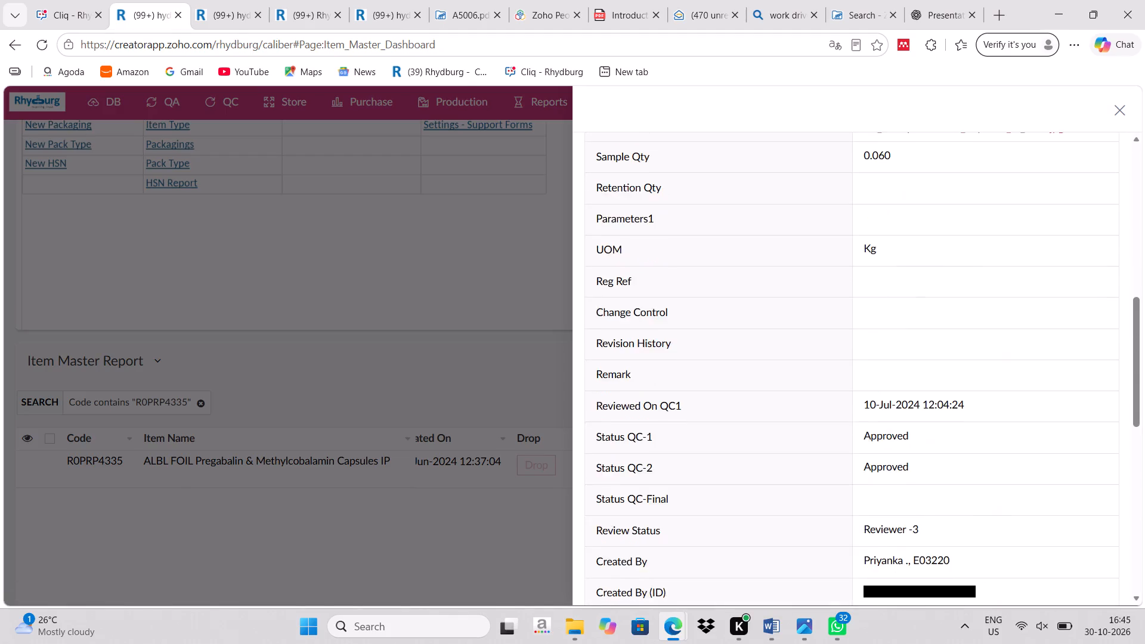
scroll(918, 397, "up", 5)
scroll(918, 397, "down", 5)
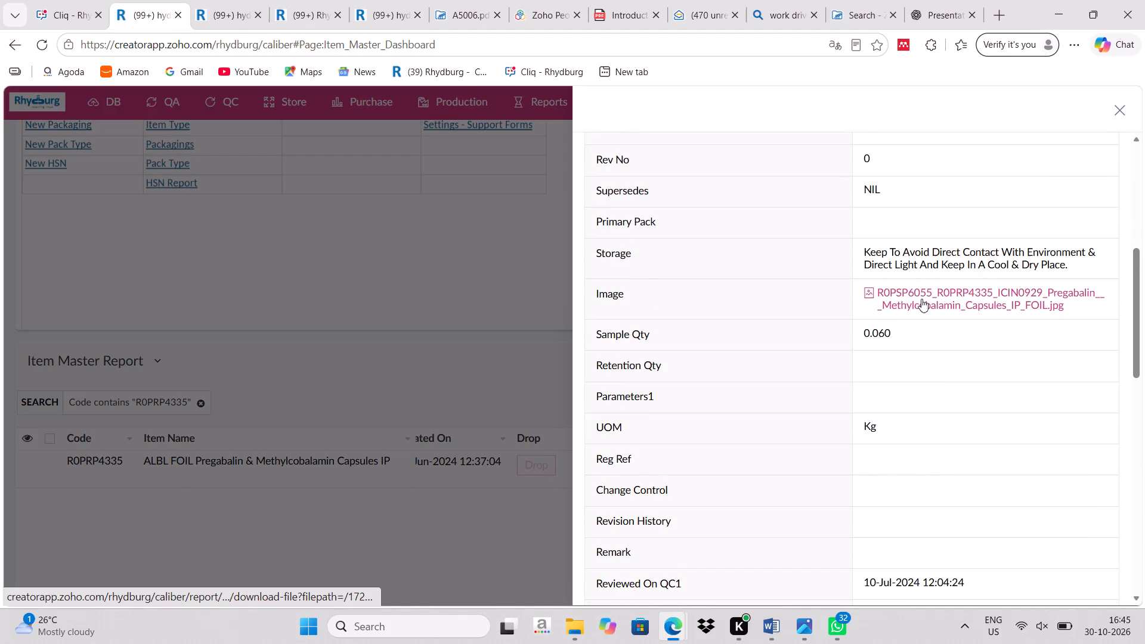
left_click(923, 300)
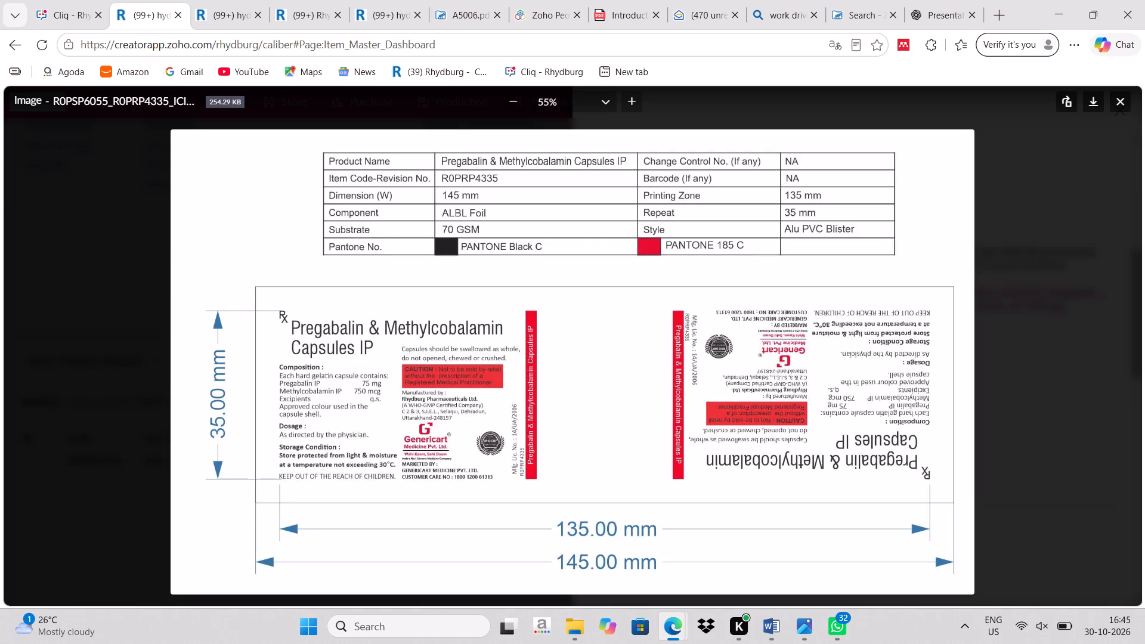
left_click(1118, 103)
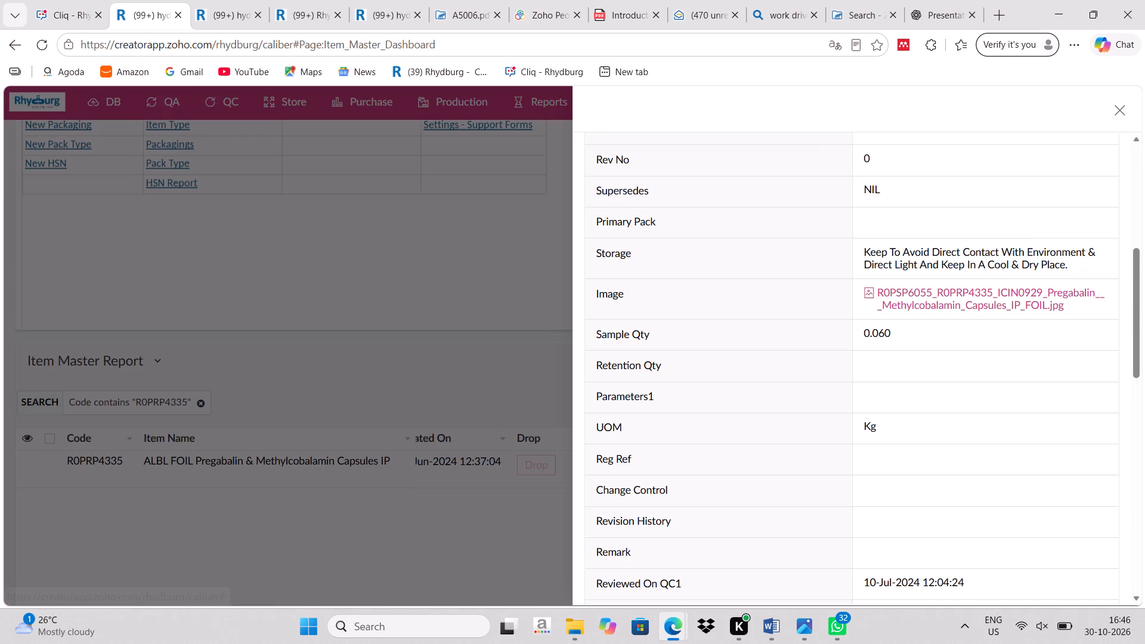
scroll(988, 240, "up", 7)
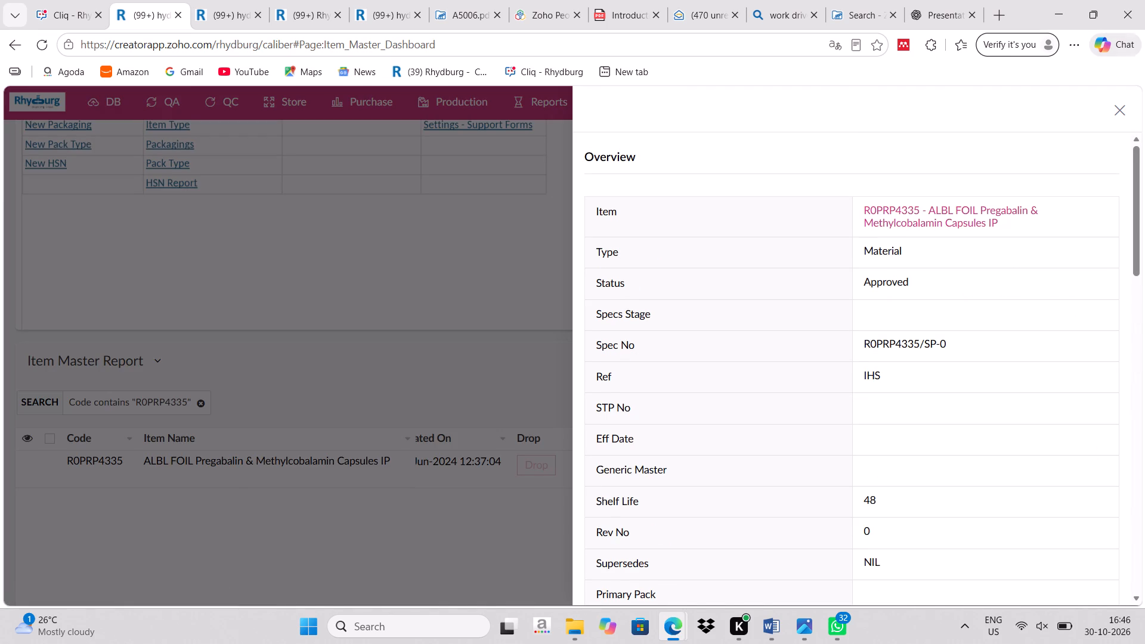
left_click(1119, 109)
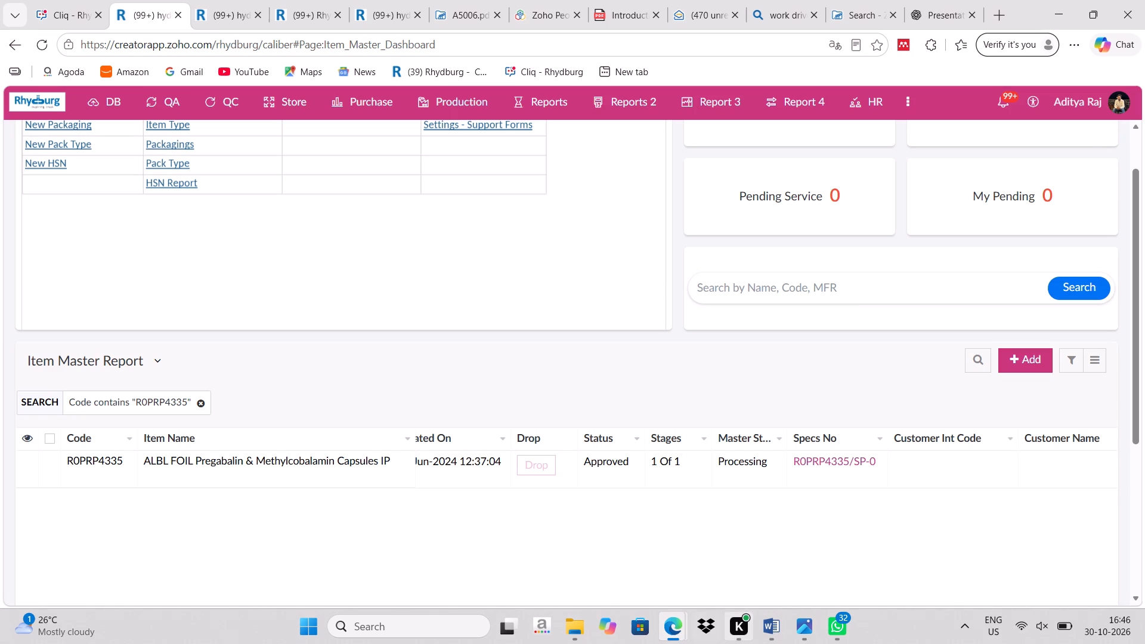
Switch to the Word document and set the foil's suggested spec in ICIN0929's entry to R0PRP4335/SP-01.
left_click(713, 567)
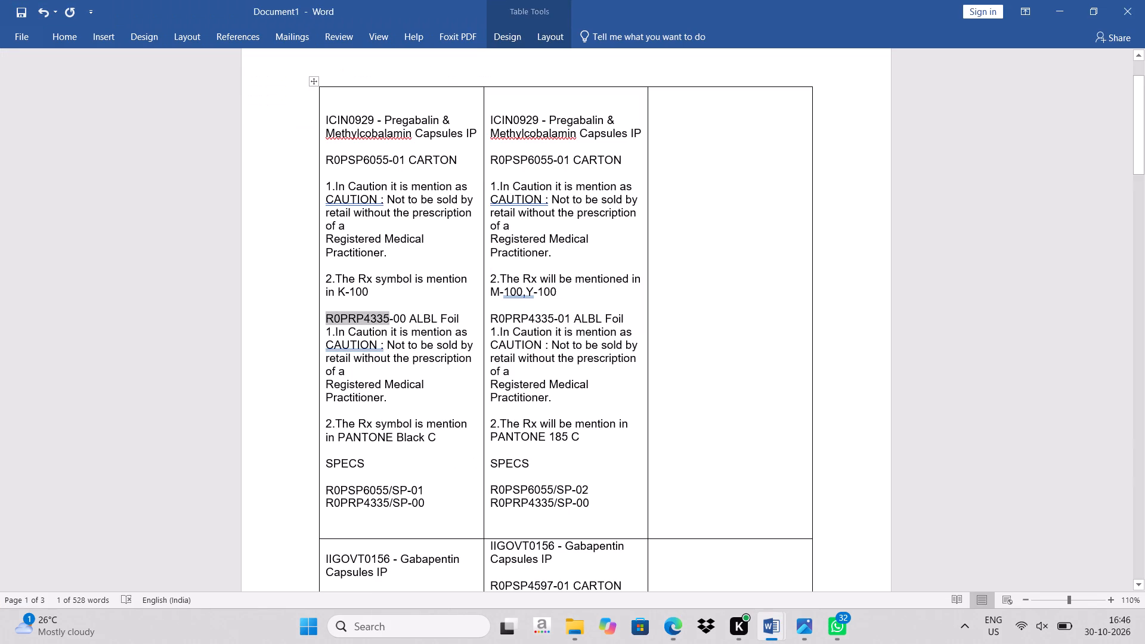
left_click(592, 503)
key("BackSpace")
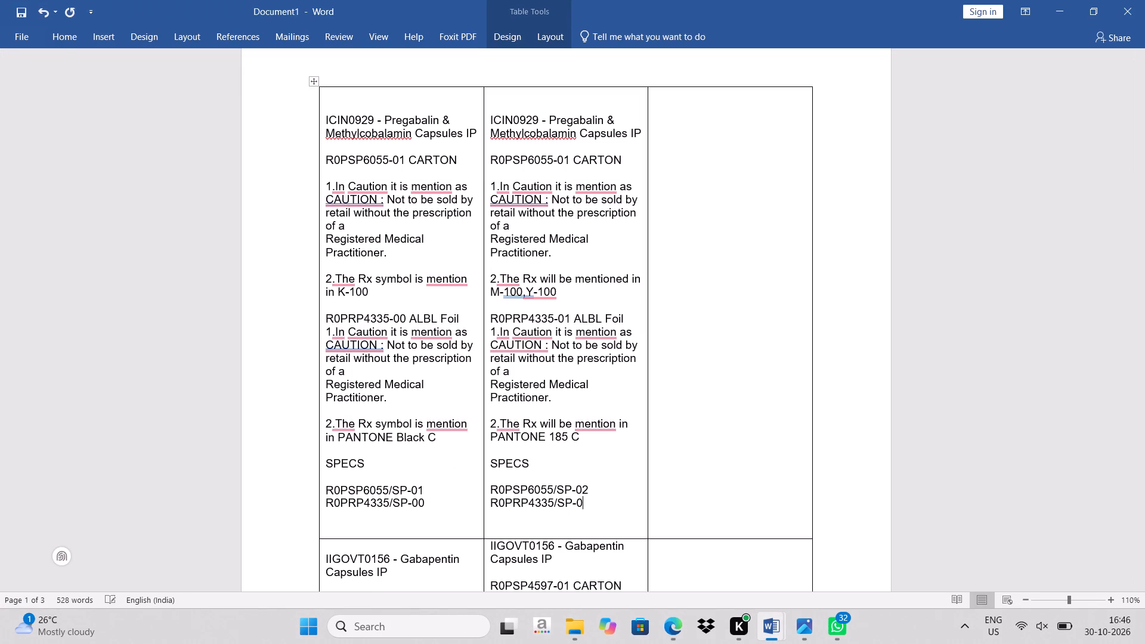
key("1")
Copy the full current-details text of ICIN0929, from the product name through the SPECS lines.
scroll(592, 503, "up", 2)
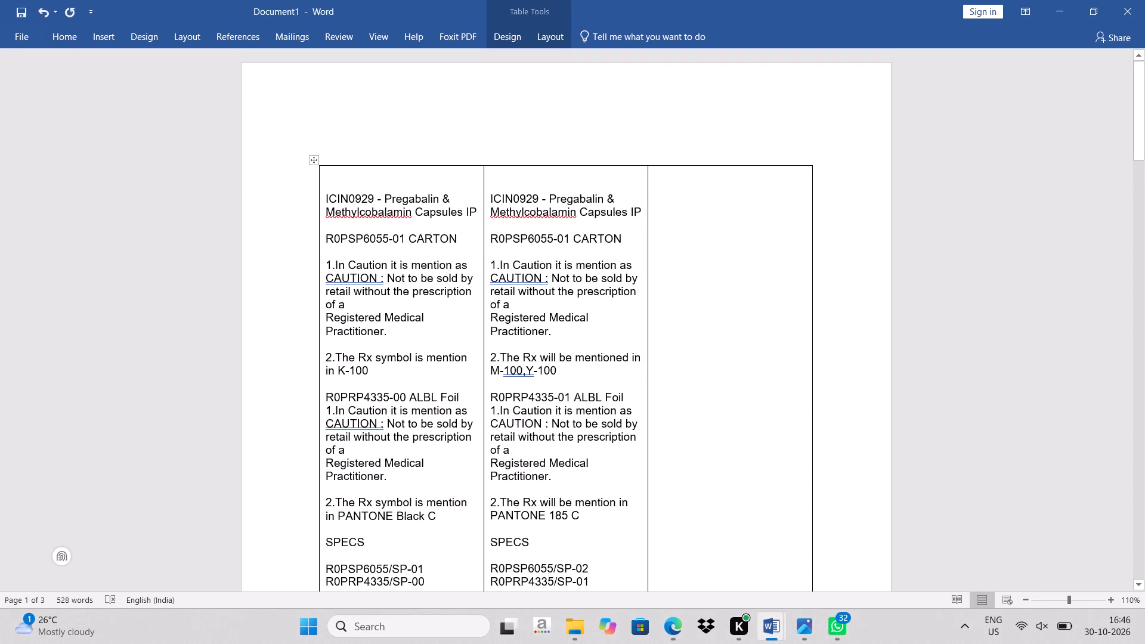
left_click(323, 202)
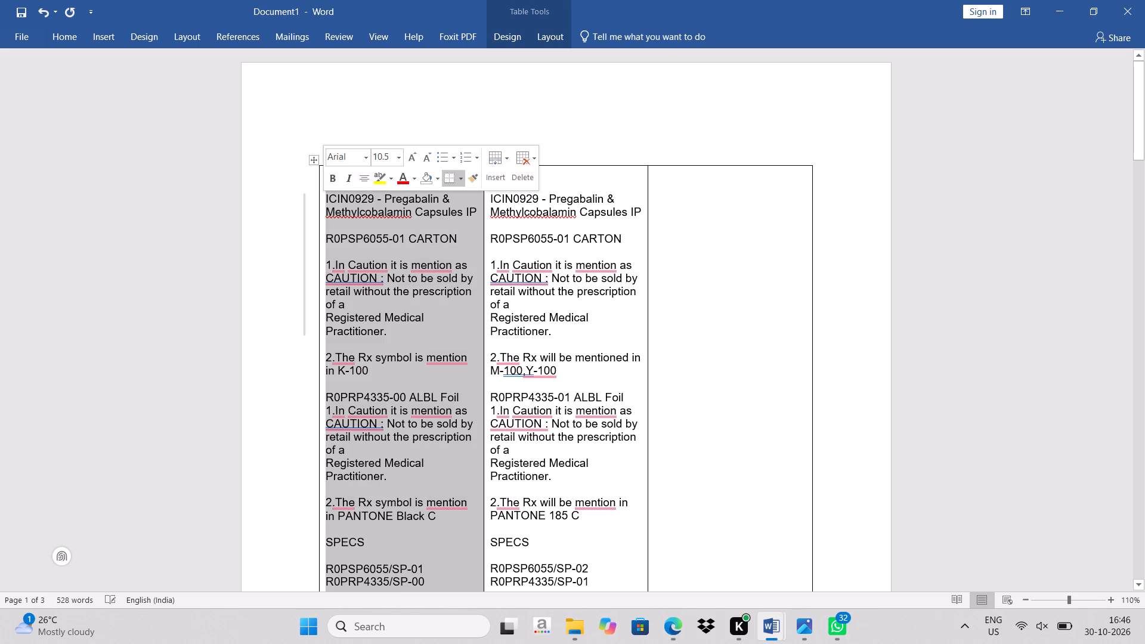
right_click(395, 313)
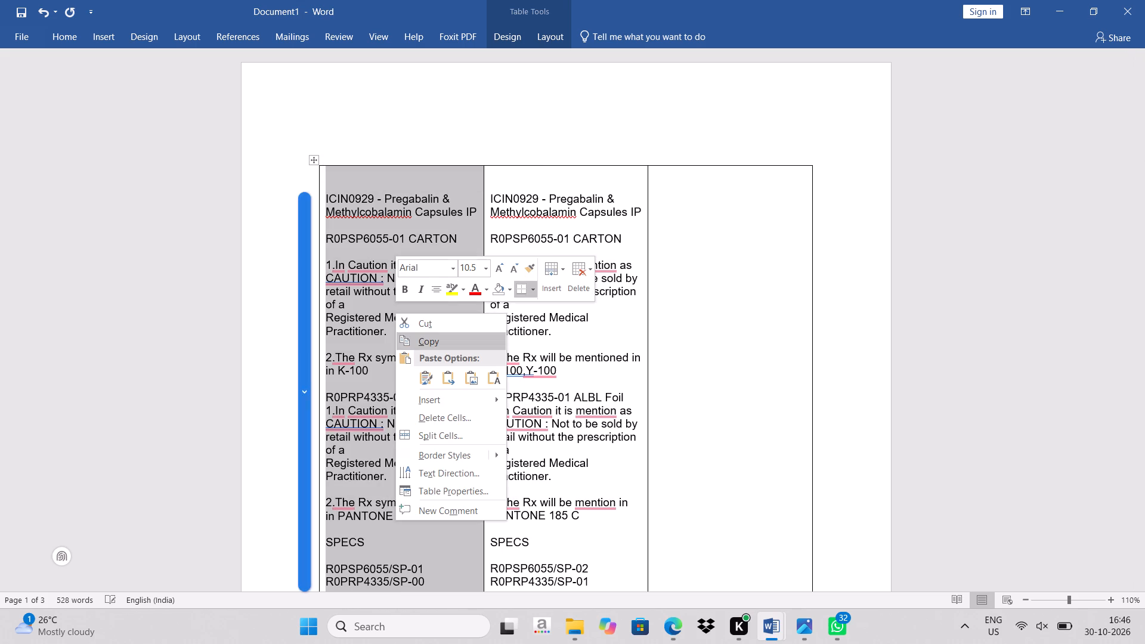
left_click(440, 335)
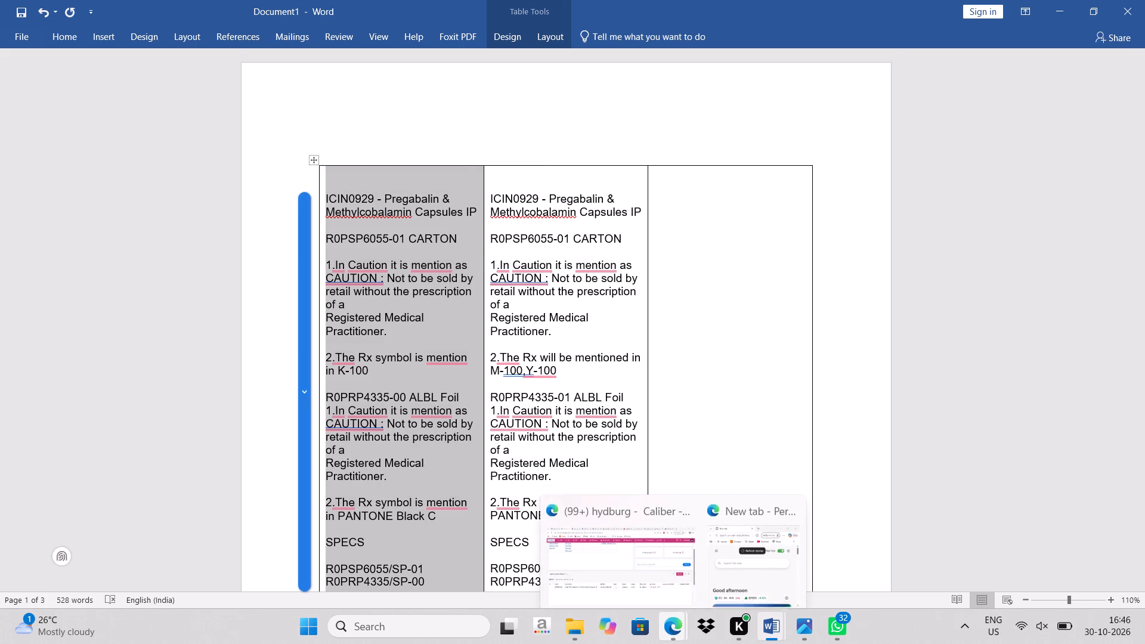
Switch to the Cliq chat with the AGM Operations and add the label CURRENT after CL10207 in the draft, followed by a new line.
left_click(646, 553)
left_click(59, 16)
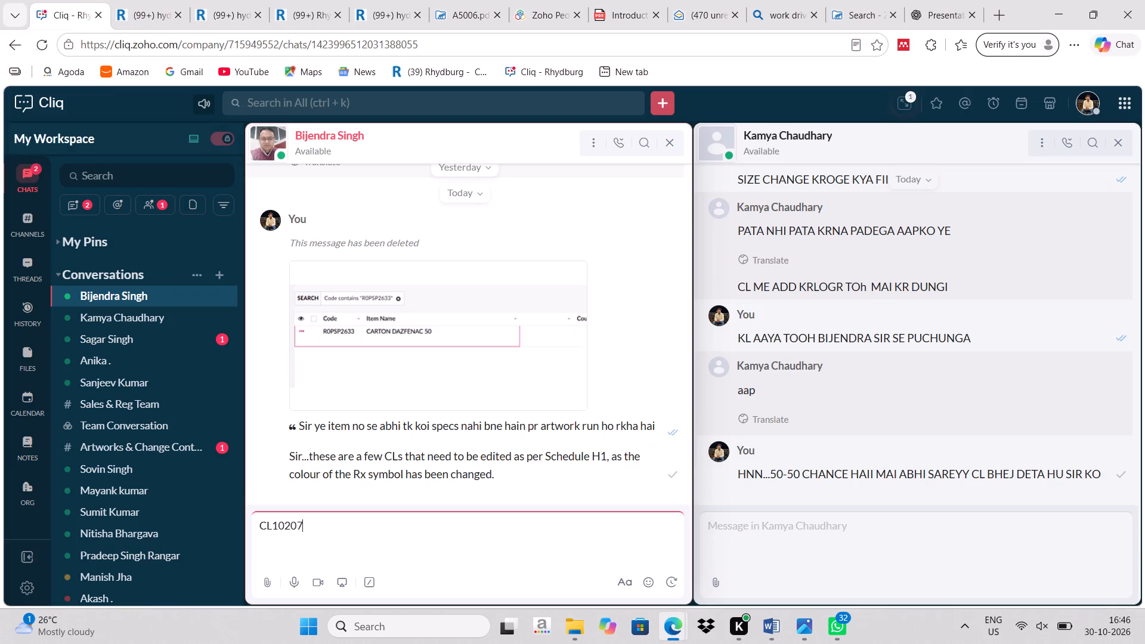
key("space")
key("space")
key("space")
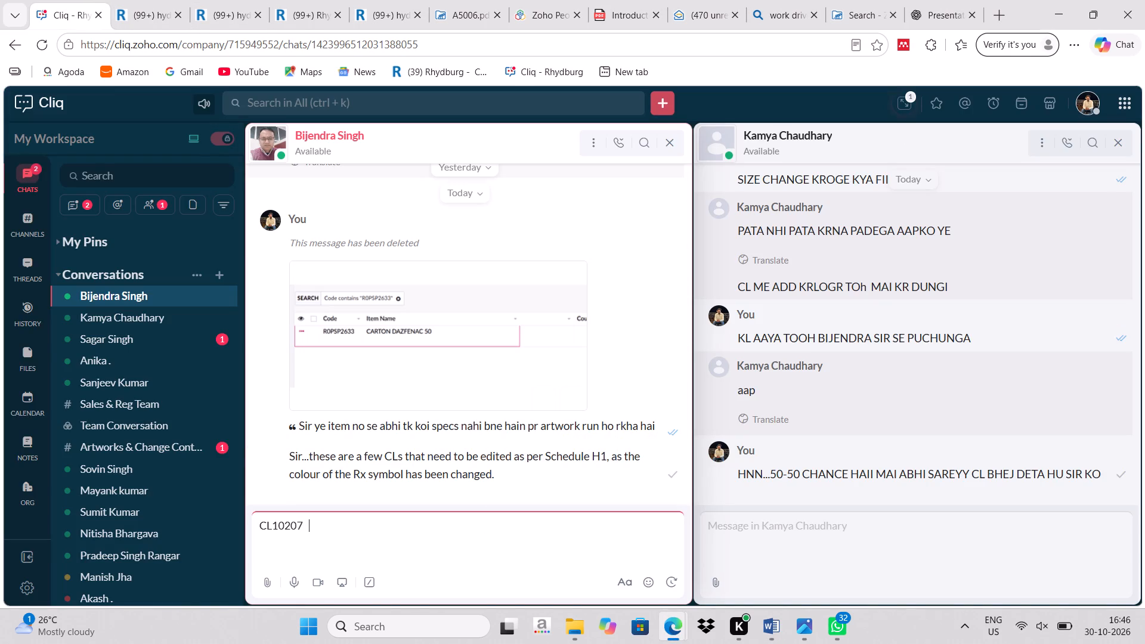
type("c")
type("URRE")
key("BackSpace")
key("BackSpace")
key("BackSpace")
key("BackSpace")
key("BackSpace")
key("BackSpace")
key("BackSpace")
key("space")
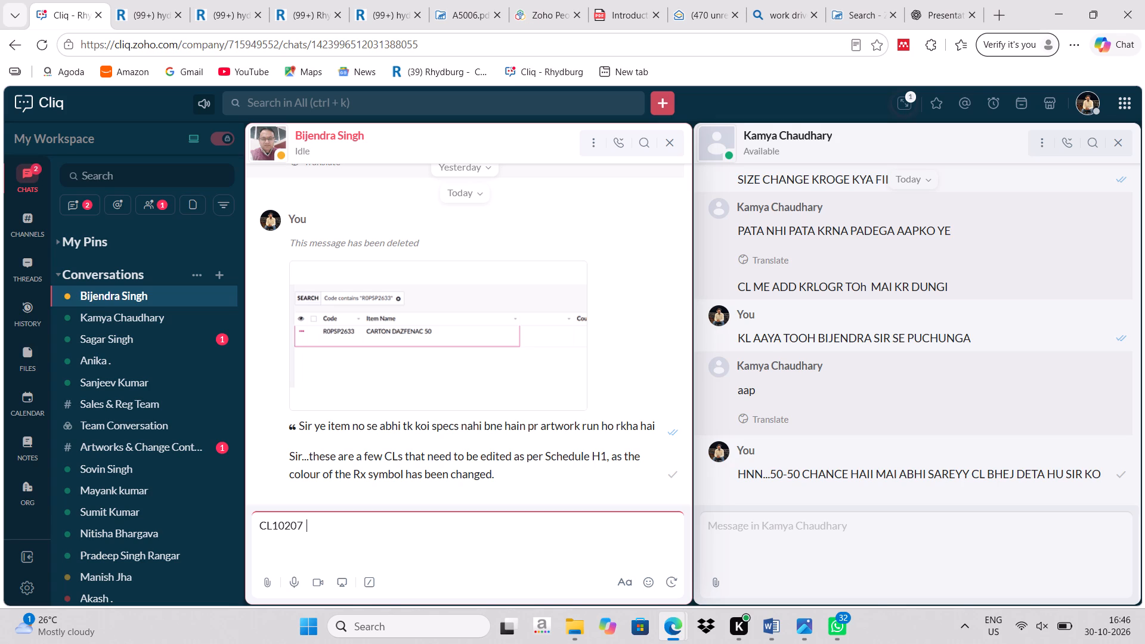
type("CURRENT")
key("space")
key("space")
key("space")
key("space")
key("space")
key("space")
key("space")
key("space")
key("BackSpace")
key("BackSpace")
key("BackSpace")
key("BackSpace")
Paste the copied ICIN0929 current details below the CL10207 CURRENT heading, check the draft and send the message.
key("ctrl+v")
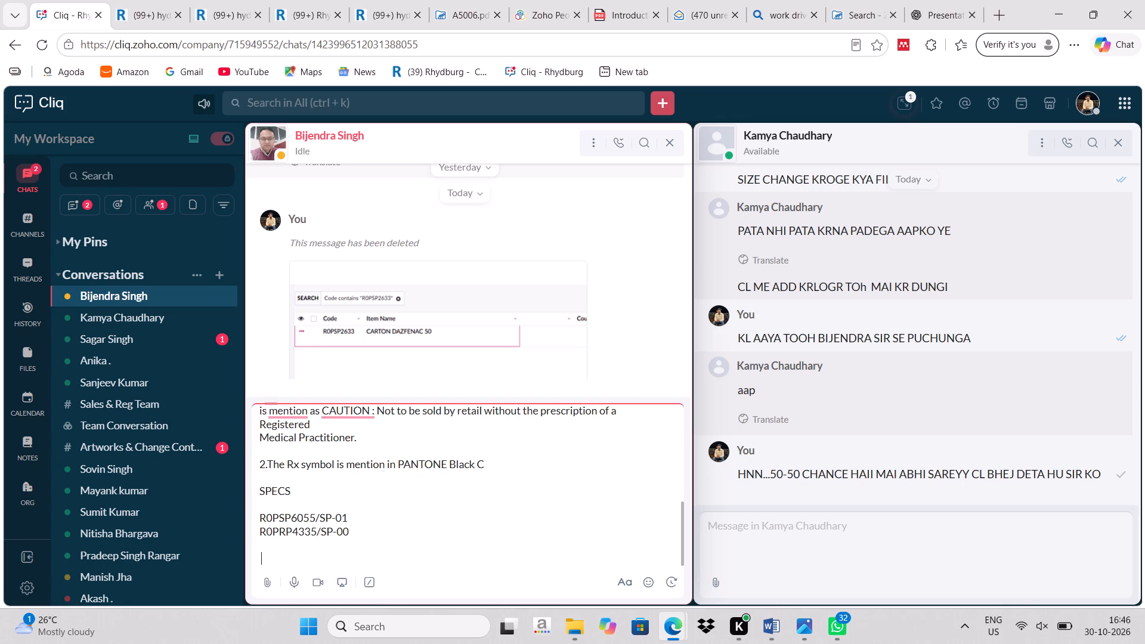
scroll(378, 462, "up", 5)
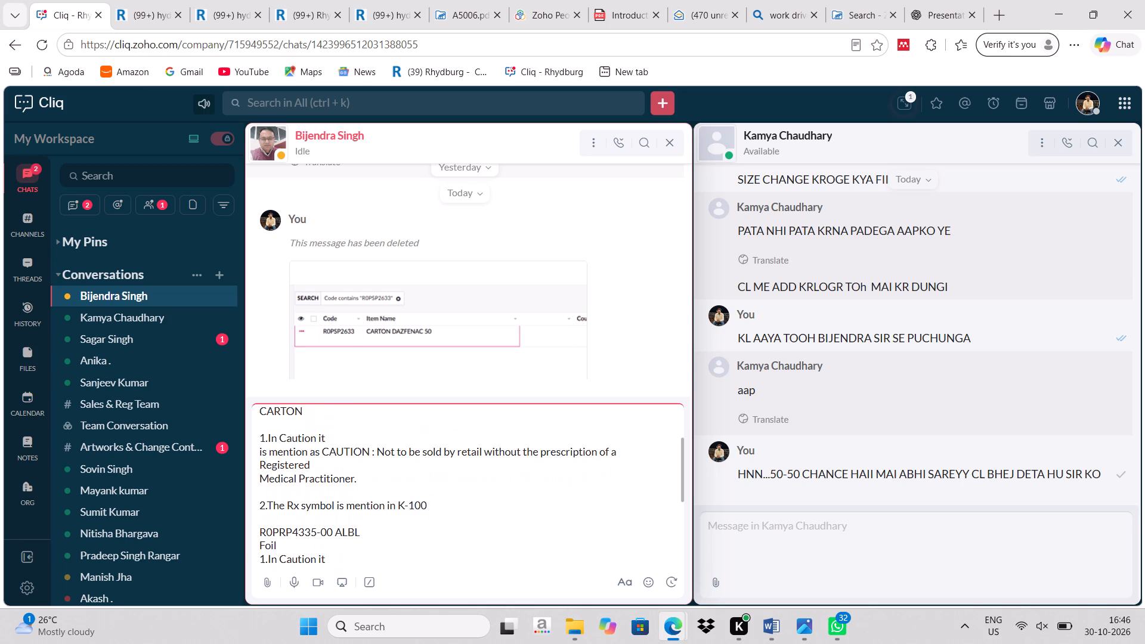
scroll(378, 462, "up", 1)
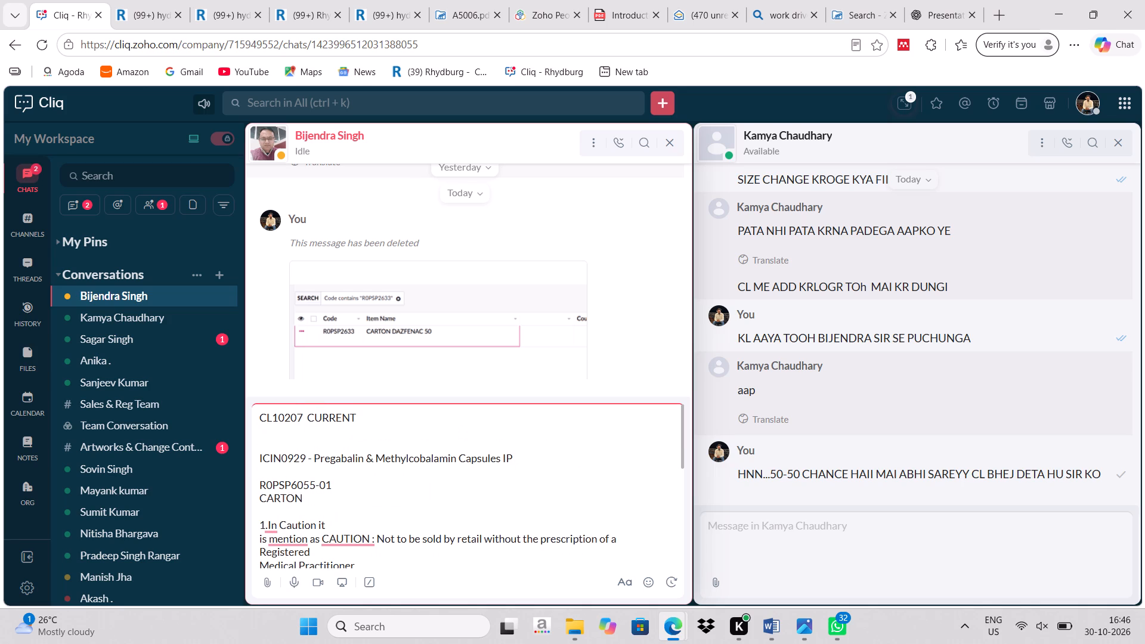
key("Return")
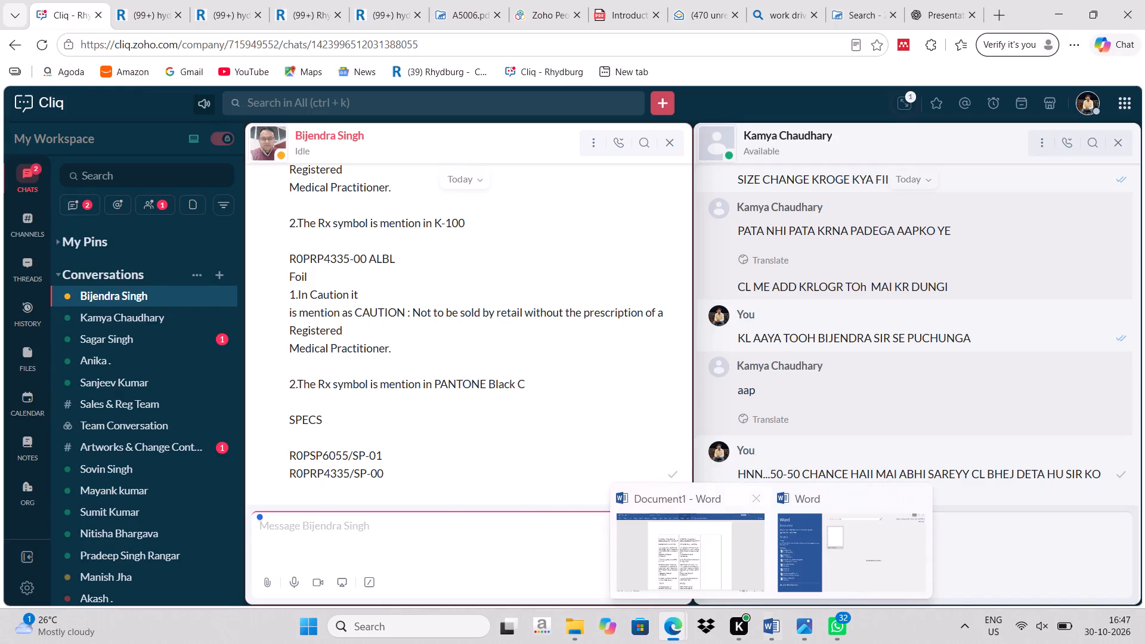
Switch to the Word document and copy ICIN0929's full suggested-details text, from the product name through the SPECS lines.
left_click(723, 583)
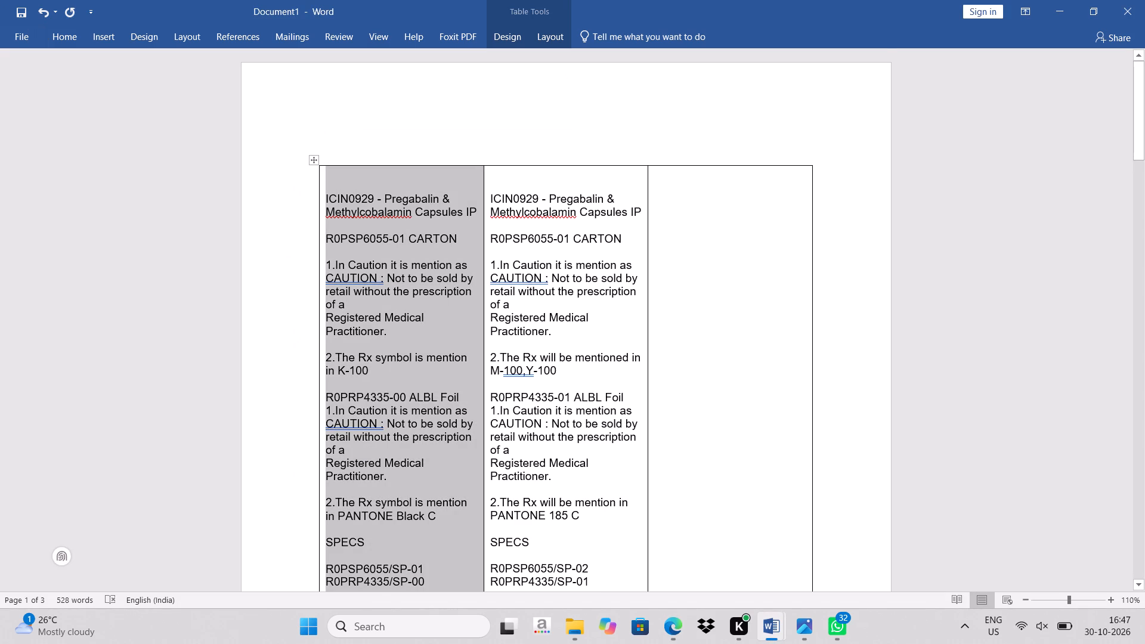
scroll(487, 193, "down", 3)
scroll(488, 189, "up", 3)
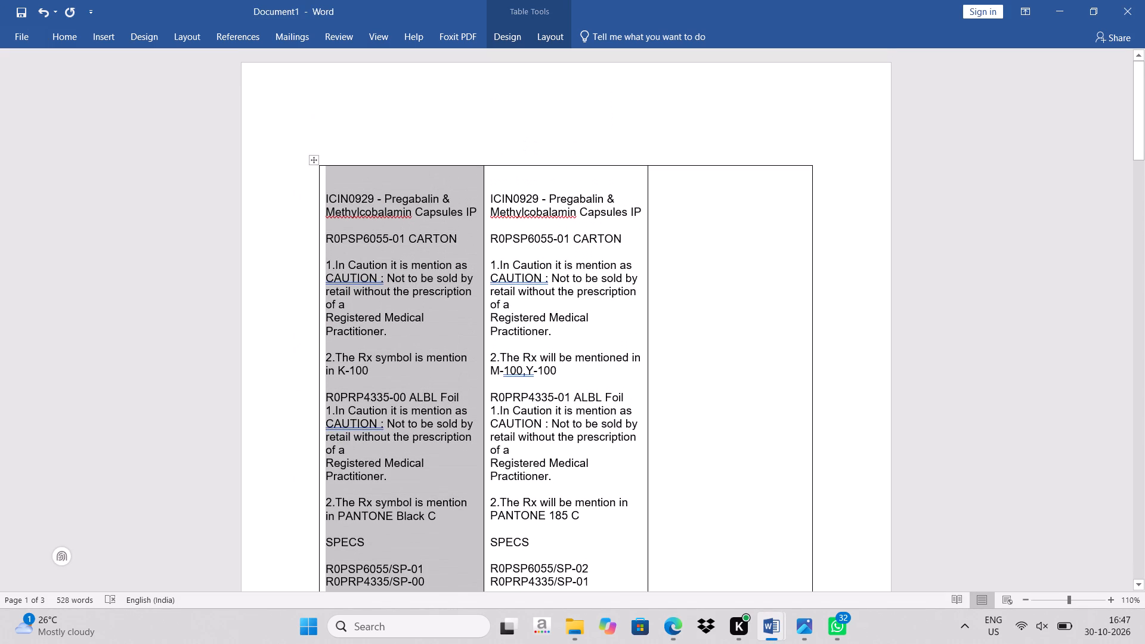
left_click(495, 179)
left_click_drag(490, 199, 491, 200)
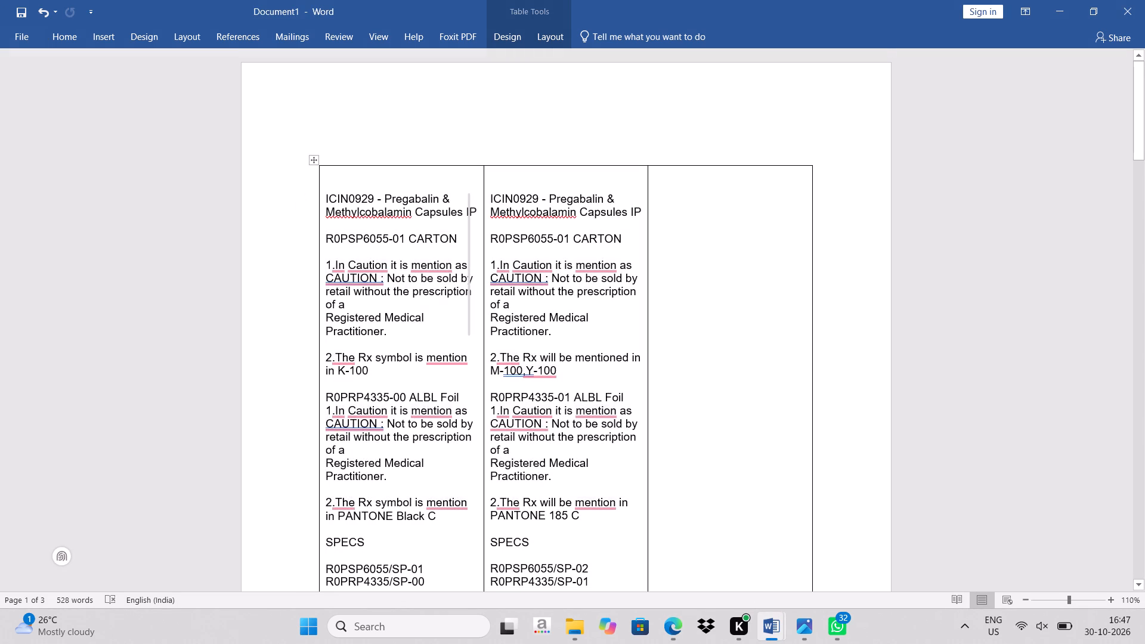
left_click_drag(491, 200, 497, 215)
scroll(564, 280, "down", 3)
right_click(526, 310)
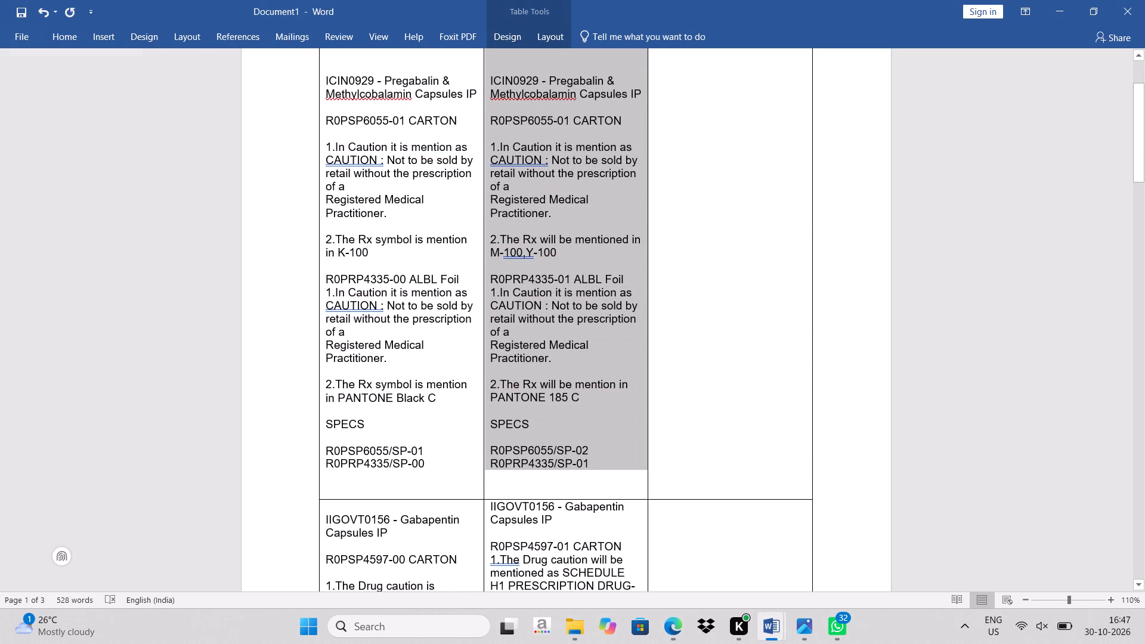
right_click(581, 191)
left_click(606, 225)
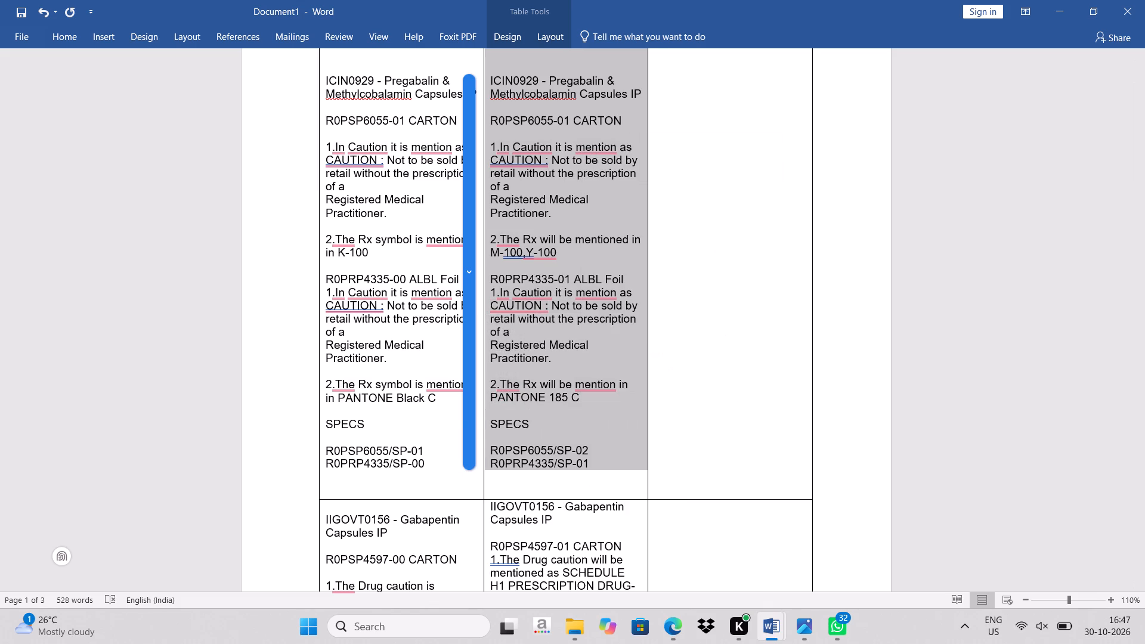
In the Cliq chat with the AGM Operations, send the copied ICIN0929 suggested details under the heading NEW and check the sent message.
left_click(1059, 4)
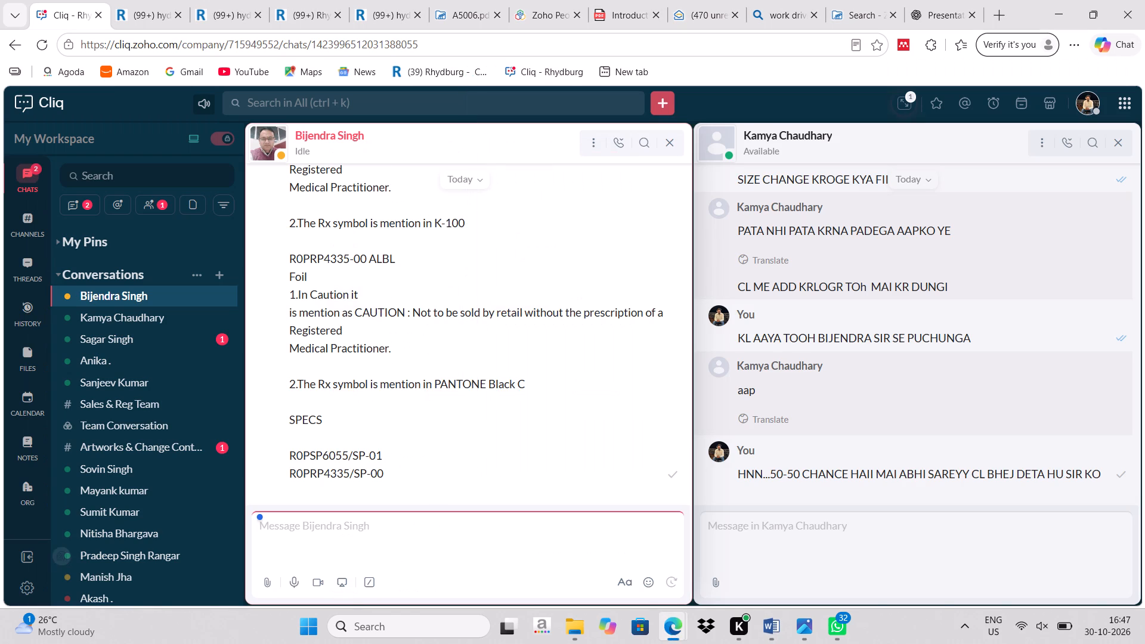
type("NEW")
key("space")
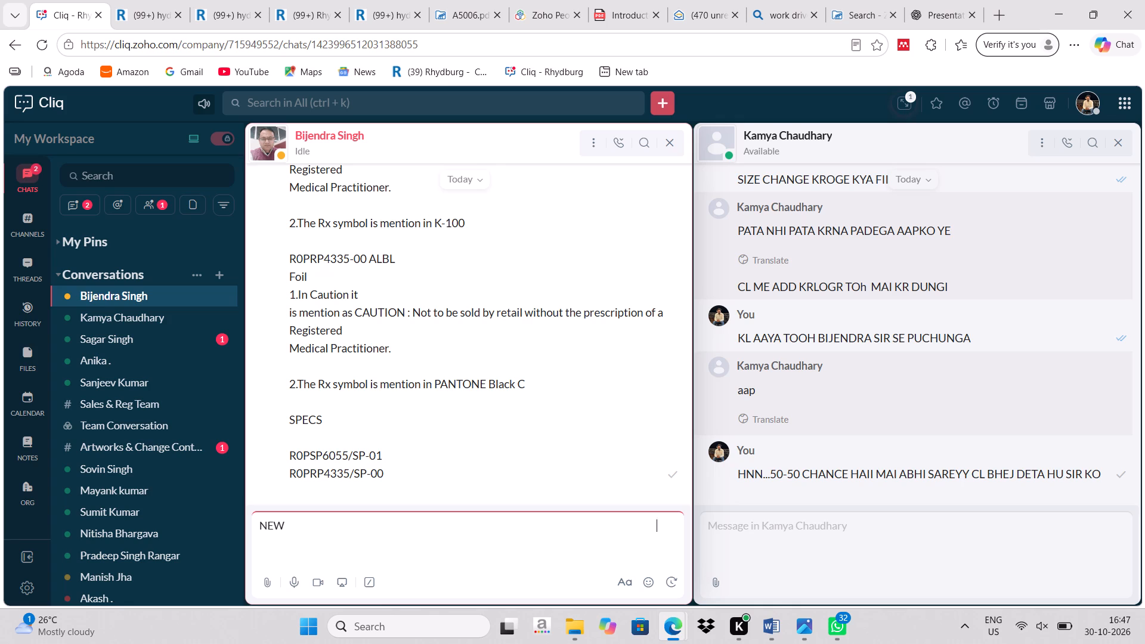
key("space")
key("space")
key("BackSpace")
key("space")
key("space")
key("BackSpace")
key("BackSpace")
key("space")
key("ctrl+v")
key("Return")
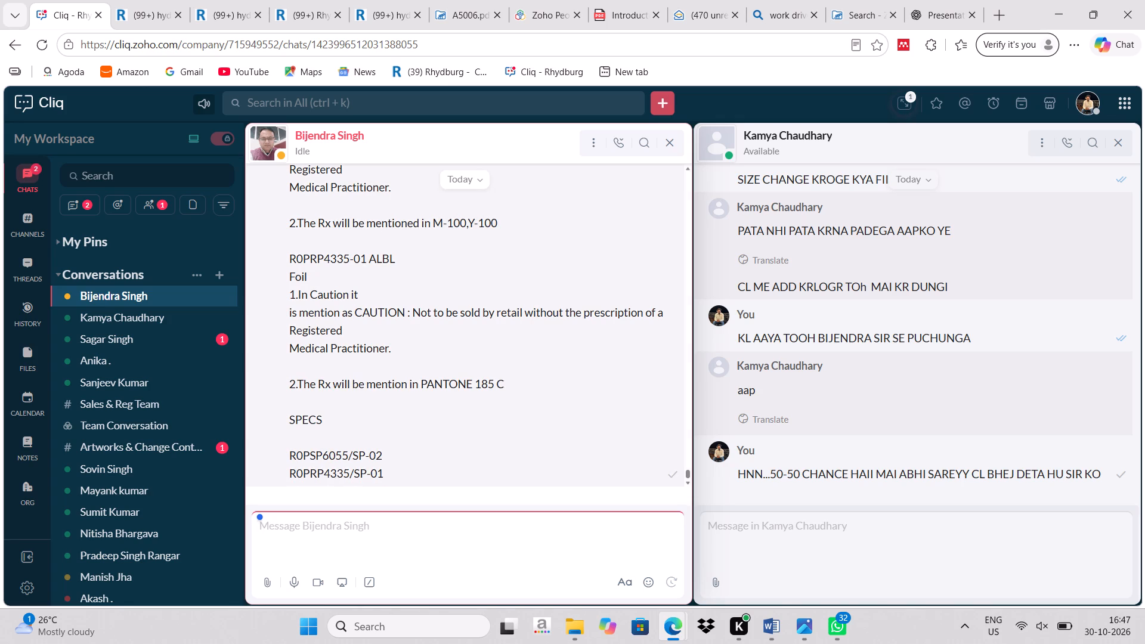
scroll(360, 425, "up", 5)
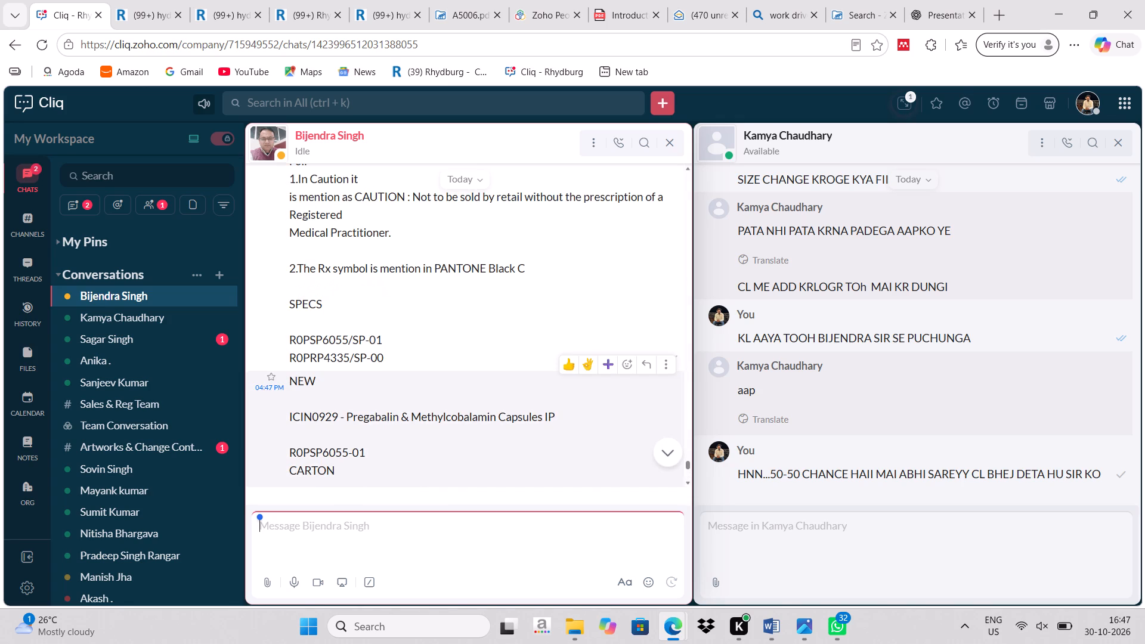
scroll(367, 416, "down", 1)
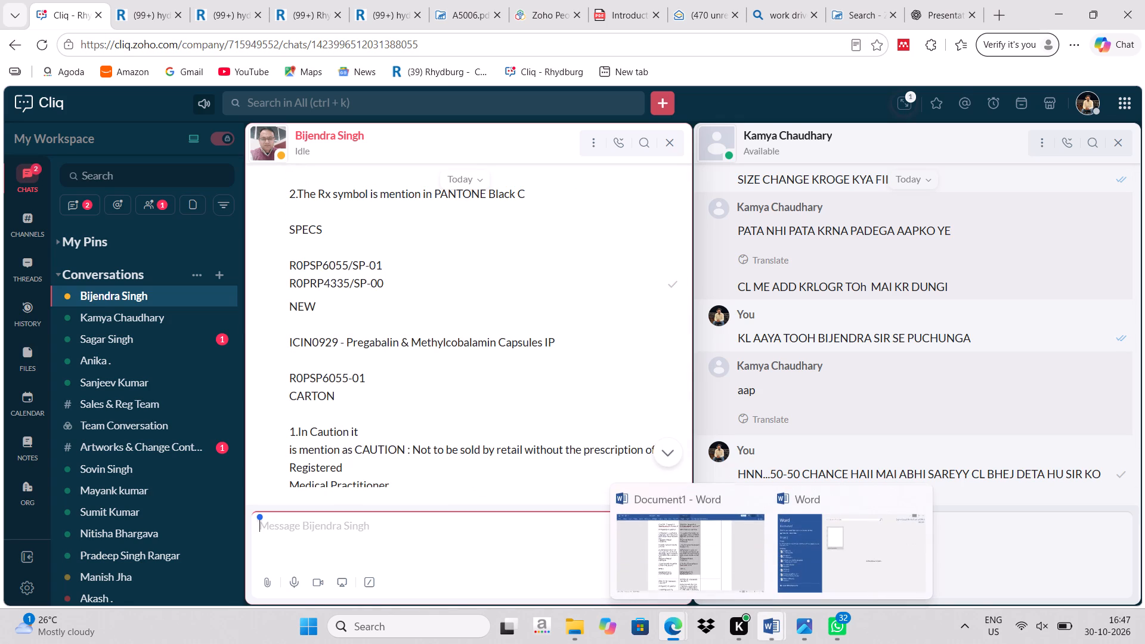
Switch to the Word document and copy the product code IIGOVT0156 from the Gabapentin Capsules IP current-details entry.
left_click(705, 559)
scroll(469, 481, "down", 3)
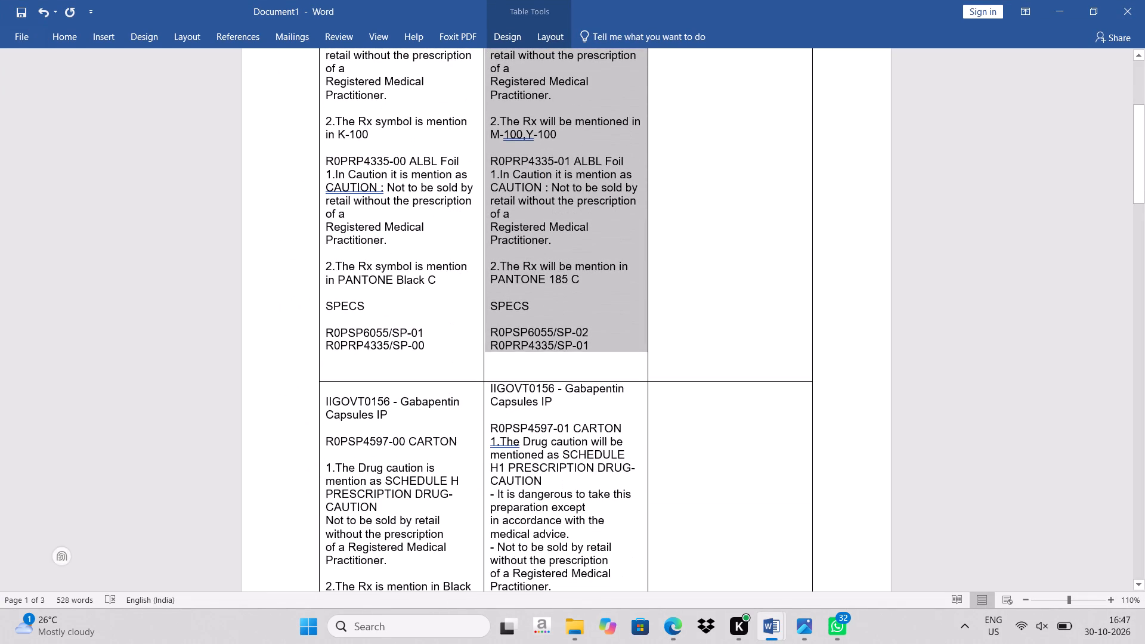
scroll(364, 423, "down", 2)
left_click(366, 348)
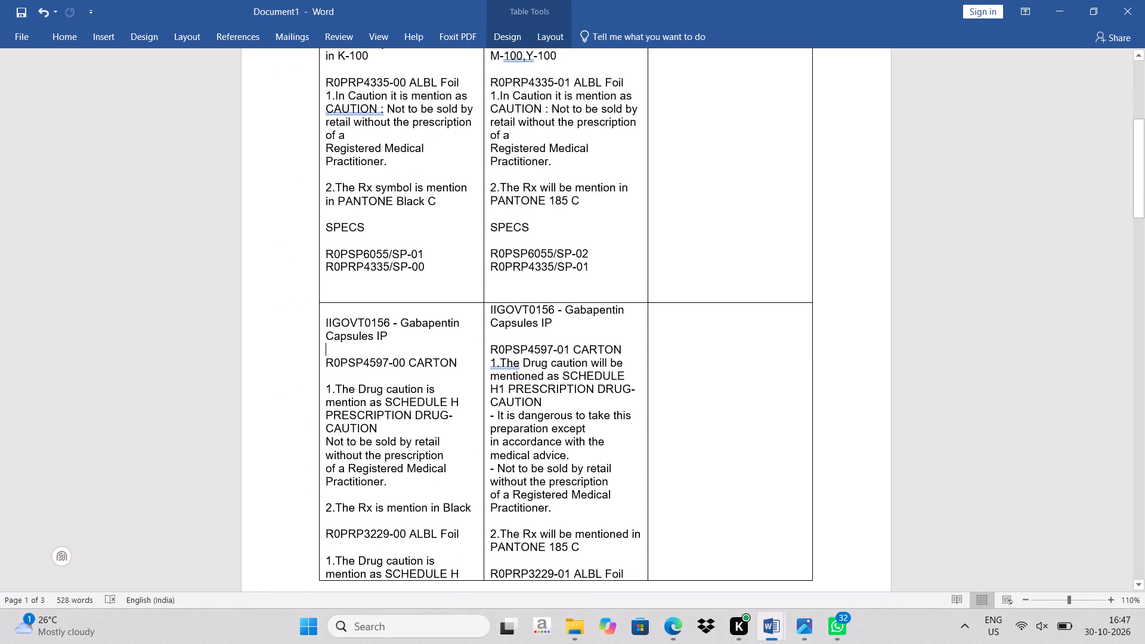
left_click_drag(326, 321, 393, 325)
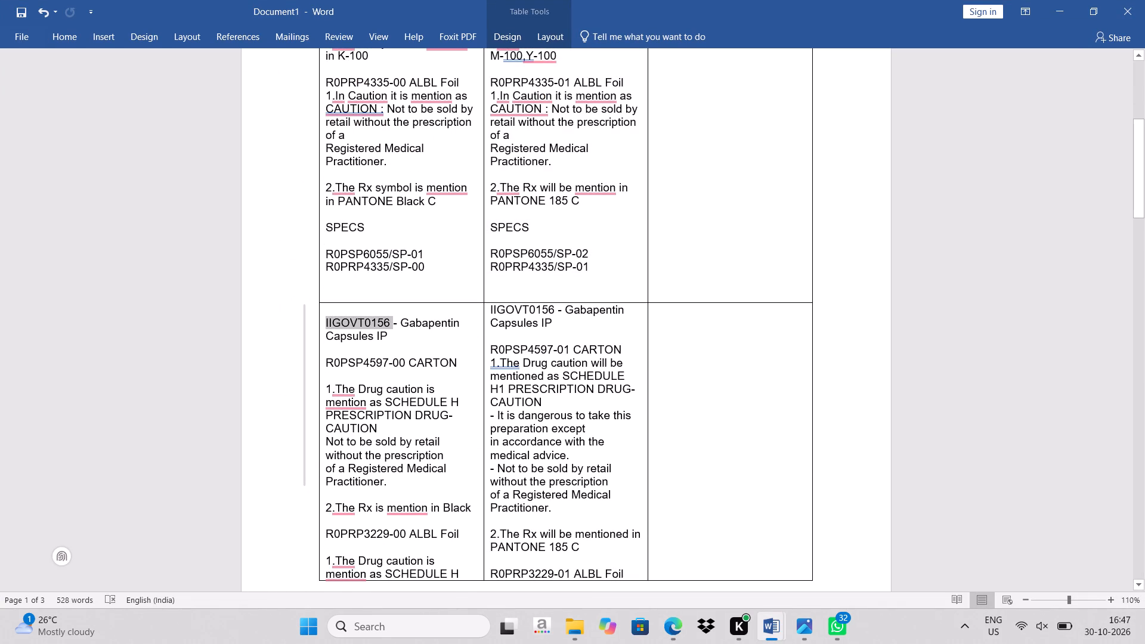
left_click_drag(393, 325, 394, 326)
right_click(380, 319)
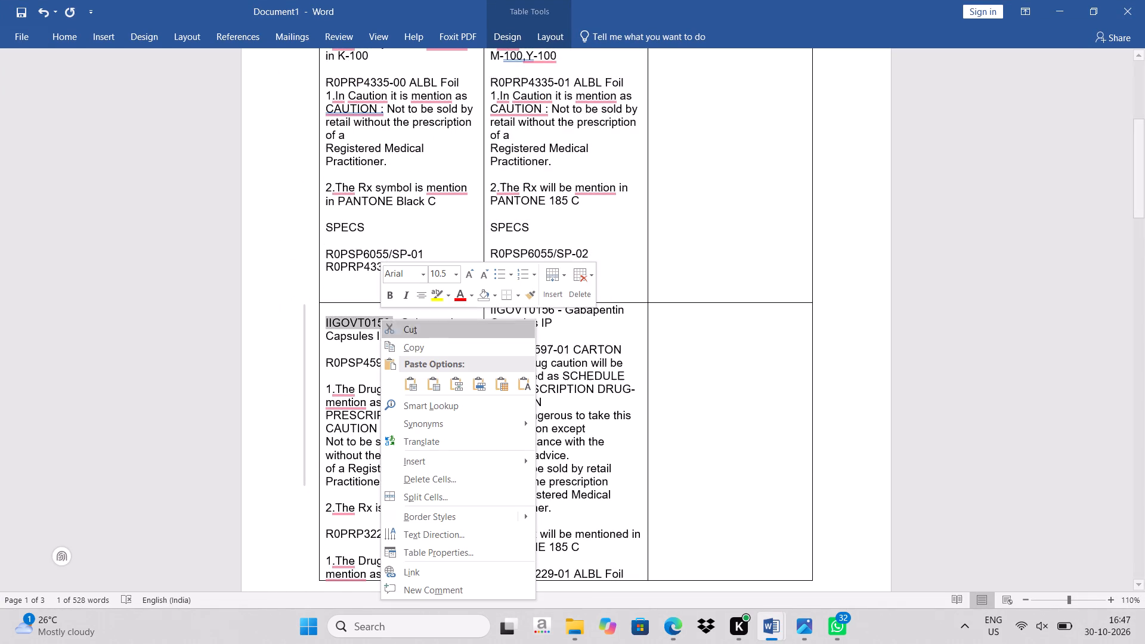
left_click(407, 351)
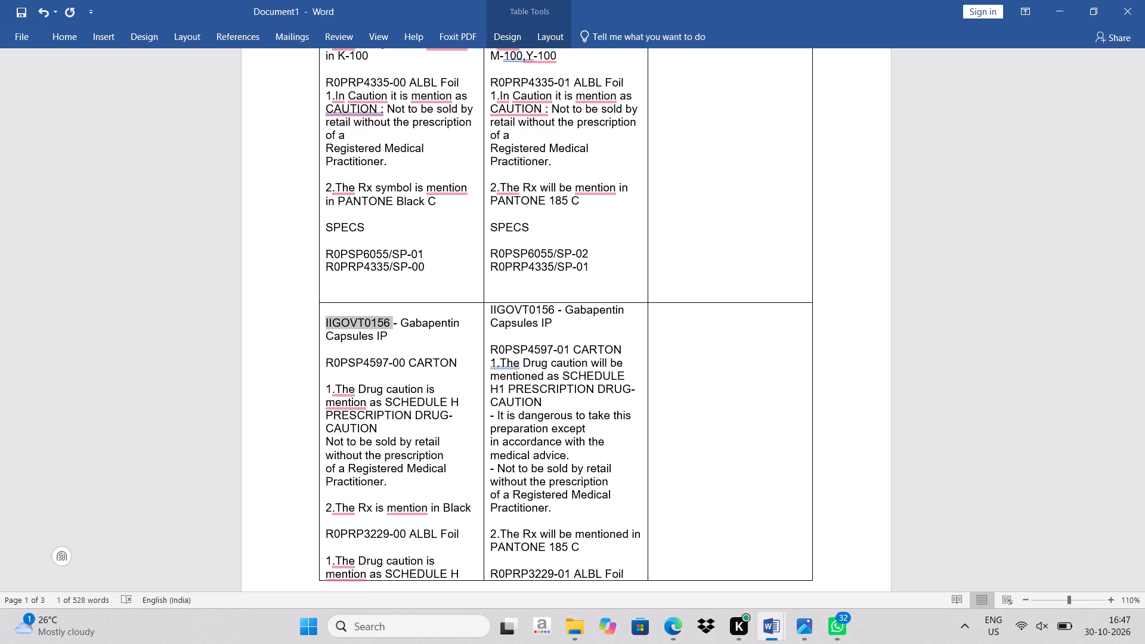
Switch to the Change Control report in the browser and search for records whose Current / Previous State contains IIGOVT0156.
left_click(1062, 10)
left_click(167, 10)
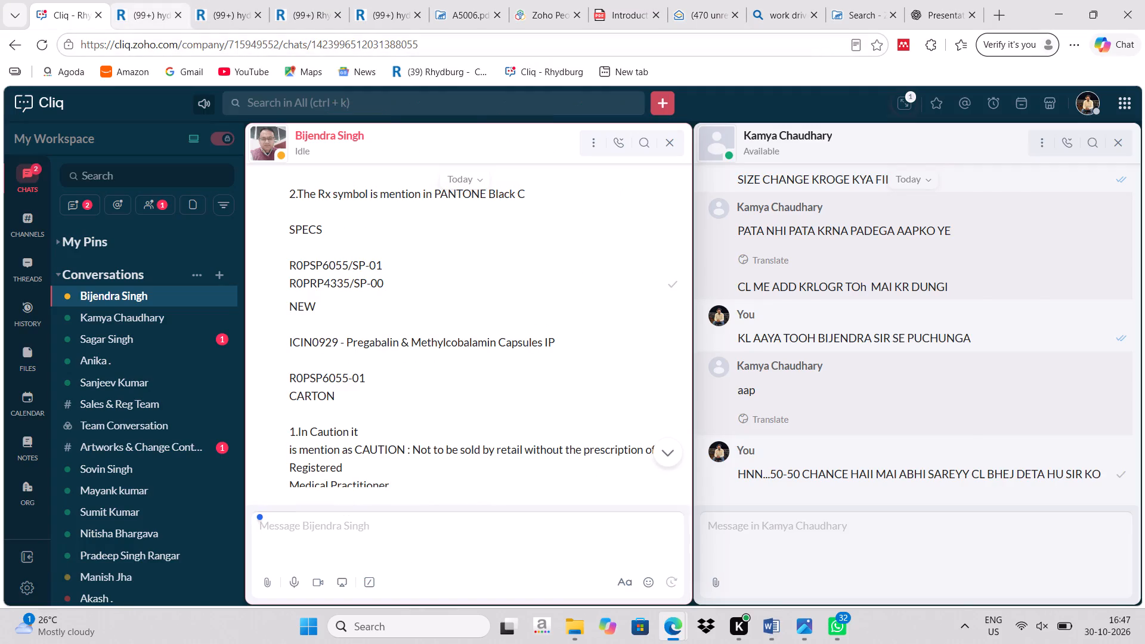
left_click(251, 10)
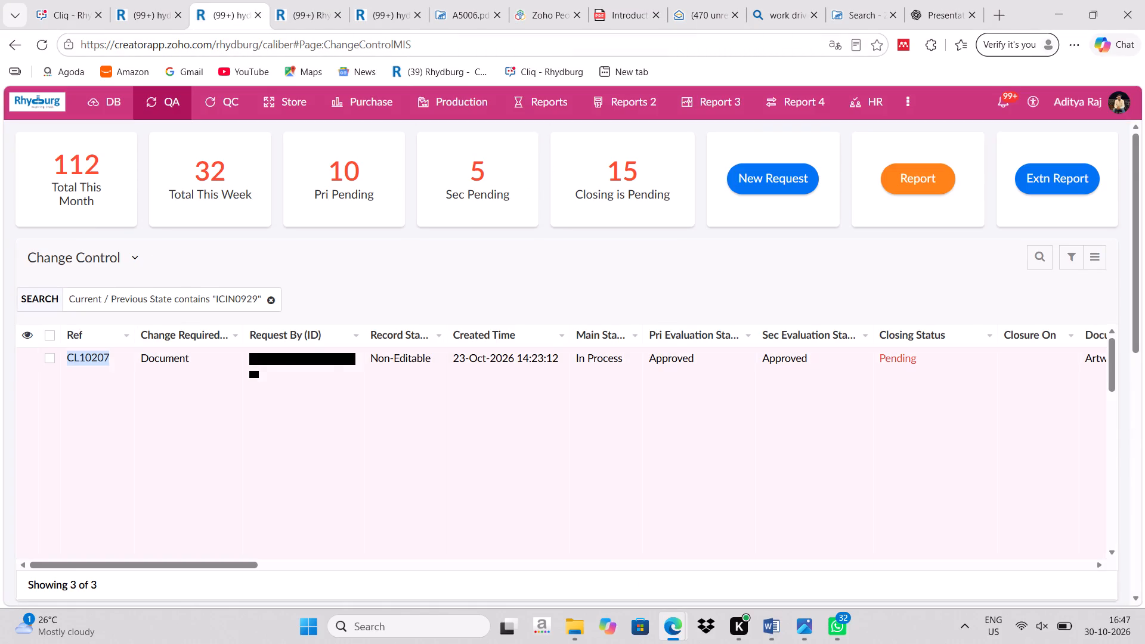
left_click(291, 566)
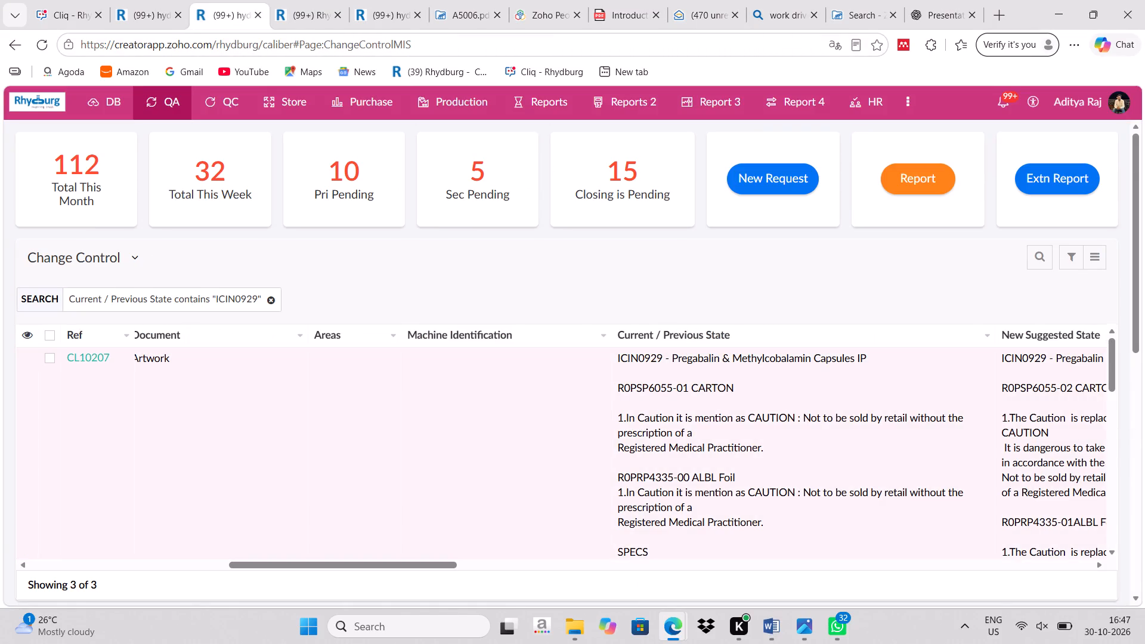
left_click(629, 336)
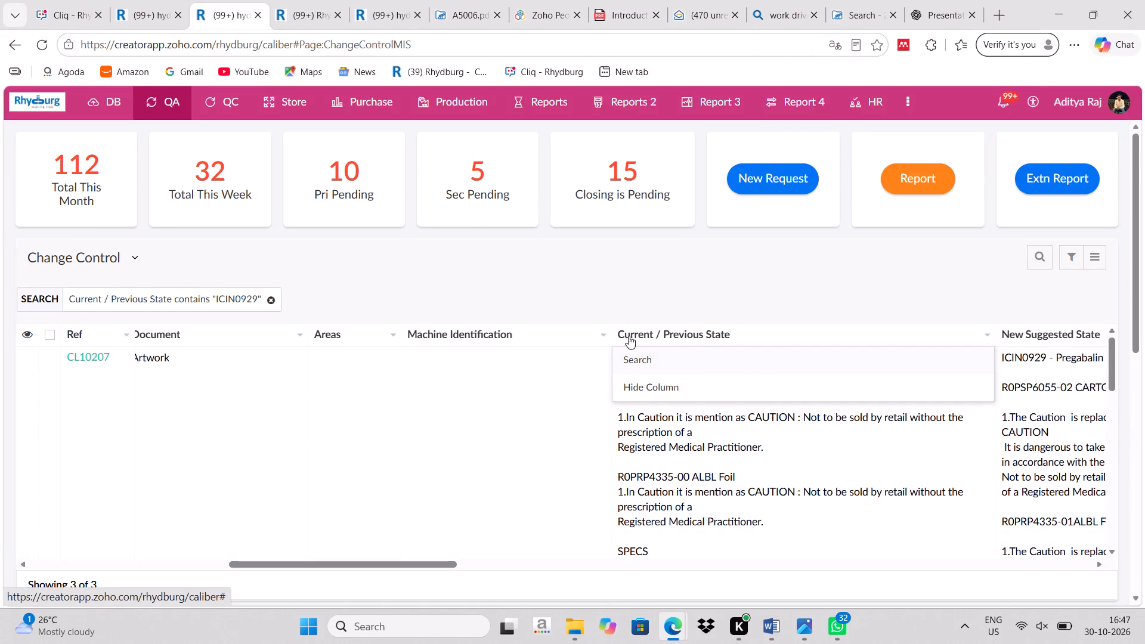
left_click(634, 363)
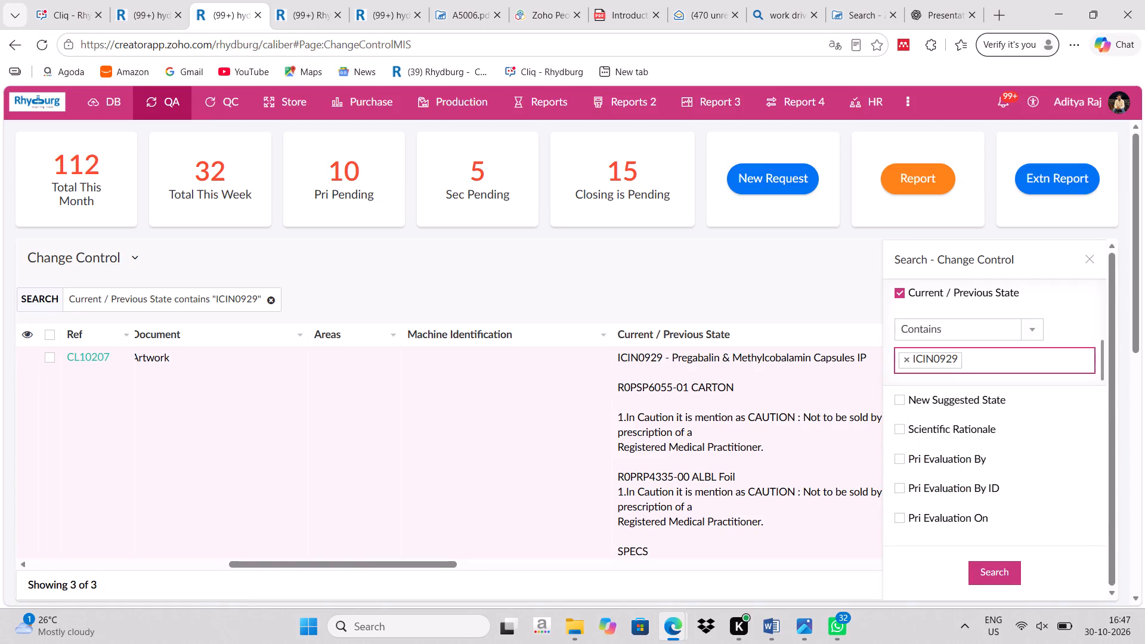
left_click(906, 360)
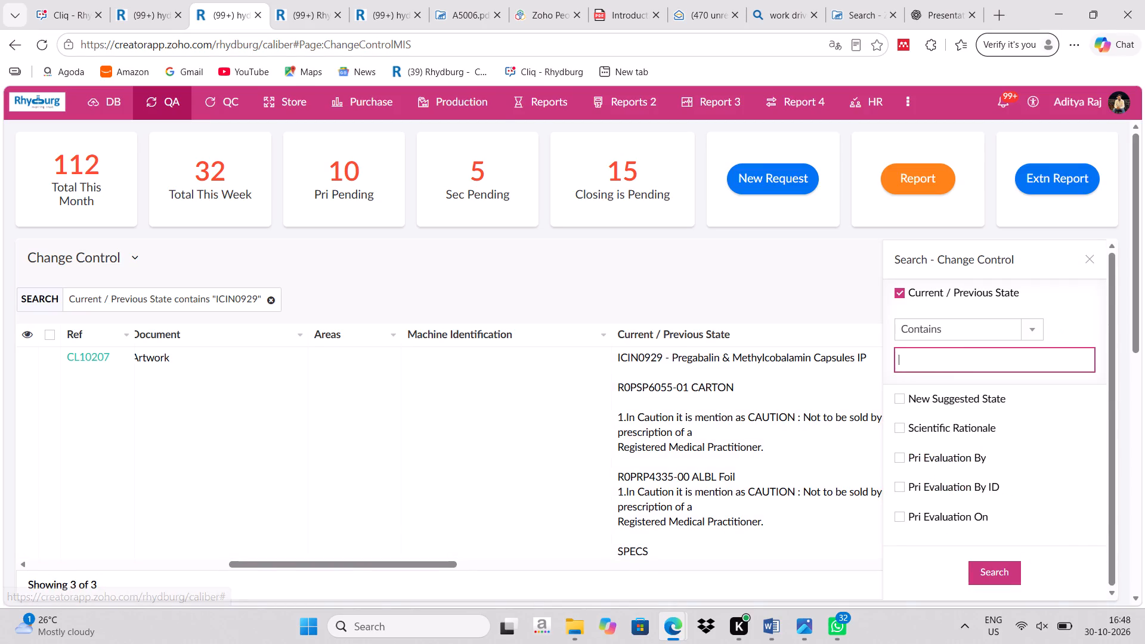
key("ctrl+v")
key("Return")
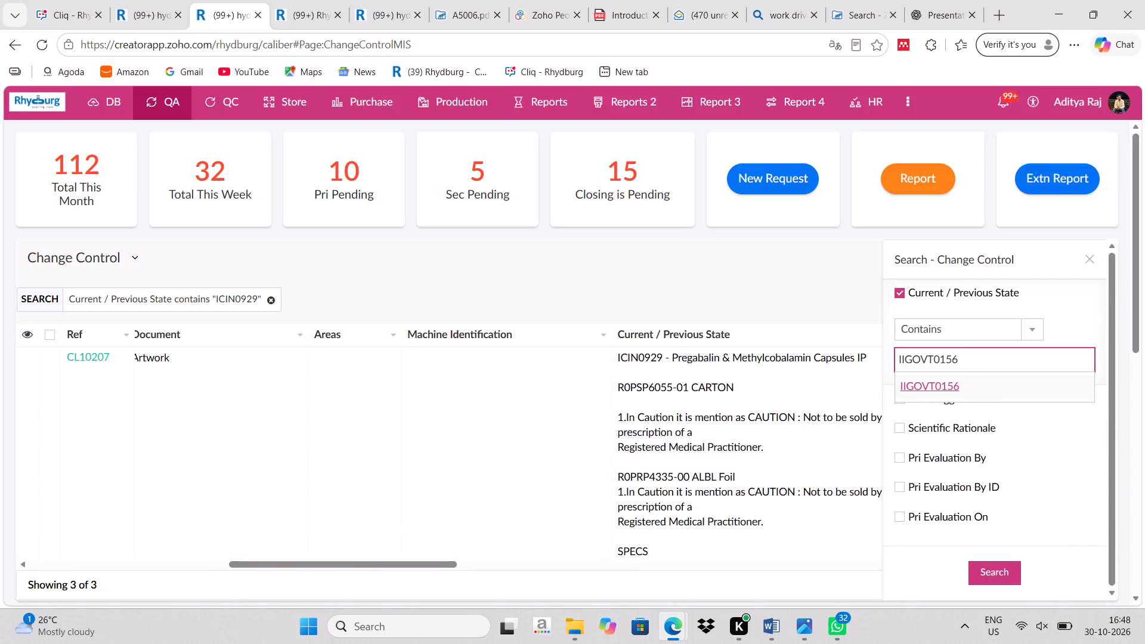
key("Return")
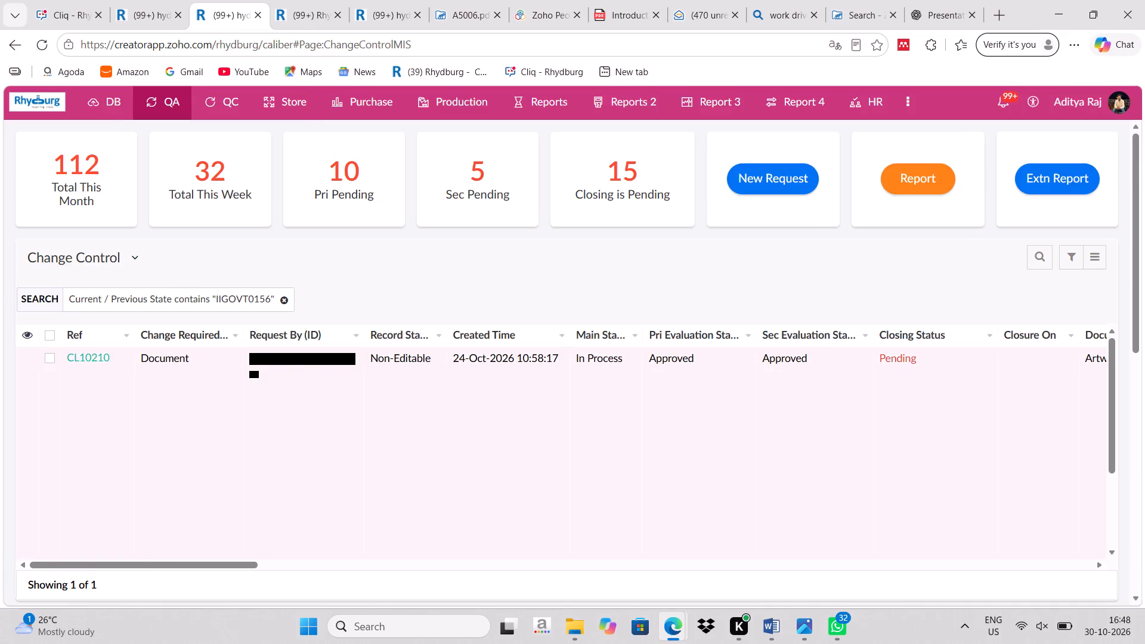
Examine the Current / Previous State and New Suggested State text of the IIGOVT0156 record, down to the SPECS lines.
scroll(899, 475, "left", 9)
scroll(512, 459, "left", 3)
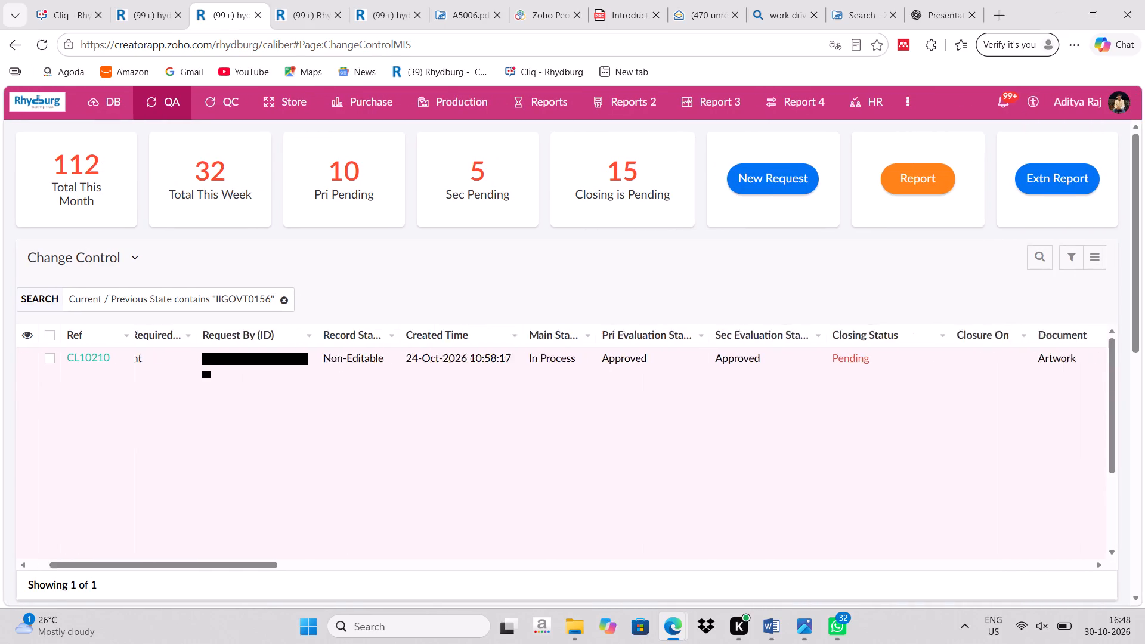
scroll(512, 459, "left", 9)
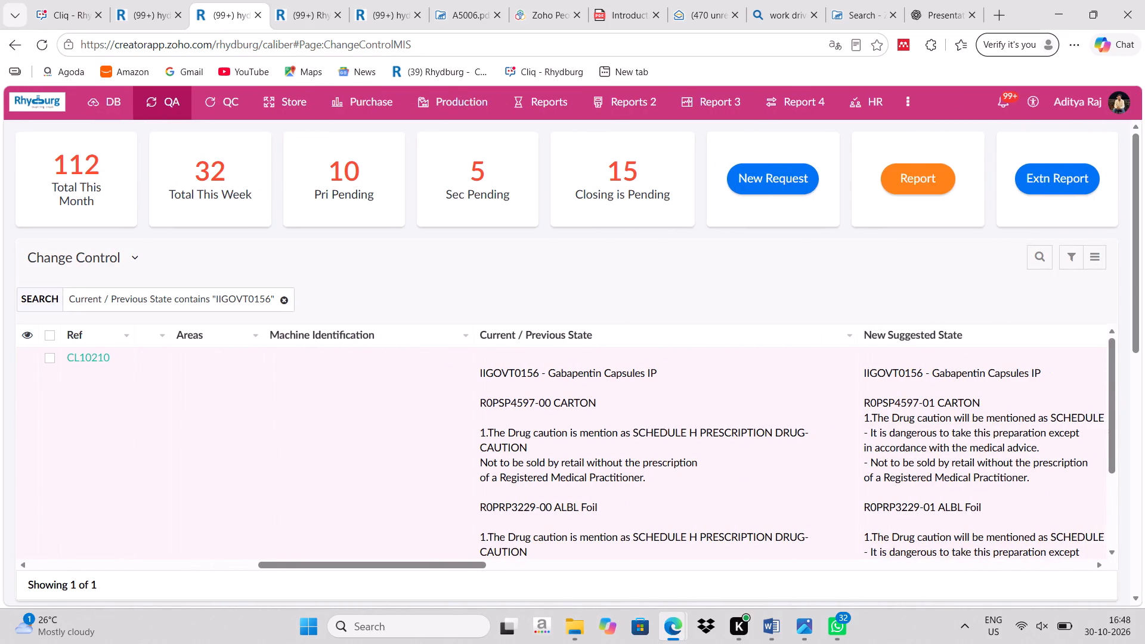
scroll(789, 436, "down", 1)
scroll(579, 439, "down", 2)
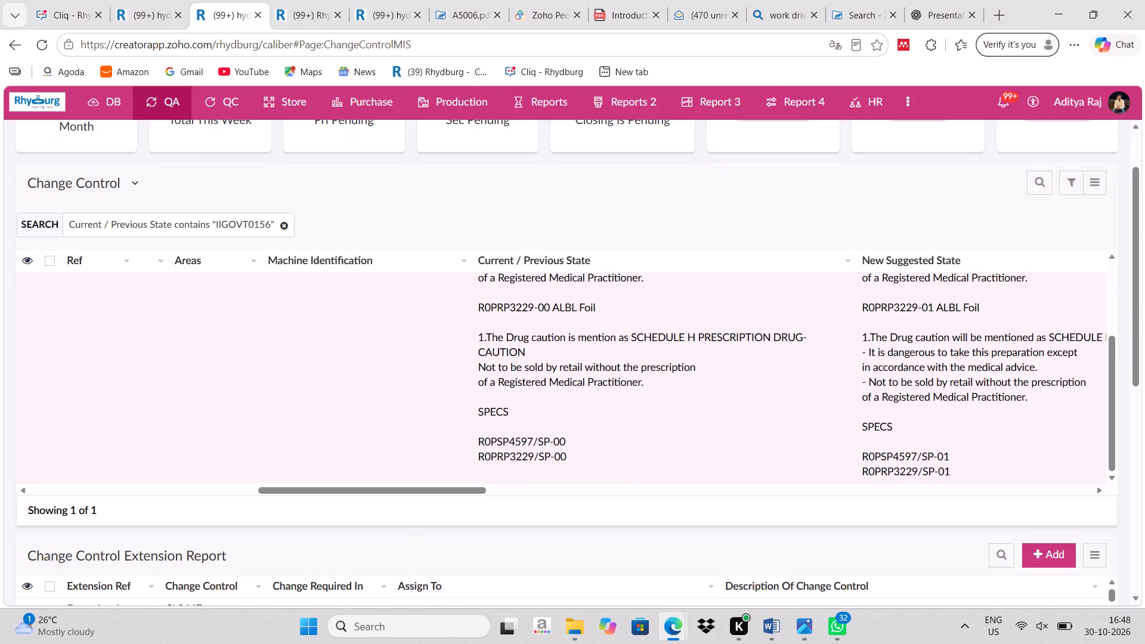
scroll(443, 464, "up", 5)
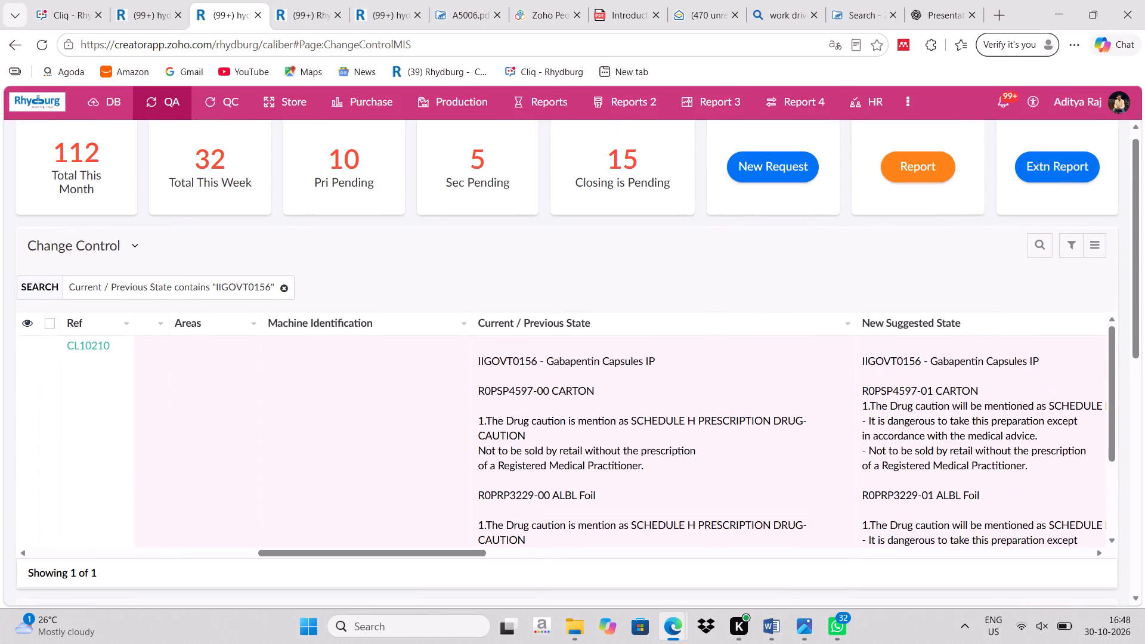
Copy the change control reference CL10210 from the Ref column of the IIGOVT0156 record.
left_click_drag(339, 564, 90, 584)
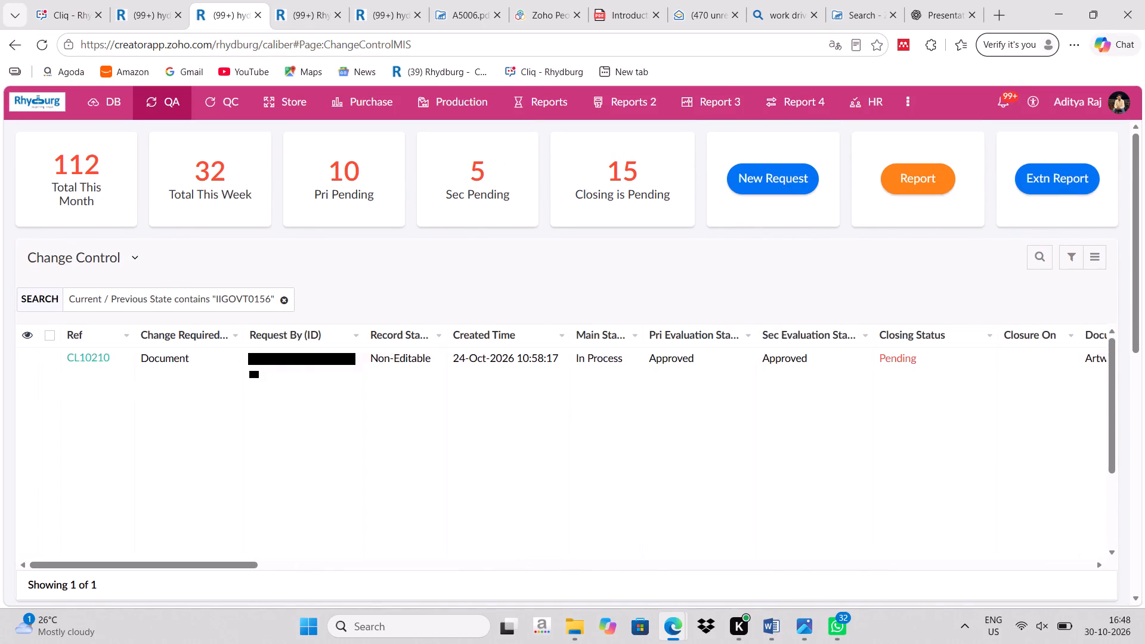
left_click_drag(63, 356, 125, 359)
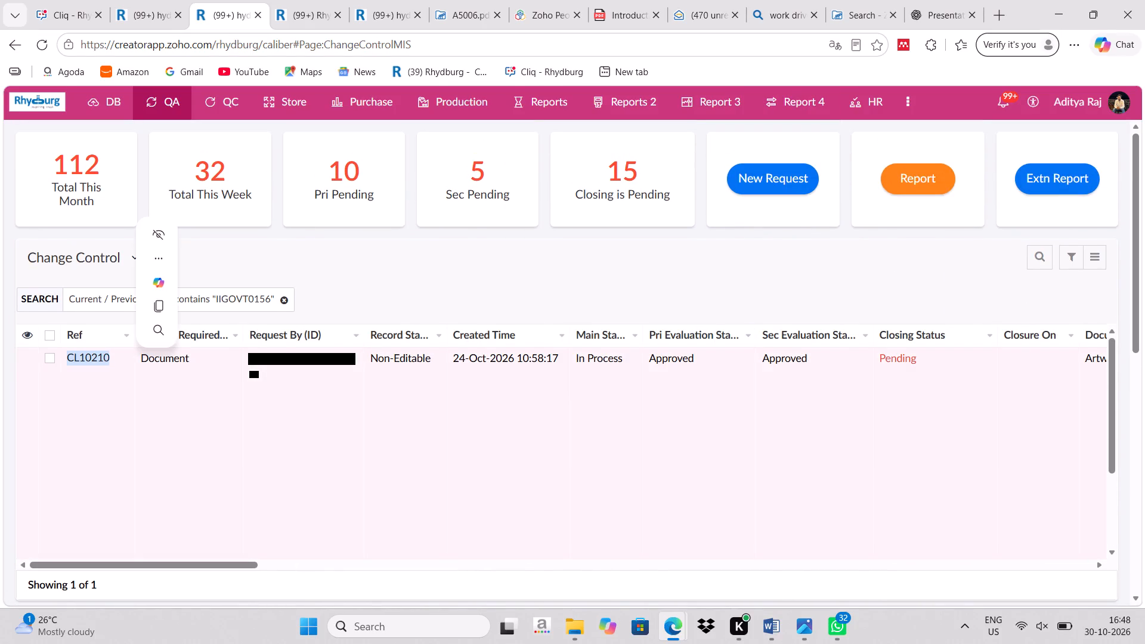
left_click(156, 298)
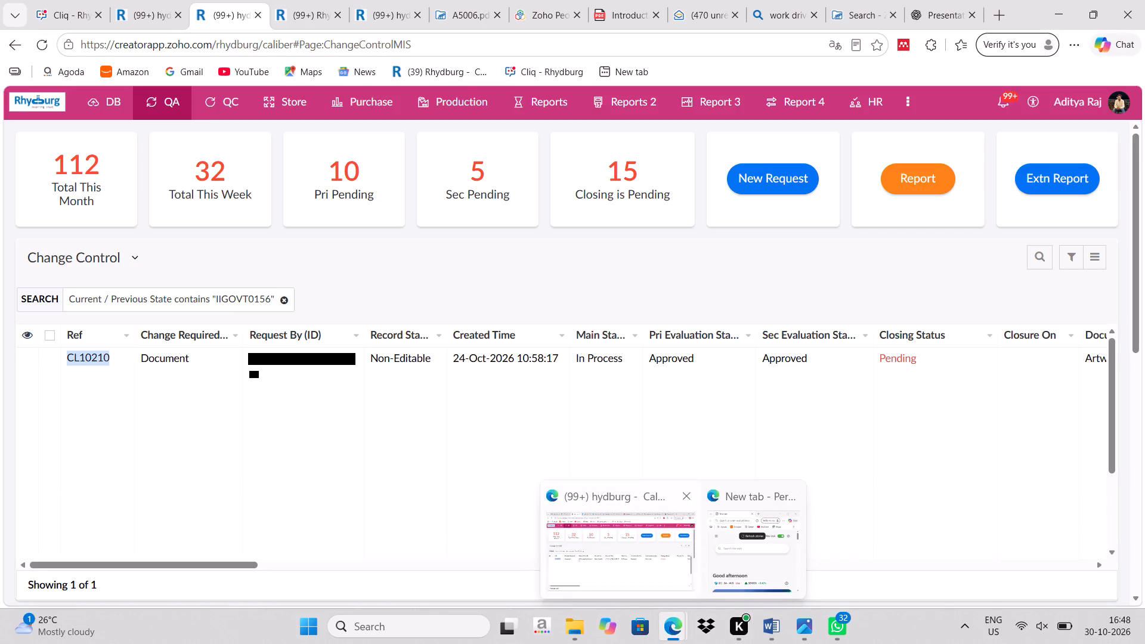
Switch to the Cliq chat with the AGM Operations and start a message headed CL10210 CURRENT, leaving a fresh line below it.
left_click(659, 566)
left_click(46, 7)
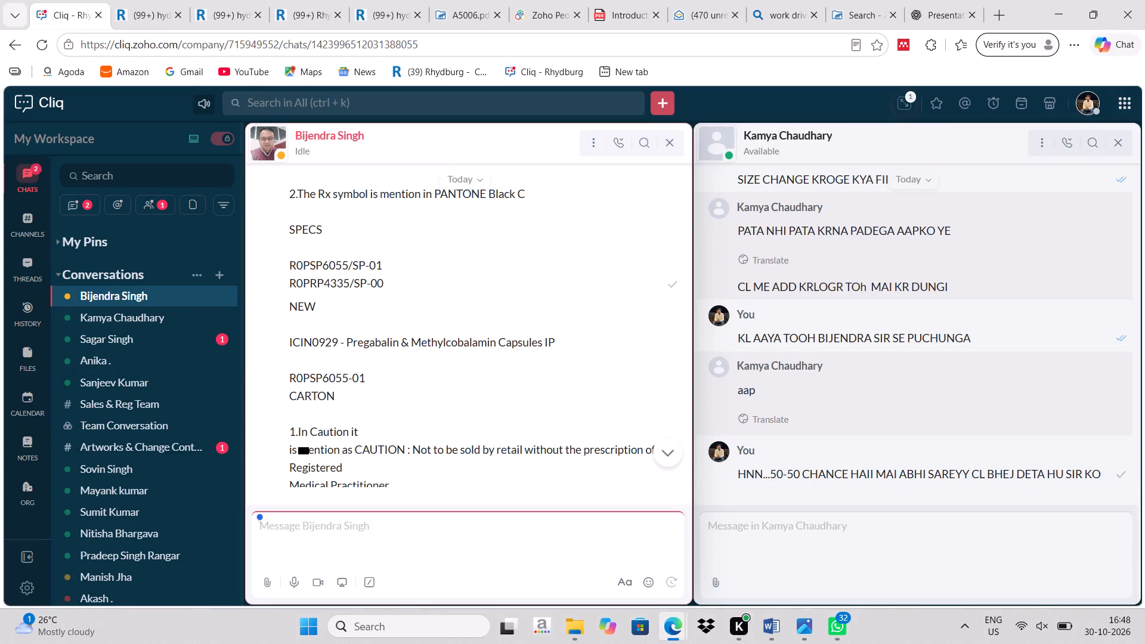
key("ctrl+v")
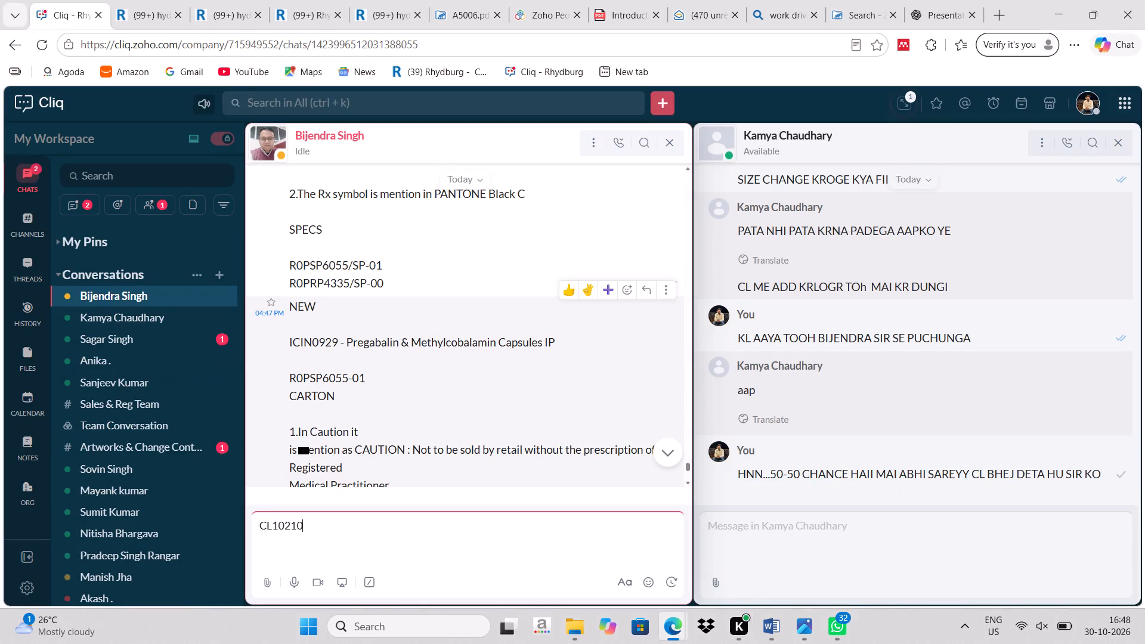
key("space")
key("space")
key("space")
key("space")
key("space")
type("CURRENT")
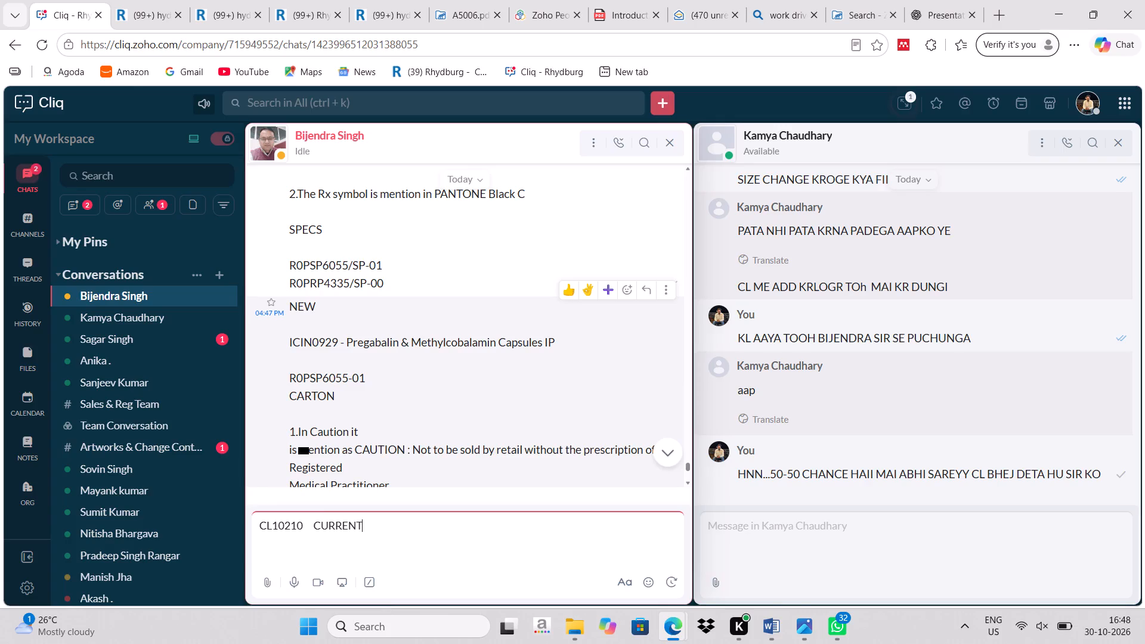
key("space")
key("BackSpace")
key("BackSpace")
key("BackSpace")
key("space")
key("ctrl+v")
key("BackSpace")
key("BackSpace")
key("BackSpace")
key("BackSpace")
key("BackSpace")
key("BackSpace")
key("BackSpace")
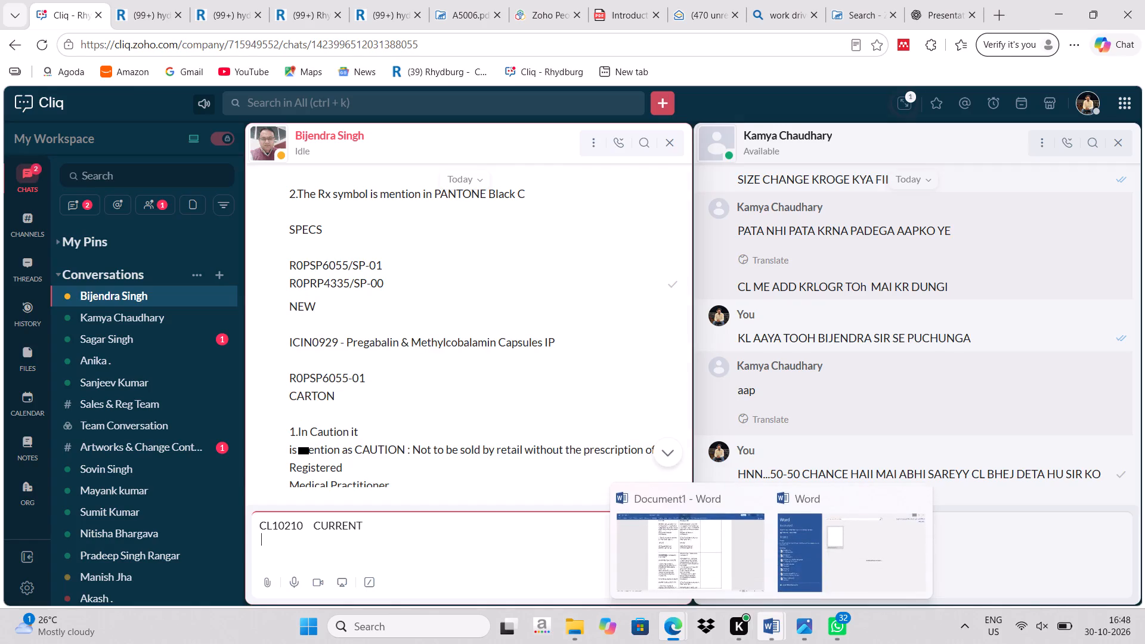
Switch to the Word document and copy the whole current-details cell of IIGOVT0156 - Gabapentin Capsules IP, through its SPECS lines.
left_click(727, 565)
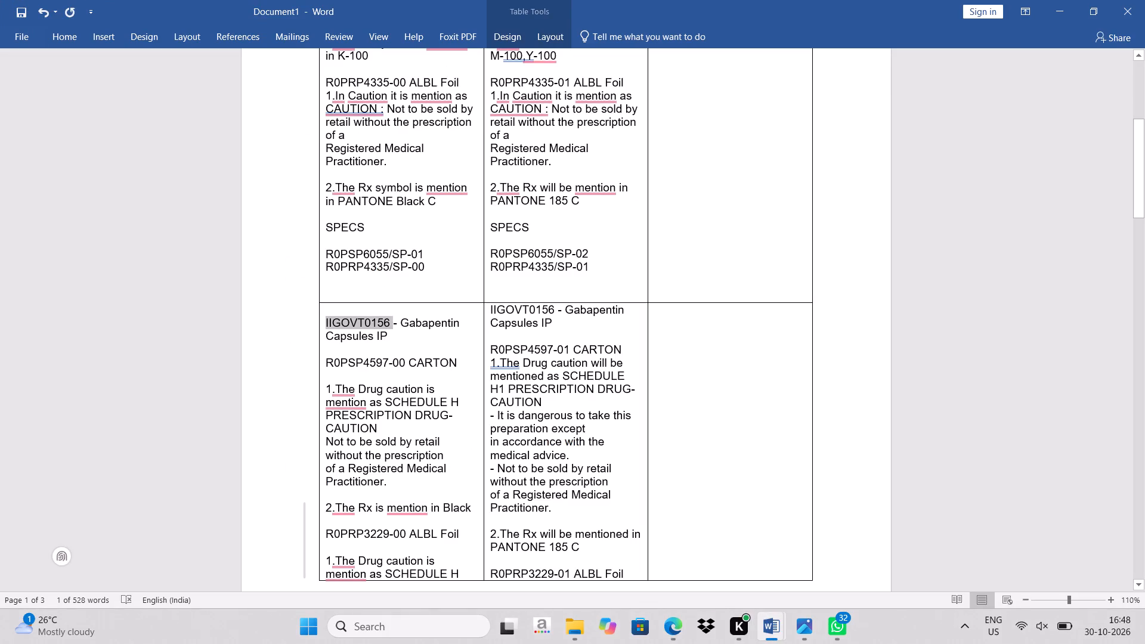
left_click(324, 315)
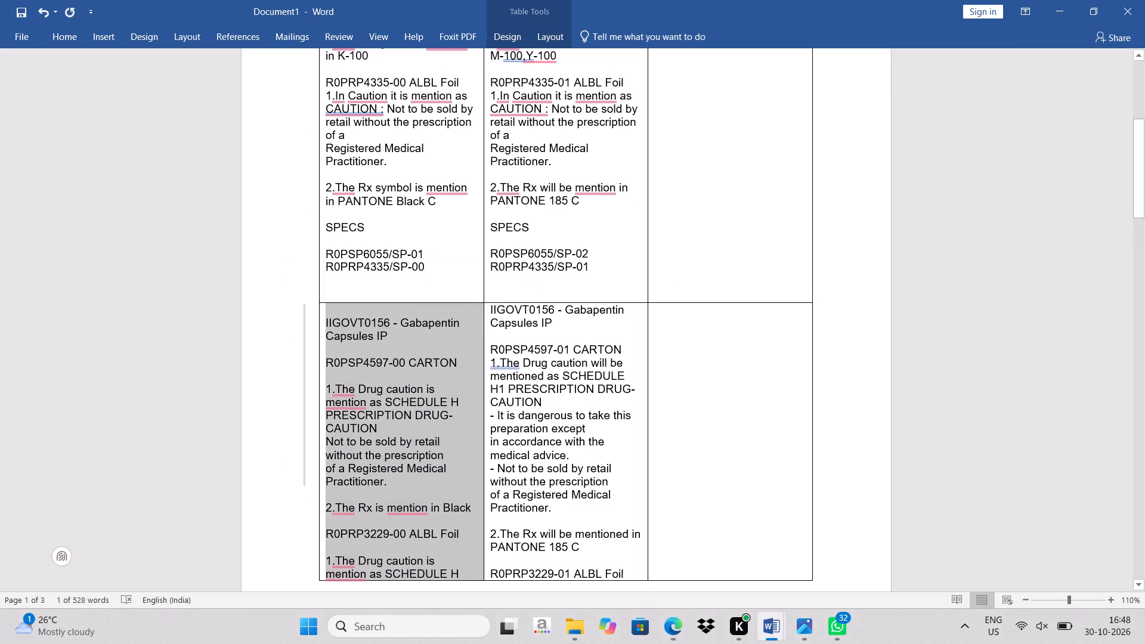
scroll(377, 405, "down", 4)
scroll(379, 353, "down", 10)
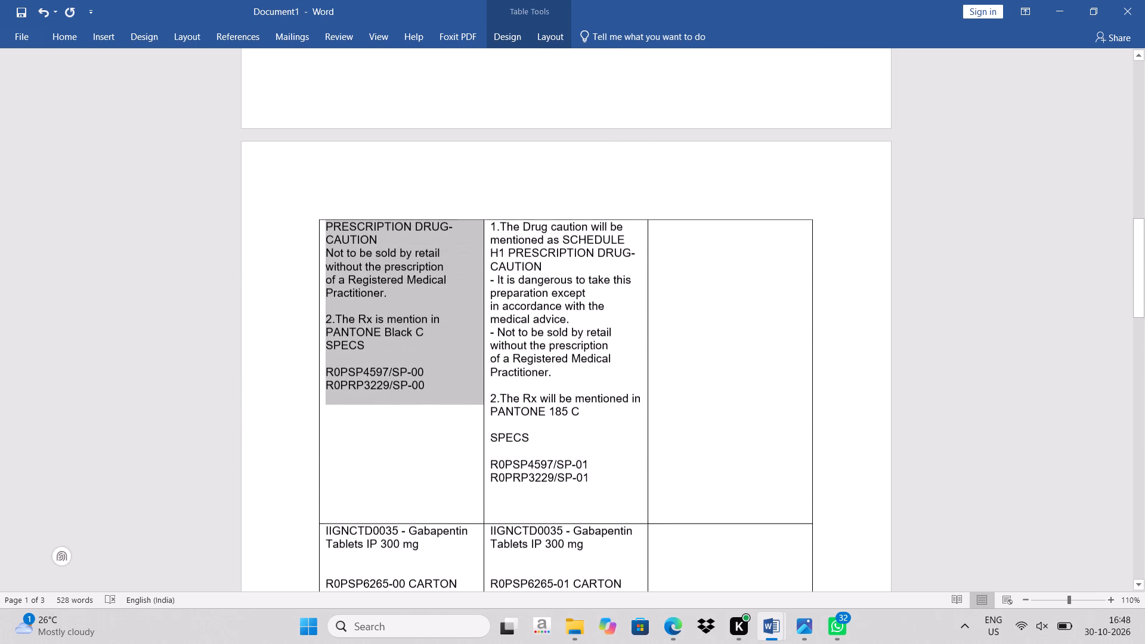
right_click(375, 293)
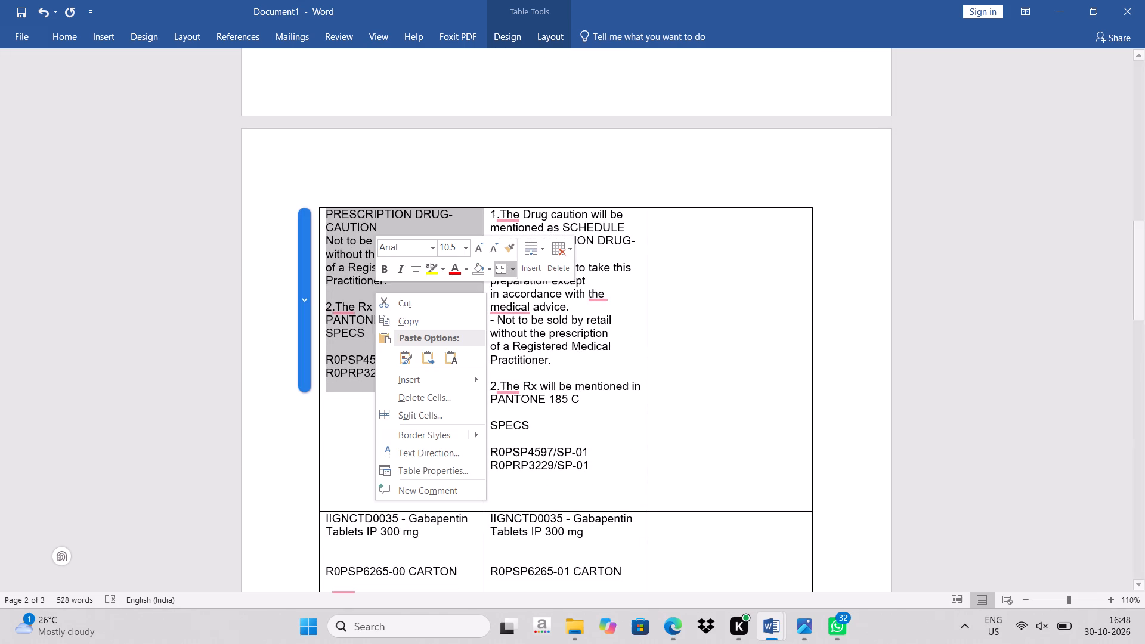
left_click(397, 321)
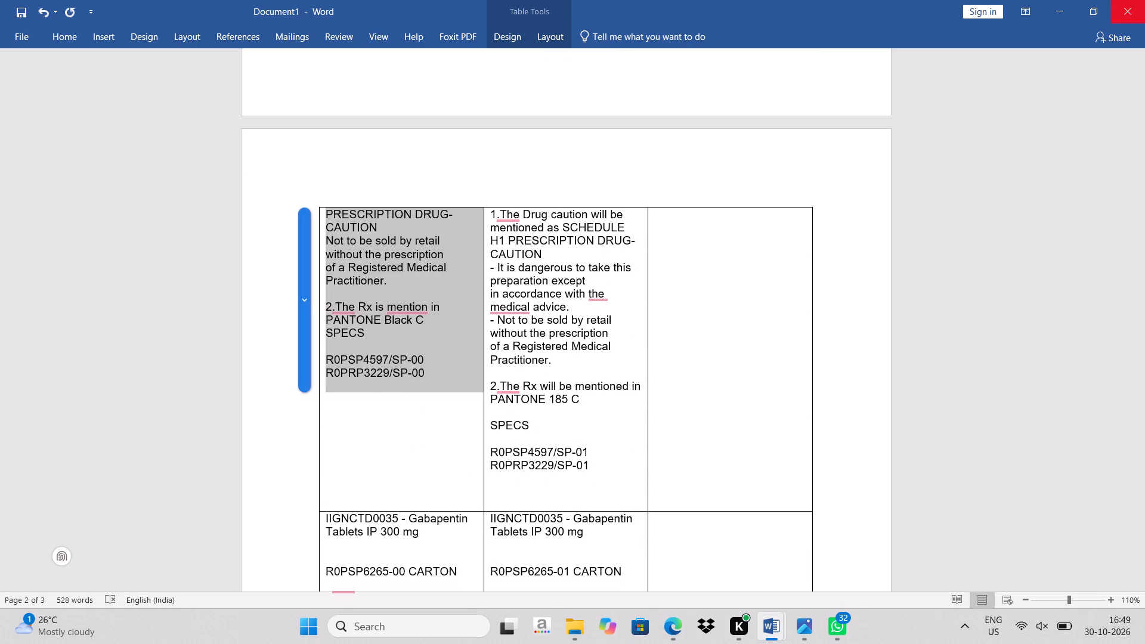
left_click(1072, 11)
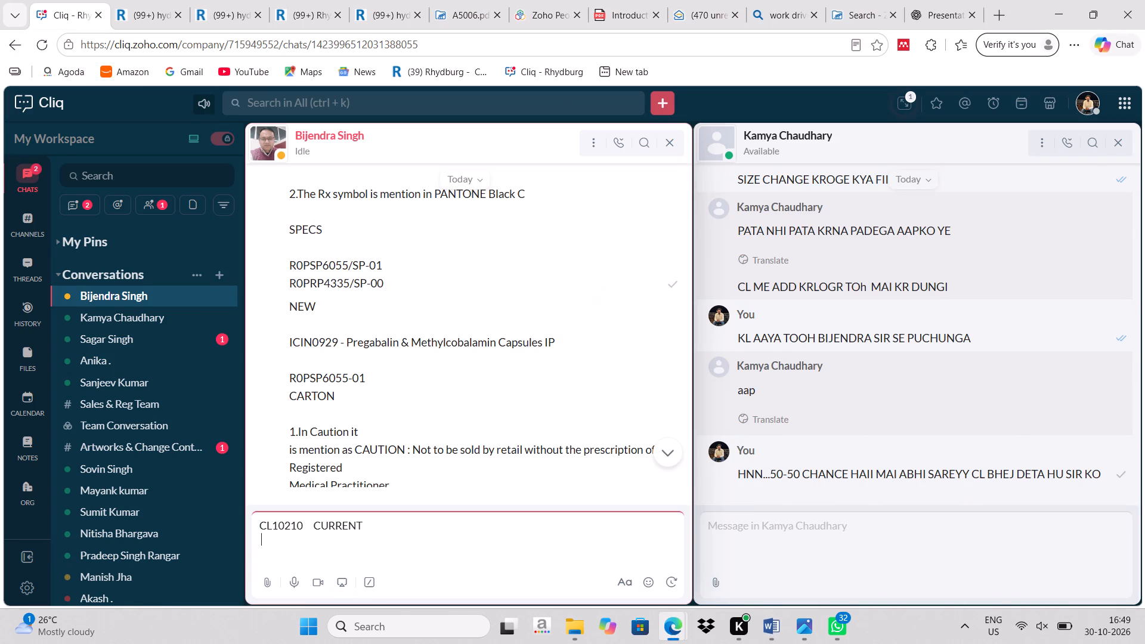
key("ctrl+v")
key("Return")
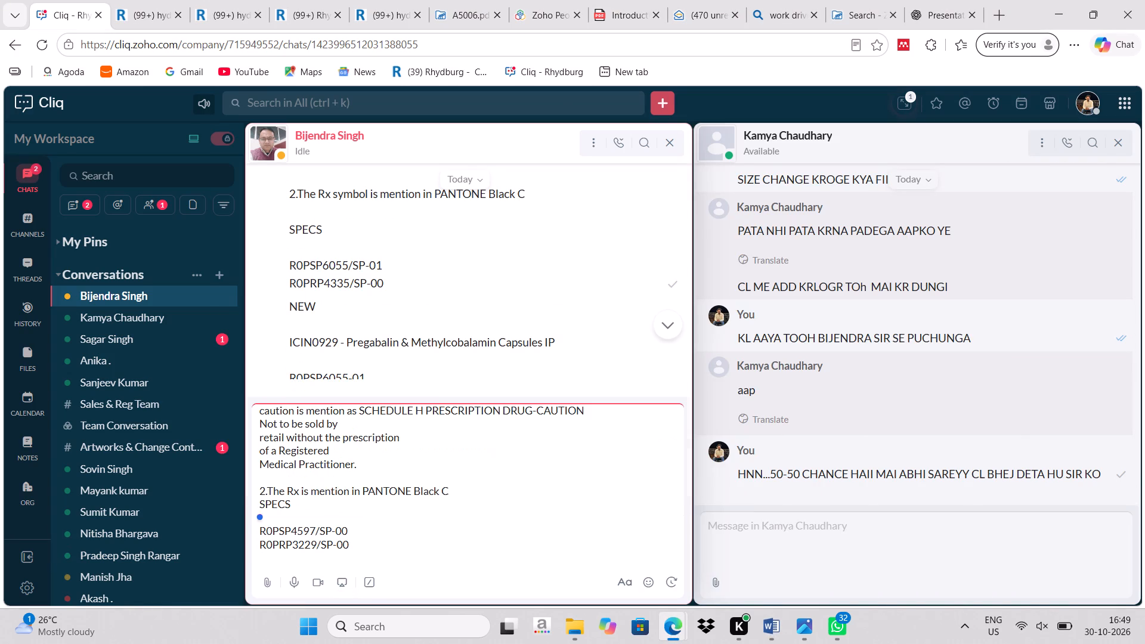
scroll(358, 433, "up", 2)
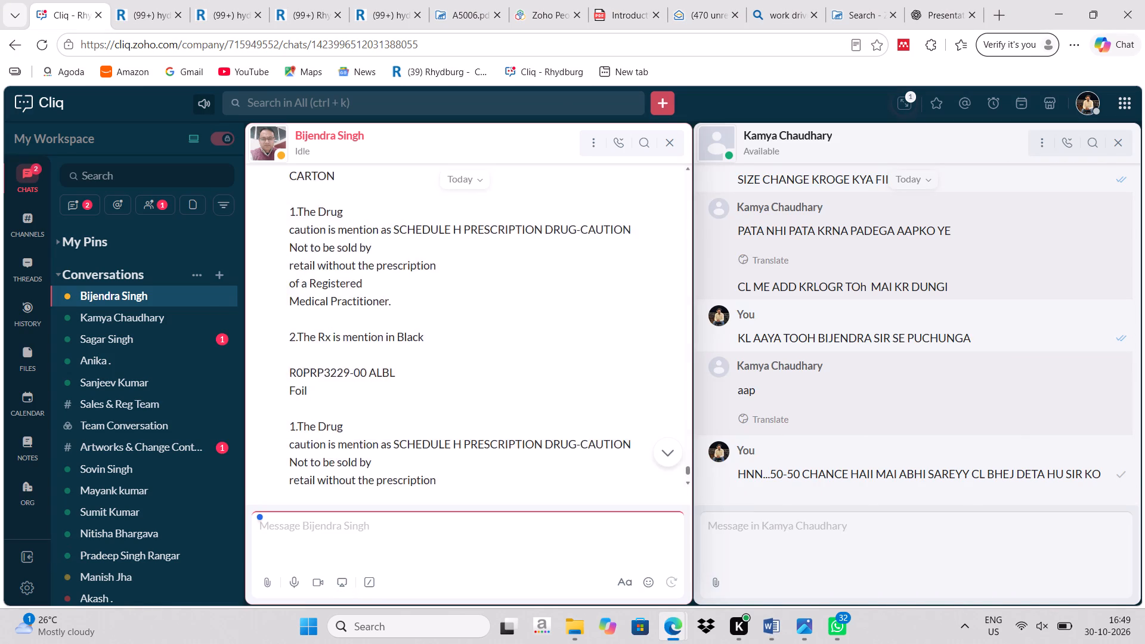
scroll(358, 433, "up", 2)
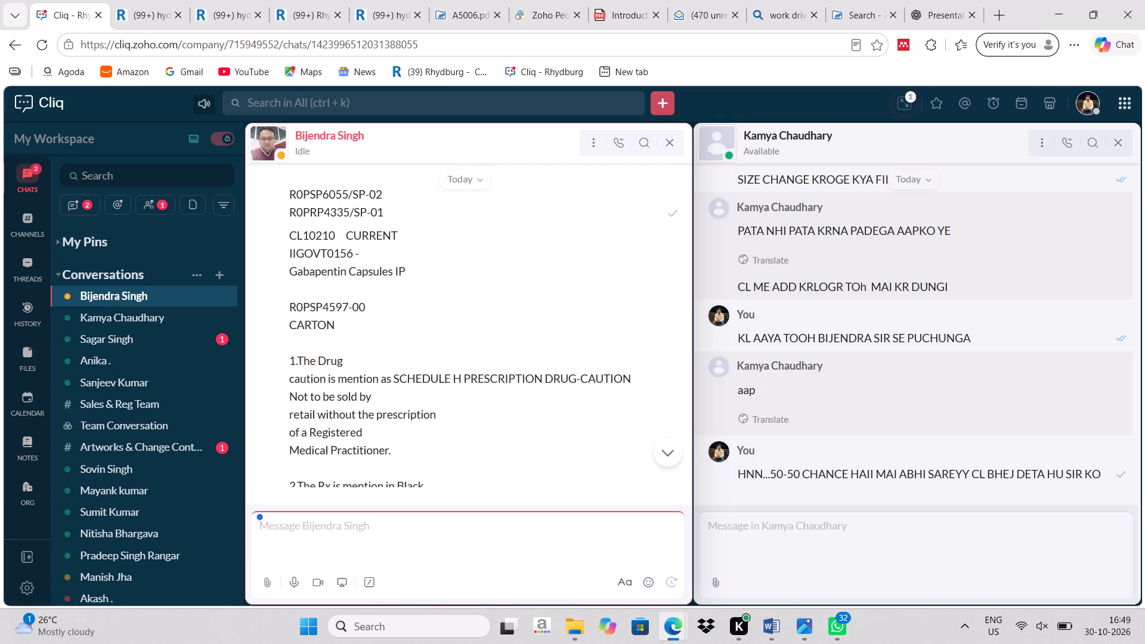
Start another message to the AGM Operations with the heading NEW.
type("NEW")
Switch to the Word document and copy the whole suggested-details cell of IIGOVT0156 - Gabapentin Capsules IP.
right_click_drag(295, 540, 763, 629)
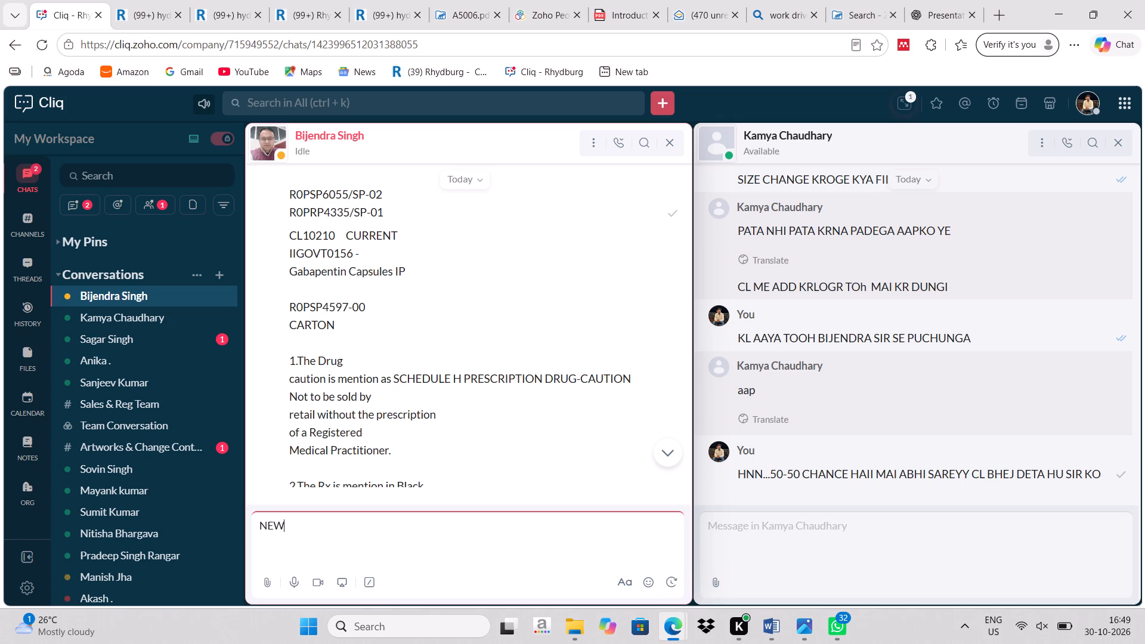
right_click_drag(763, 629, 772, 629)
scroll(772, 629, "up", 1)
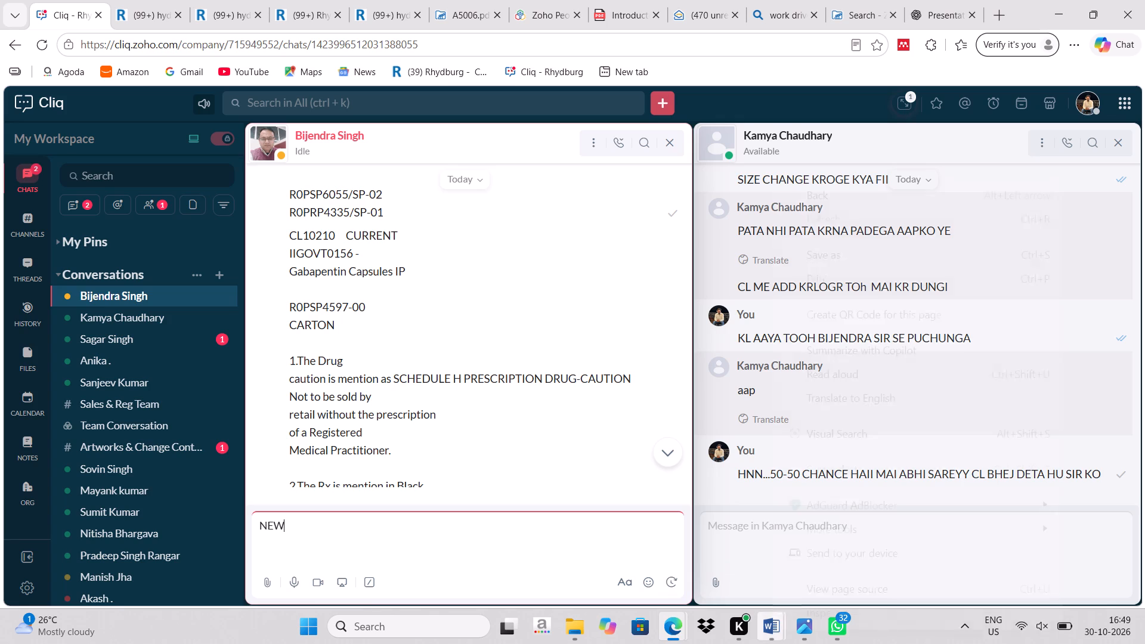
left_click(772, 629)
left_click(739, 590)
scroll(506, 434, "up", 3)
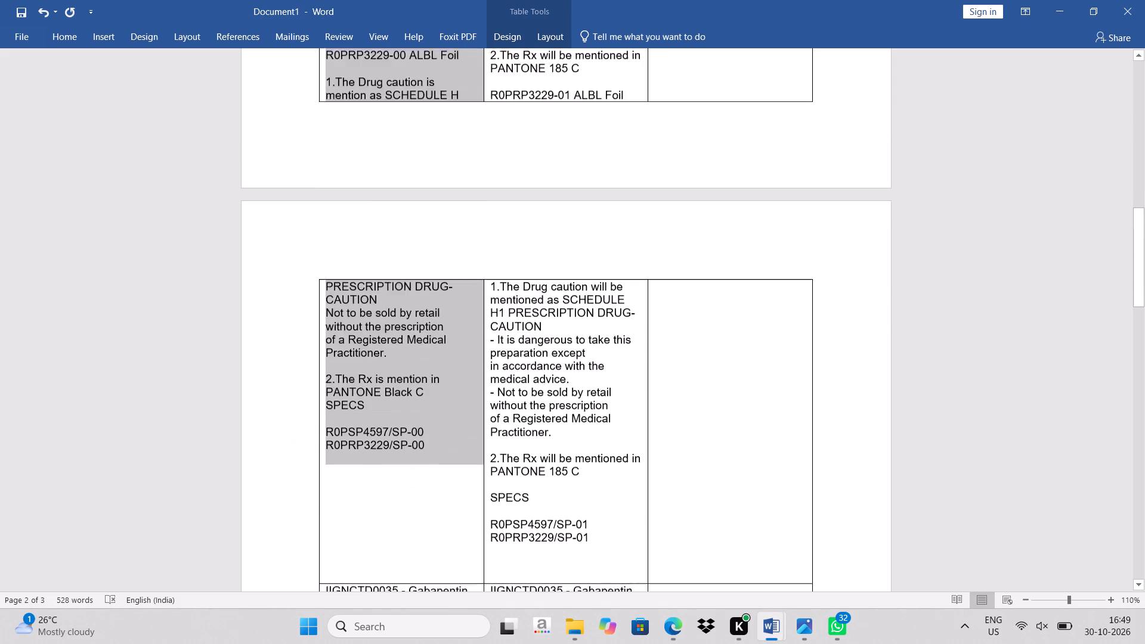
scroll(506, 434, "up", 6)
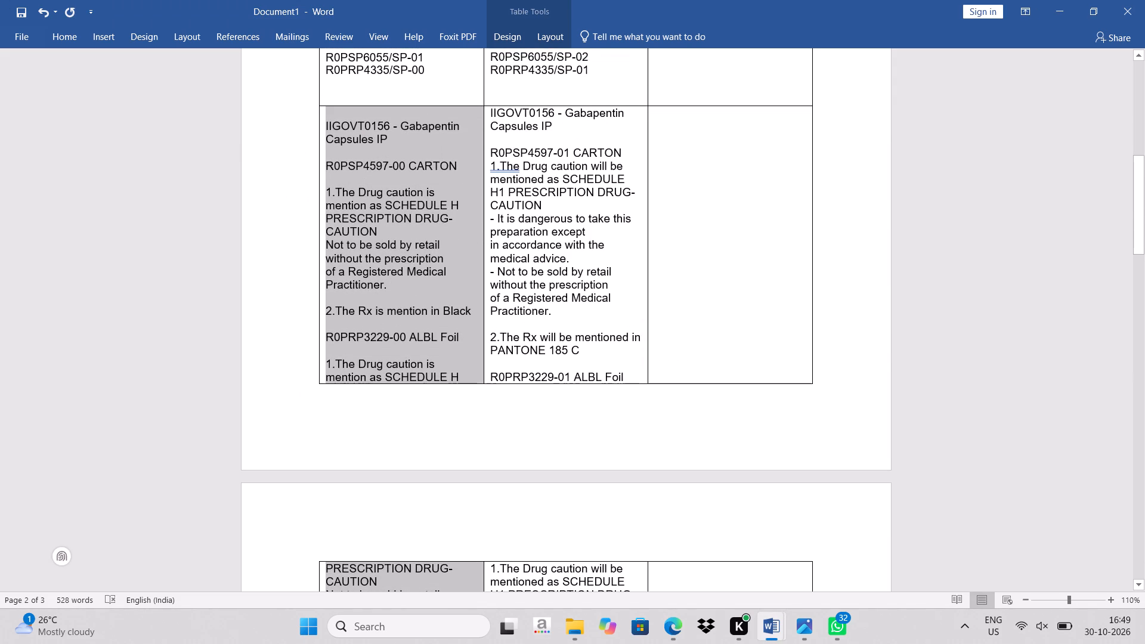
left_click(487, 112)
right_click(543, 248)
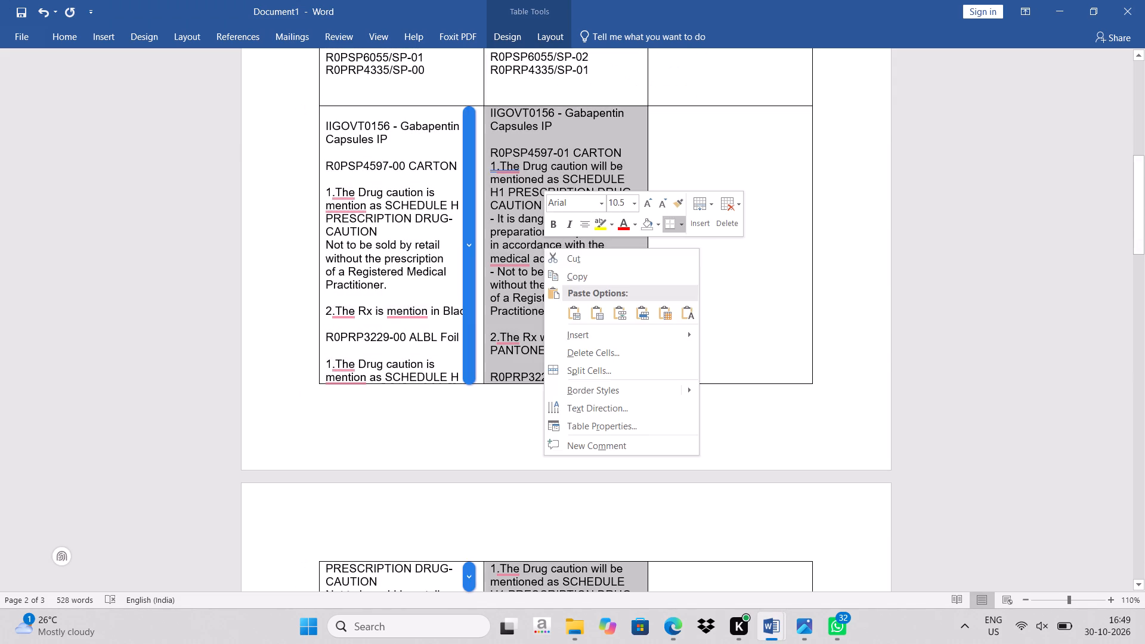
left_click(564, 275)
Return to the Cliq chat, paste the IIGOVT0156 suggested details on a fresh line below the NEW heading and send the message.
left_click(1055, 1)
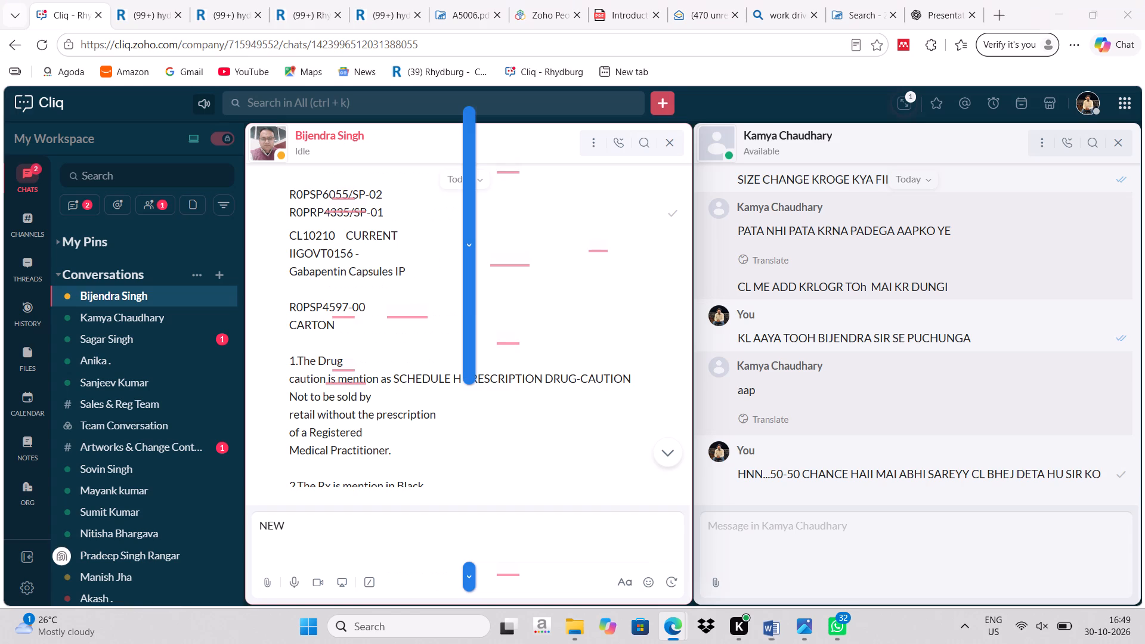
key("space")
key("space")
key("space")
key("space")
key("space")
key("space")
key("space")
key("space")
key("space")
key("space")
key("space")
key("space")
key("space")
key("space")
key("space")
key("space")
key("space")
key("space")
key("space")
key("space")
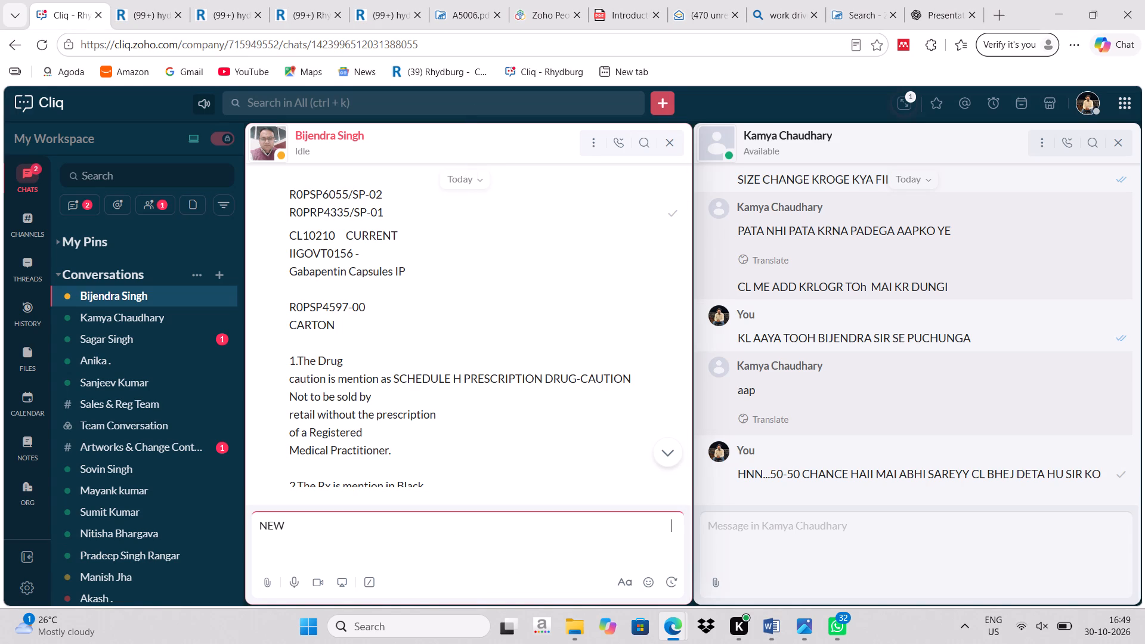
key("space")
key("space")
key("space")
key("space")
key("space")
key("BackSpace")
key("BackSpace")
key("BackSpace")
key("space")
key("ctrl+v")
key("Return")
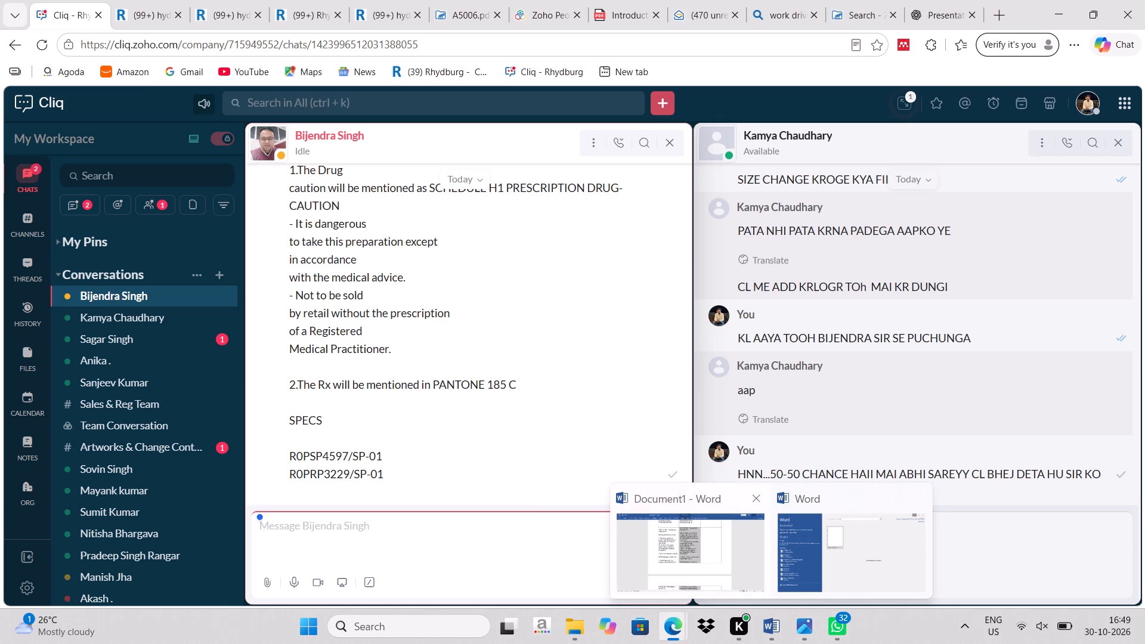
Switch to the Word document and copy the product code IIGNCTD0035 from the Gabapentin Tablets IP 300 mg suggested-details entry.
left_click(723, 577)
scroll(587, 453, "down", 13)
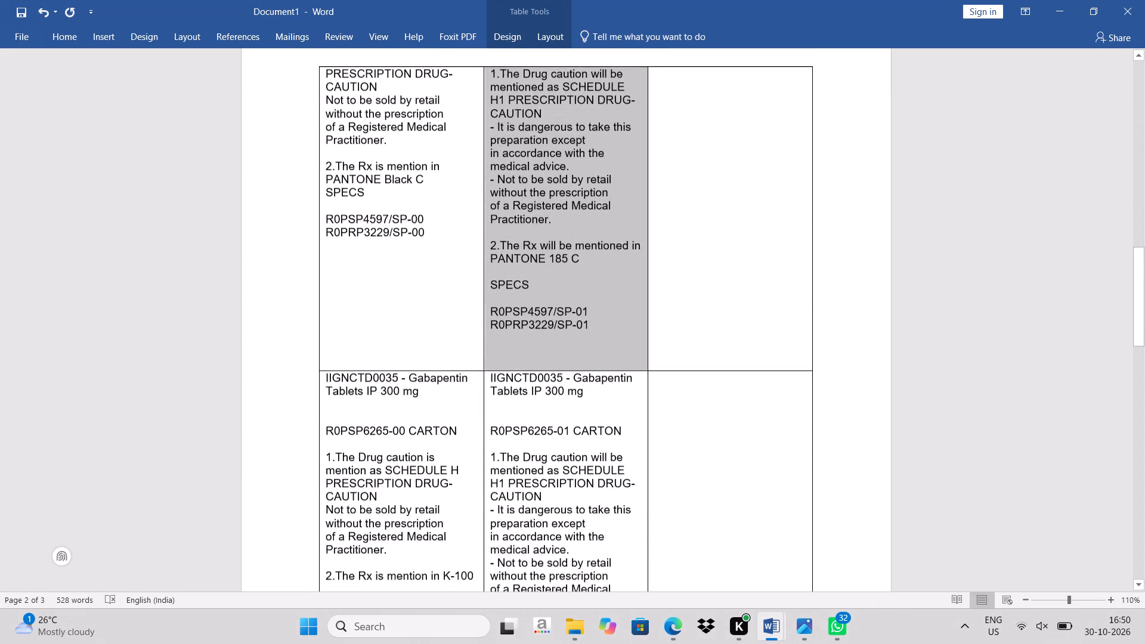
scroll(587, 453, "down", 14)
scroll(587, 453, "up", 11)
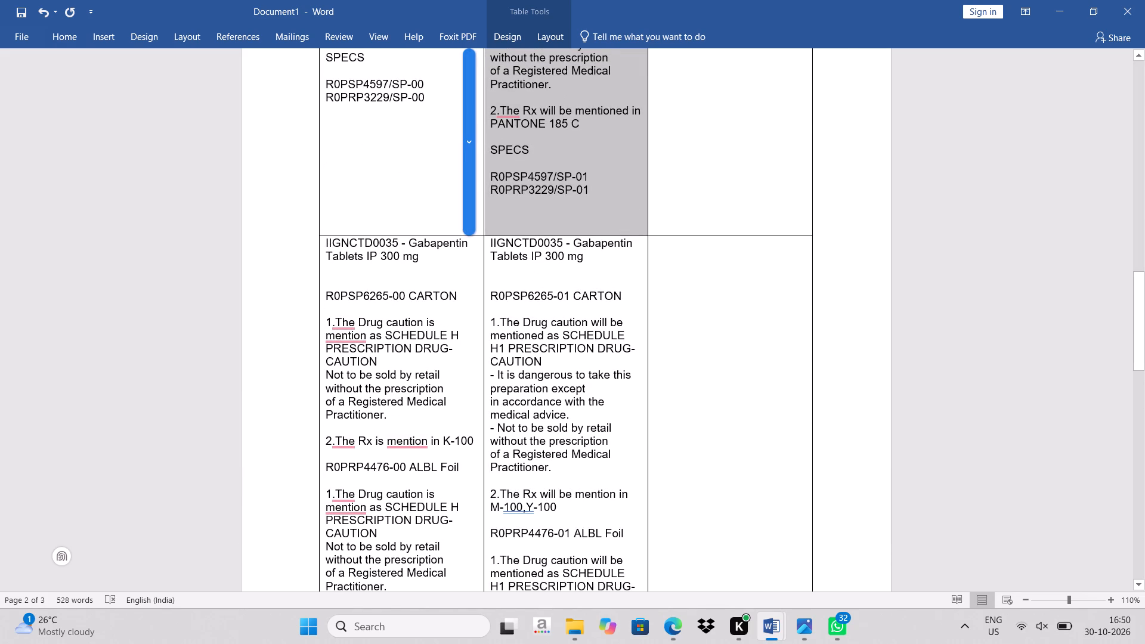
left_click(323, 246)
left_click(330, 243)
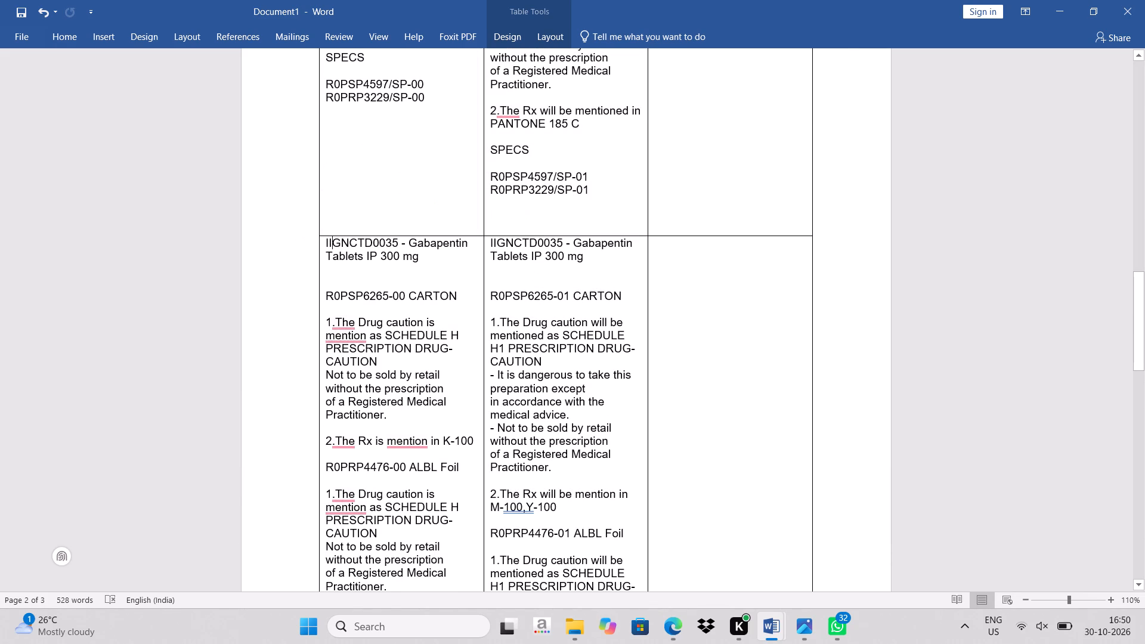
left_click_drag(491, 240, 552, 243)
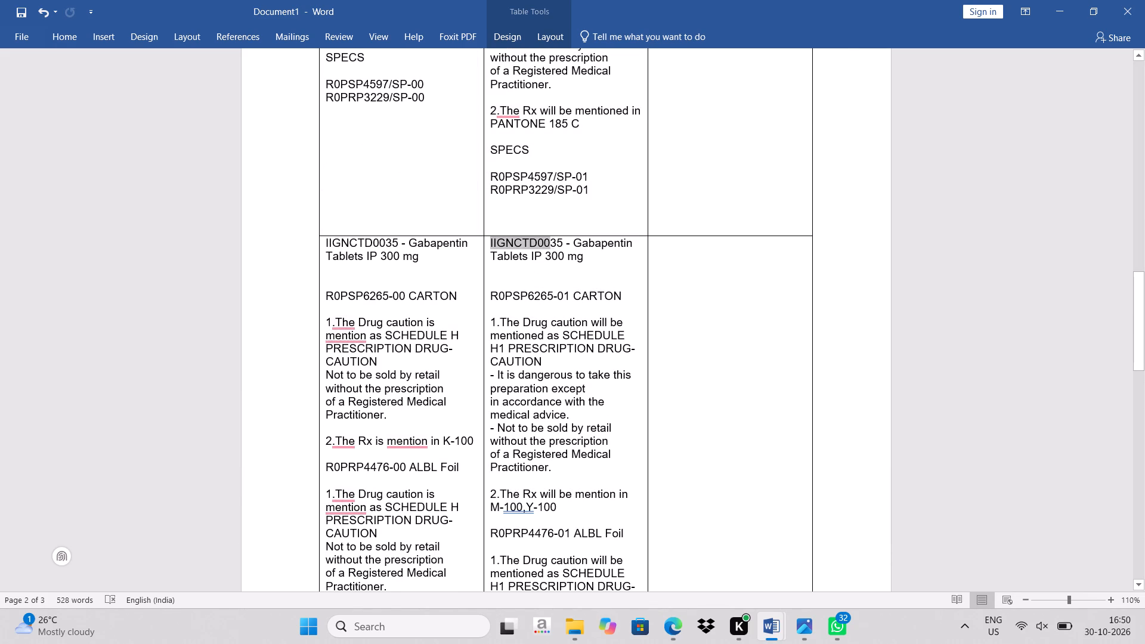
left_click_drag(552, 243, 563, 247)
right_click(549, 241)
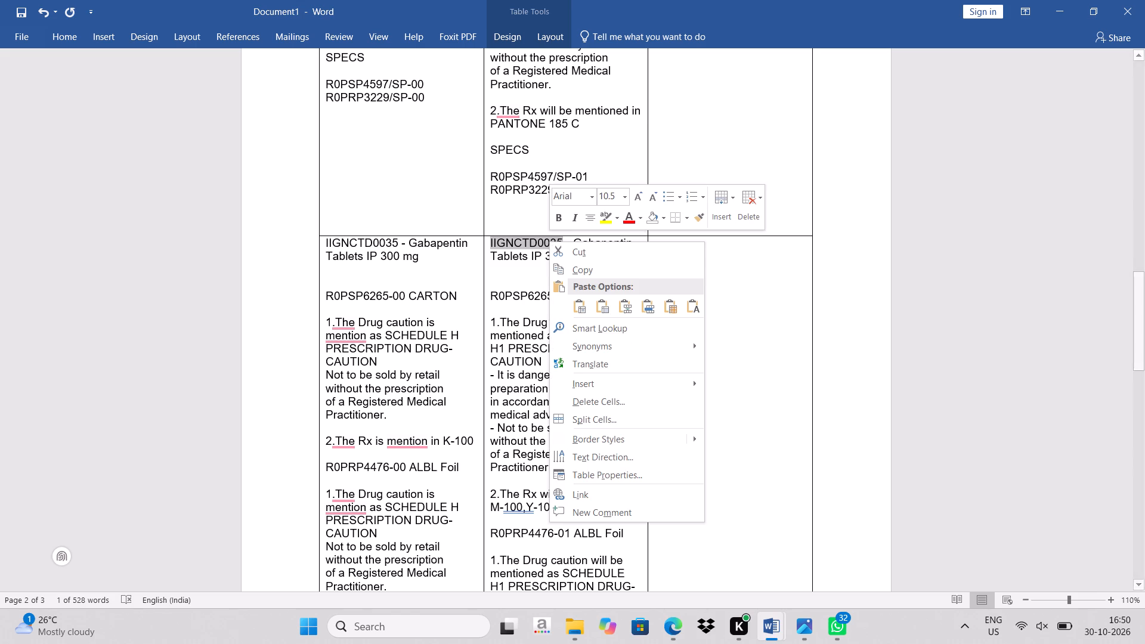
left_click(562, 270)
Switch to the Change Control report in the browser and search for records whose Current / Previous State contains IIGNCTD0035, replacing the earlier code.
left_click(1060, 6)
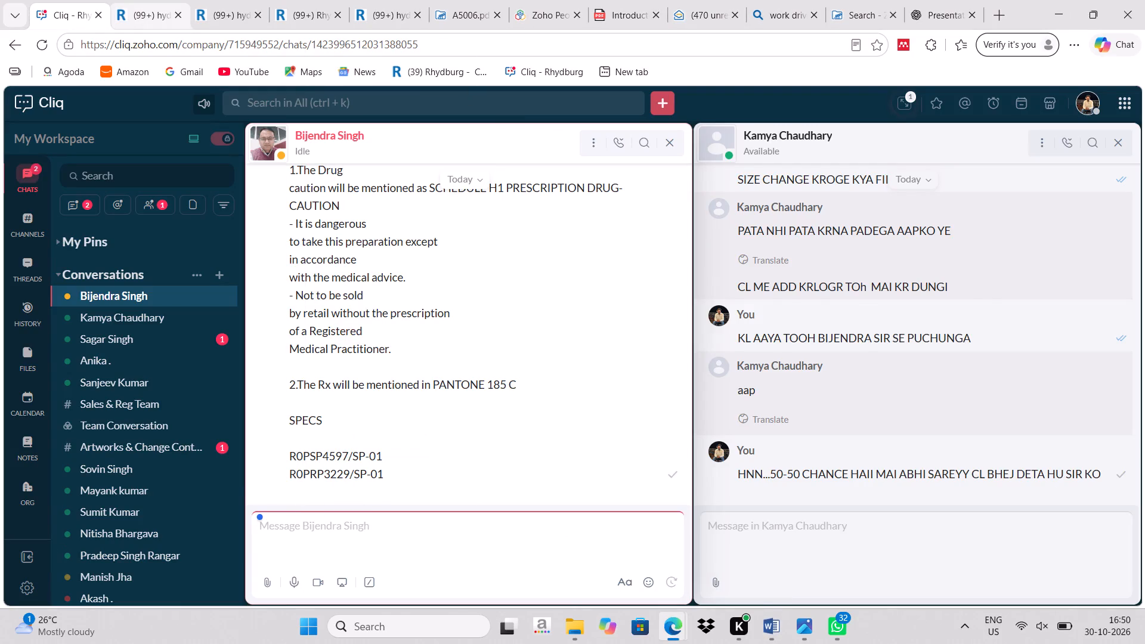
left_click(160, 6)
left_click(252, 8)
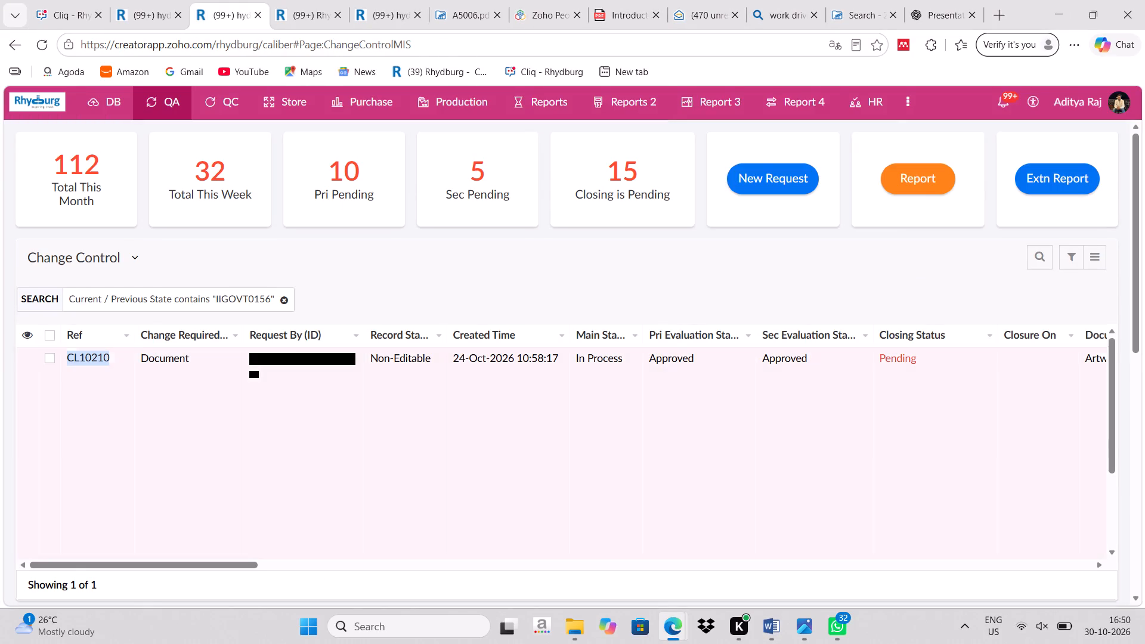
left_click(280, 570)
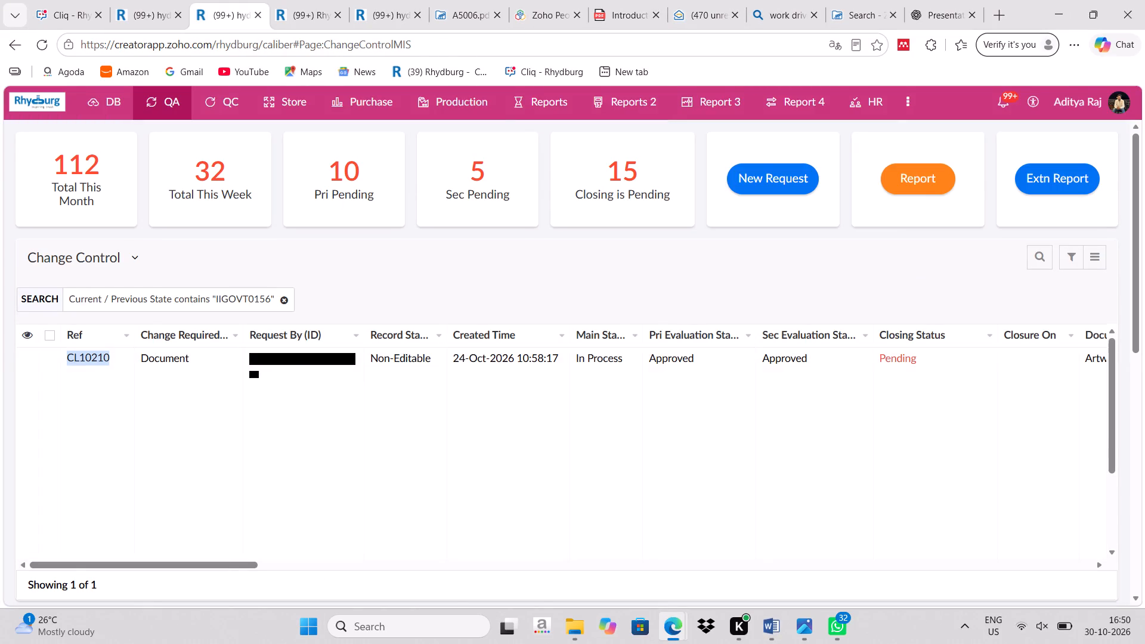
left_click(304, 561)
left_click(640, 328)
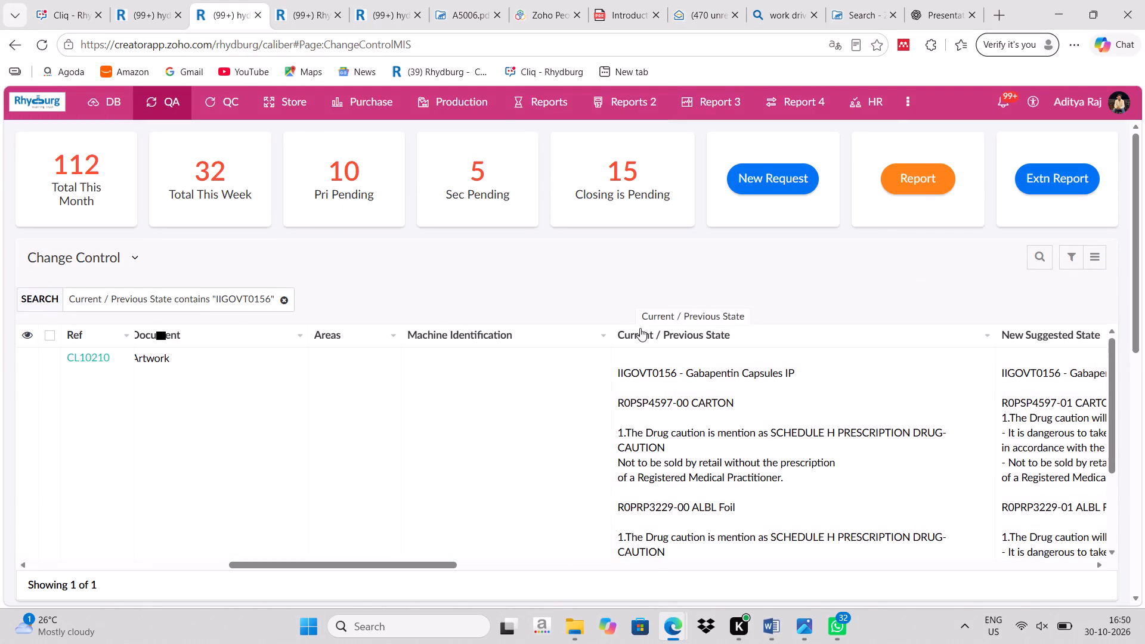
left_click(642, 354)
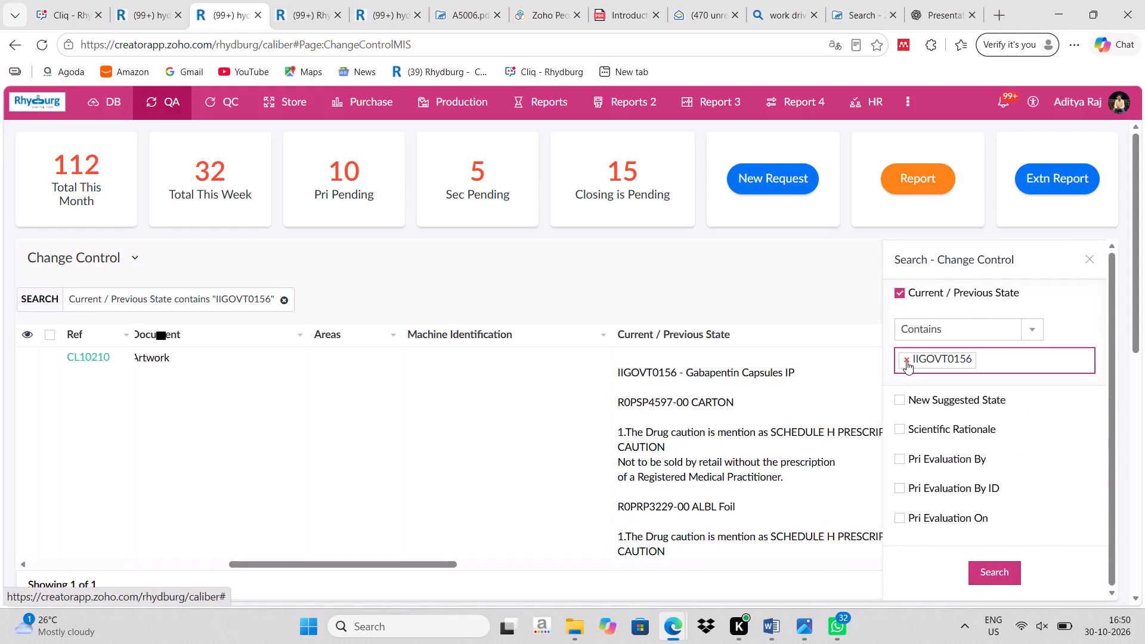
left_click(906, 361)
key("ctrl+v")
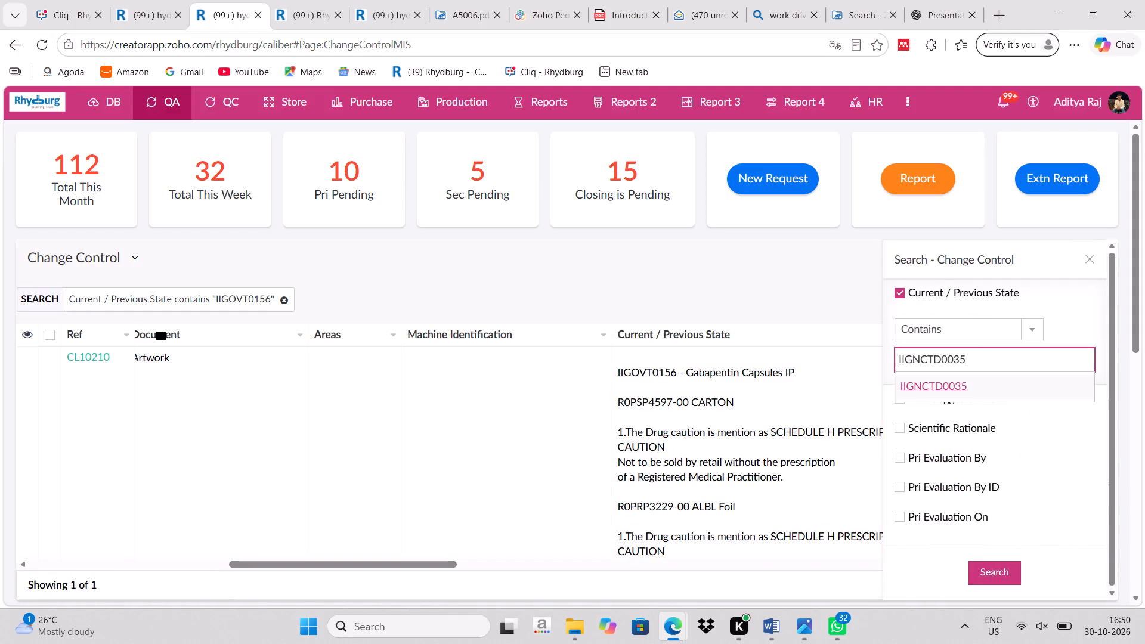
key("Return")
key("Return")
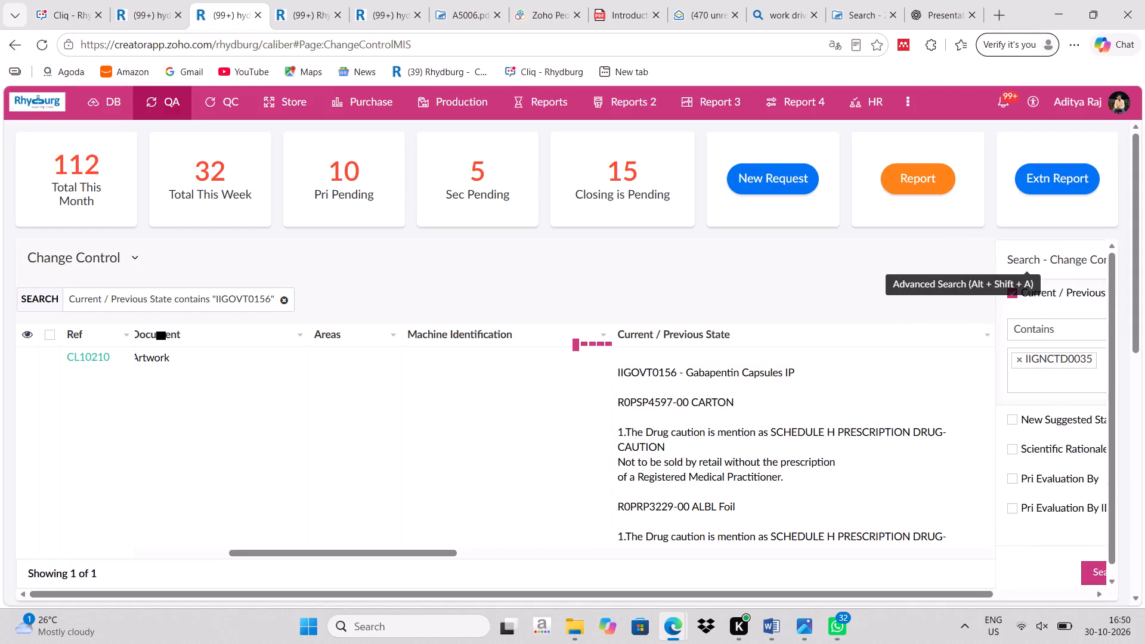
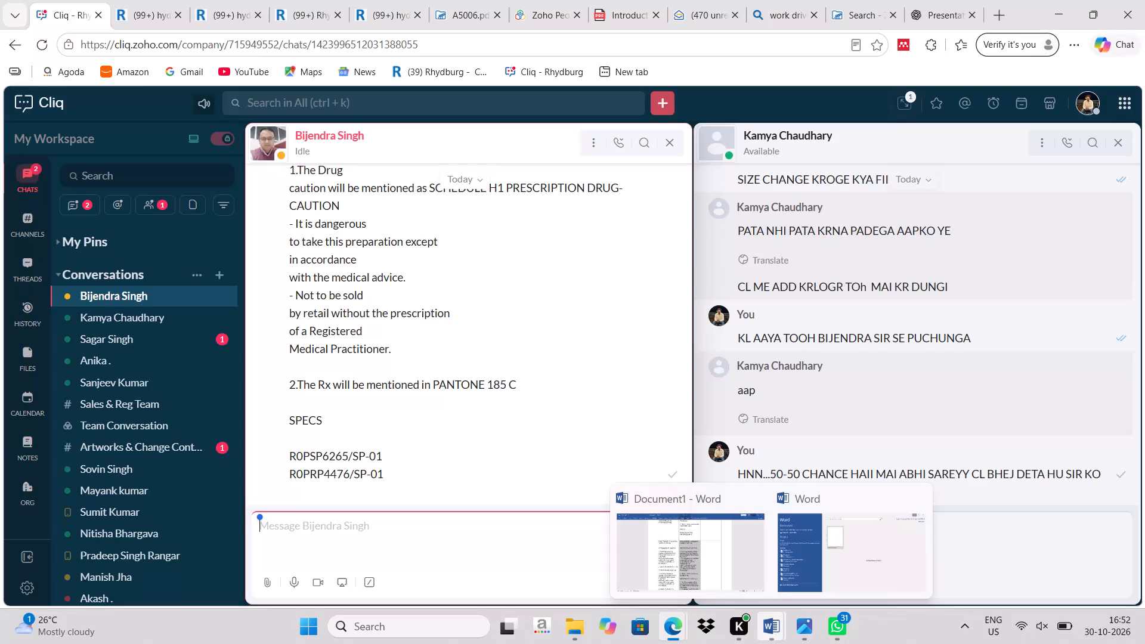
Switch from the Cliq chat to the Word document with the current and suggested artwork details.
left_click(694, 587)
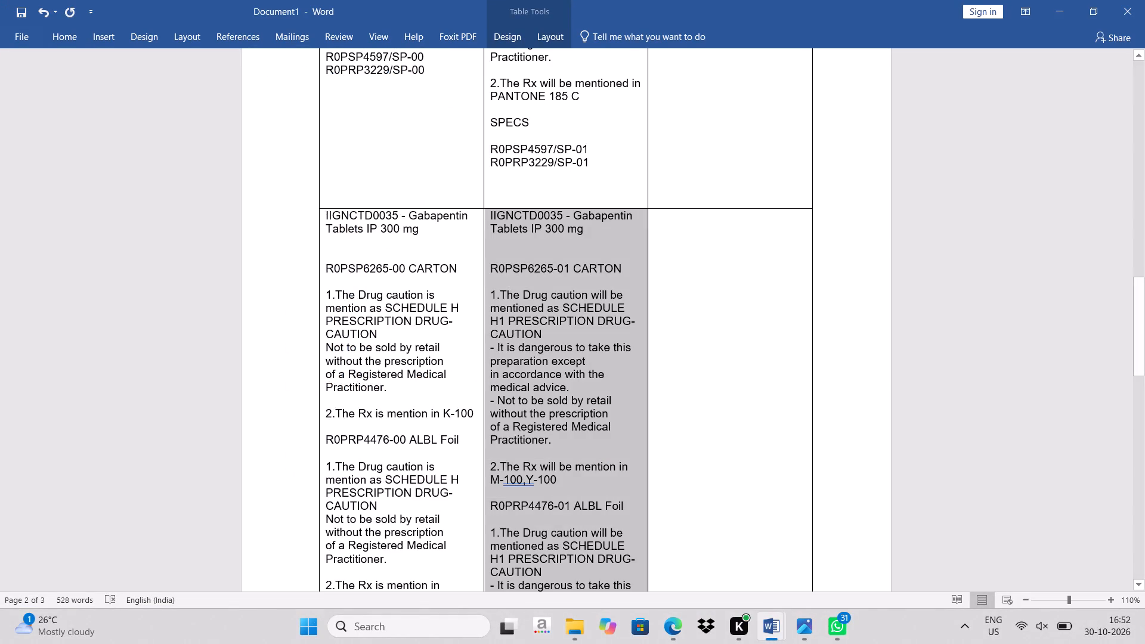
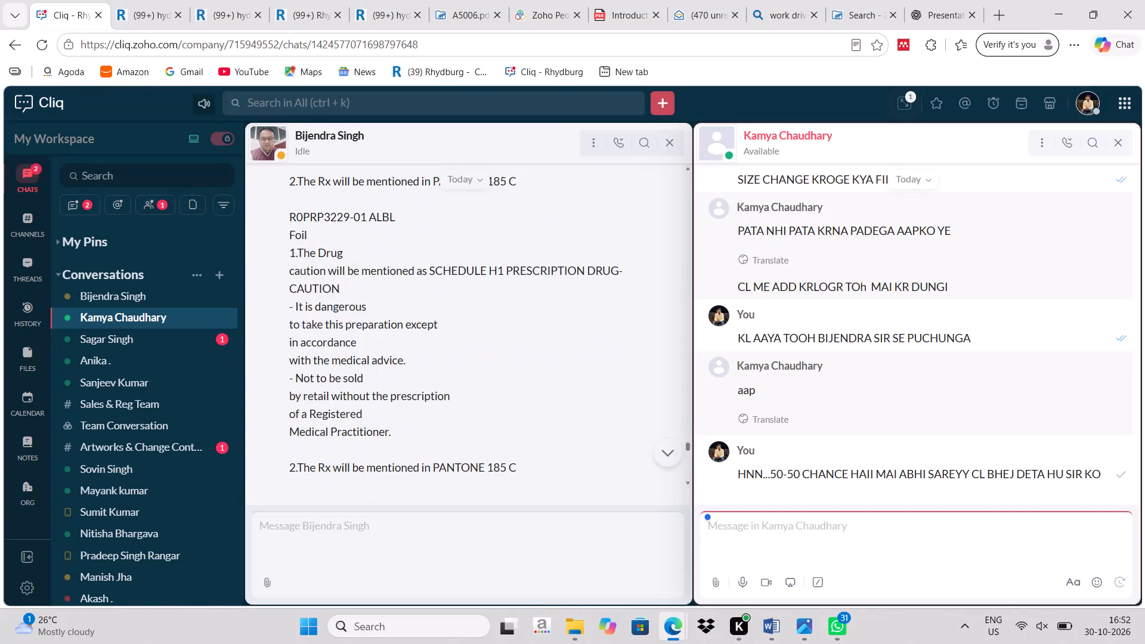
Review the current and new CL details already sent in the chat with the AGM Operations, back to the introductory Schedule H1 message.
scroll(369, 420, "up", 3)
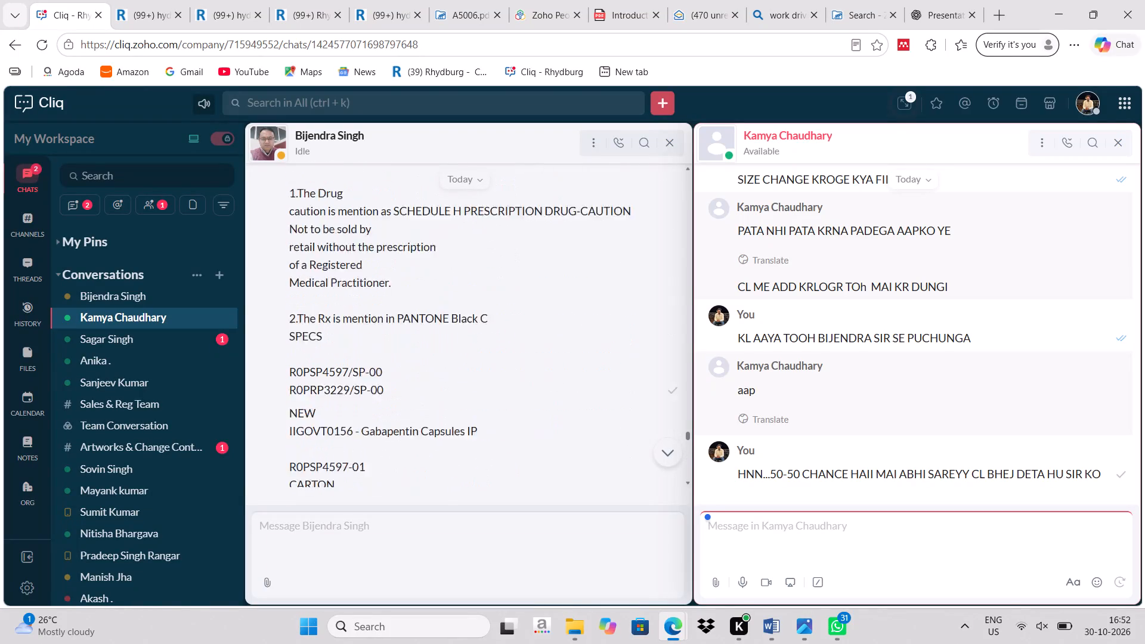
scroll(369, 420, "down", 20)
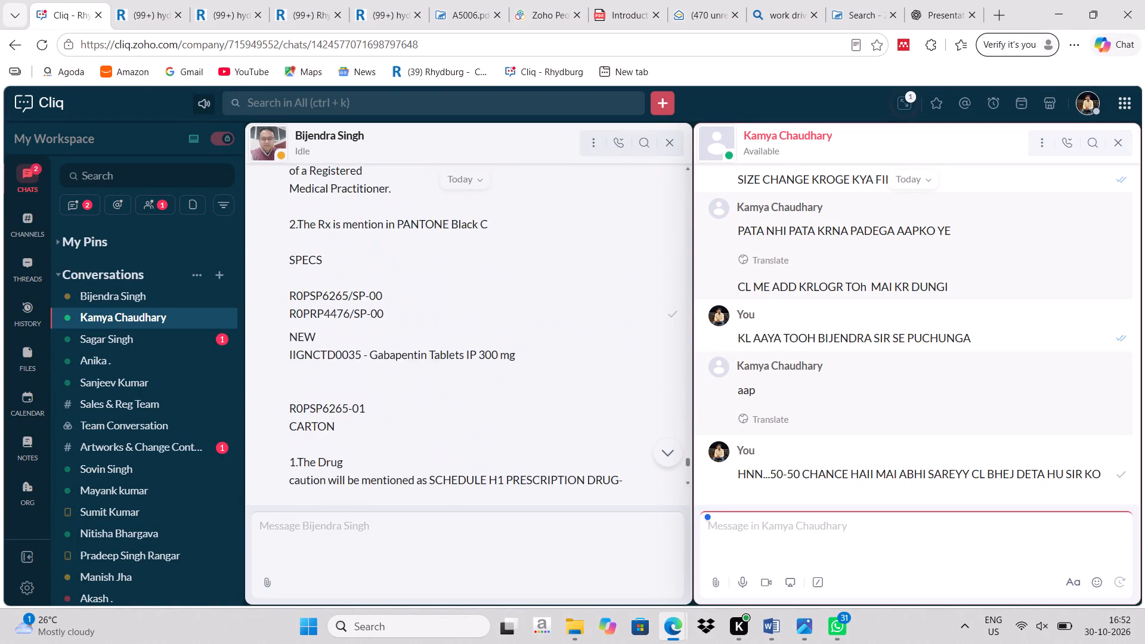
scroll(369, 420, "down", 20)
scroll(360, 438, "up", 6)
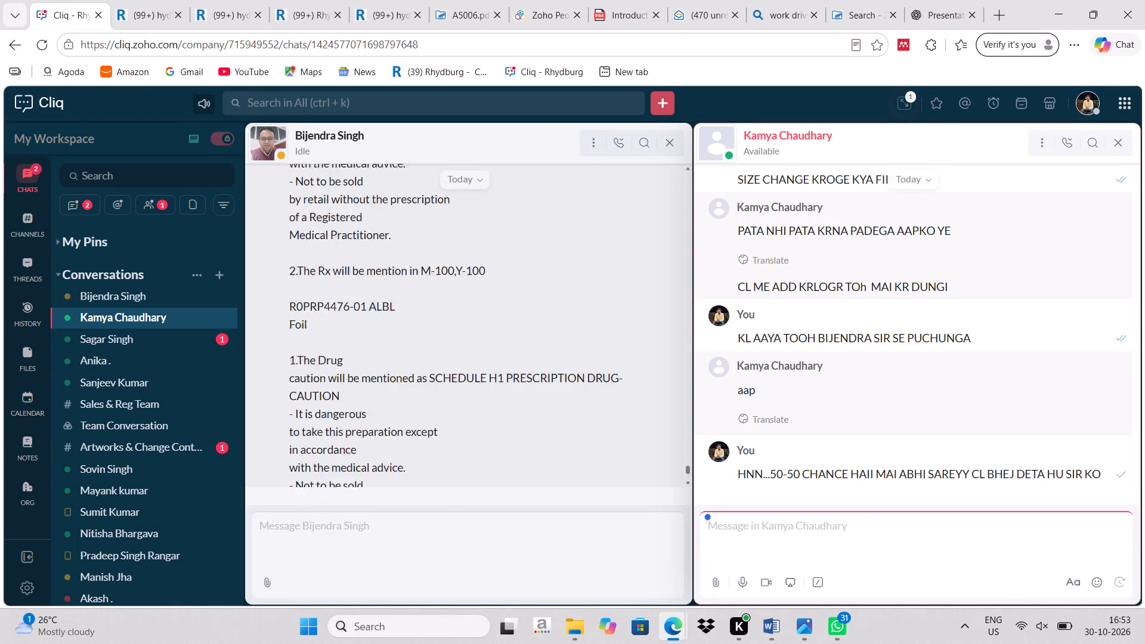
scroll(360, 438, "up", 15)
scroll(360, 438, "up", 9)
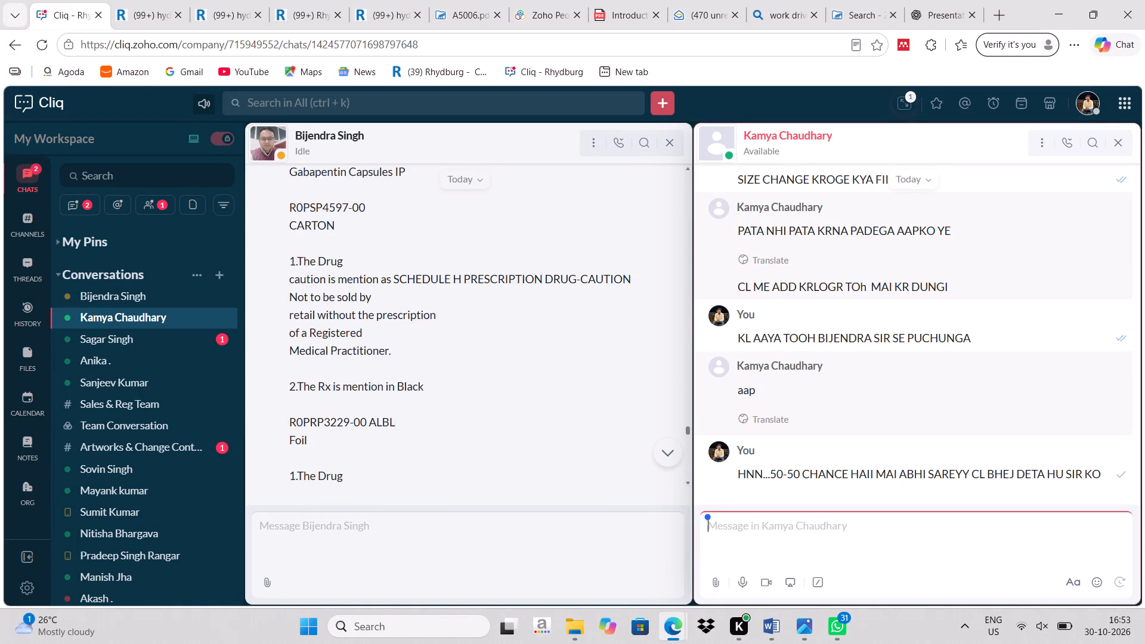
scroll(360, 438, "up", 17)
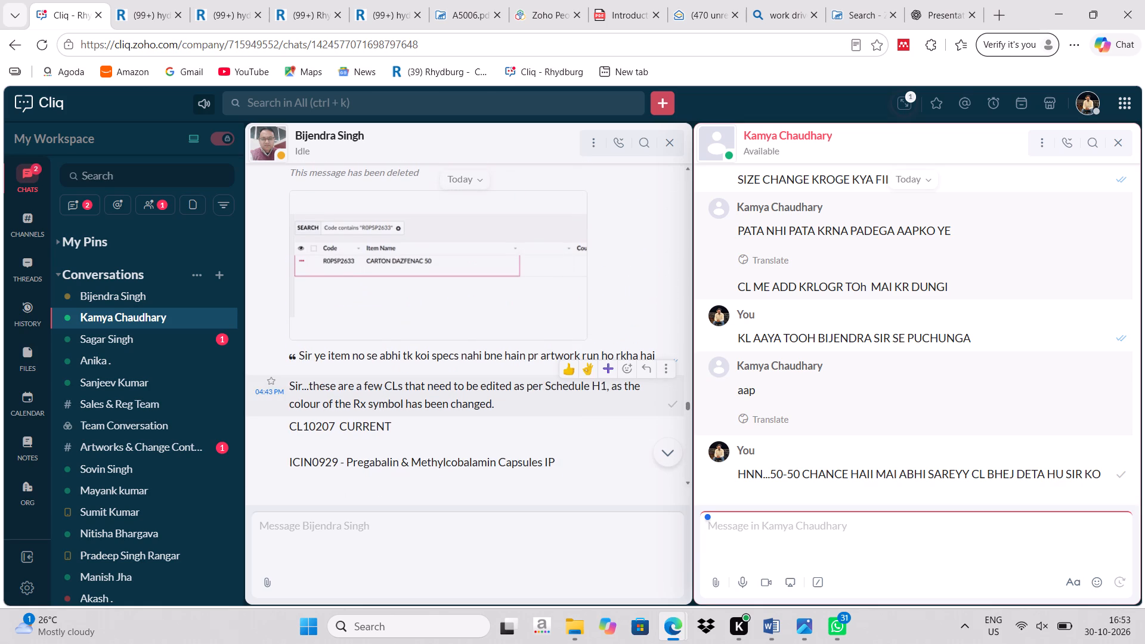
Copy the earlier message about a few CLs needing edits as per Schedule H1 due to the Rx symbol colour change, and resend it to the AGM Operations.
left_click_drag(289, 383, 463, 402)
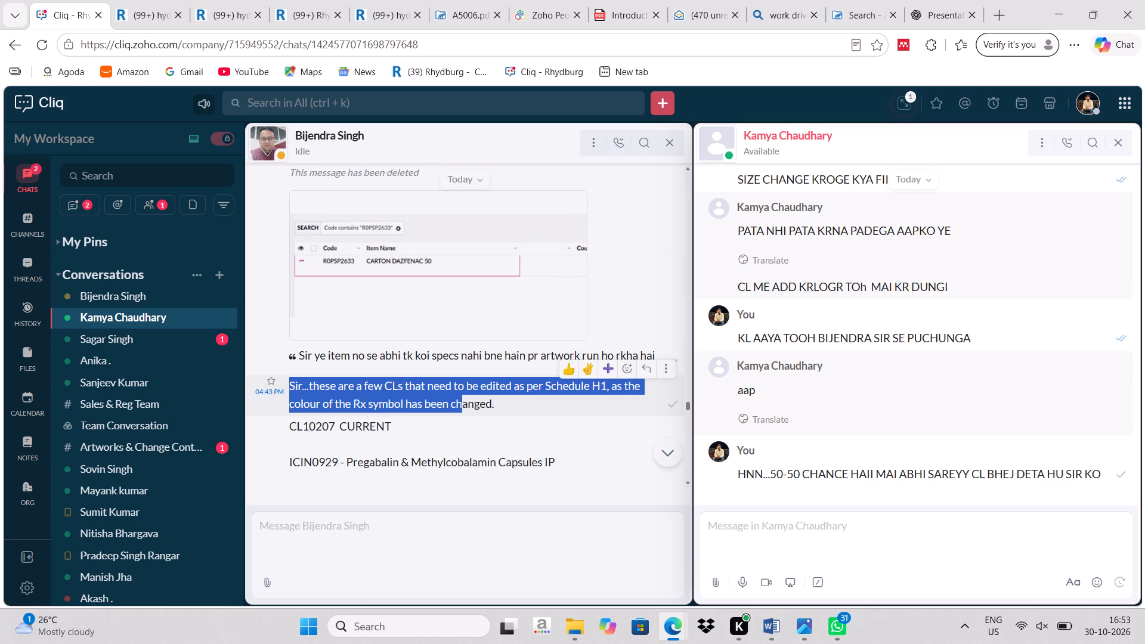
left_click_drag(463, 402, 488, 405)
left_click_drag(488, 405, 491, 405)
left_click(522, 348)
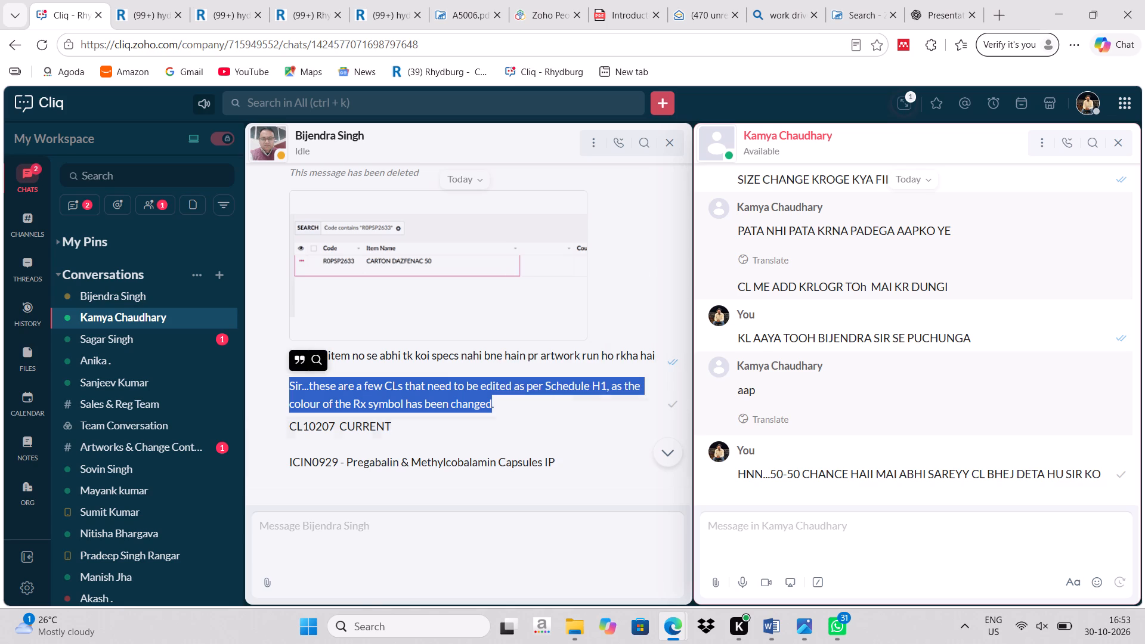
left_click(347, 523)
key("ctrl+v")
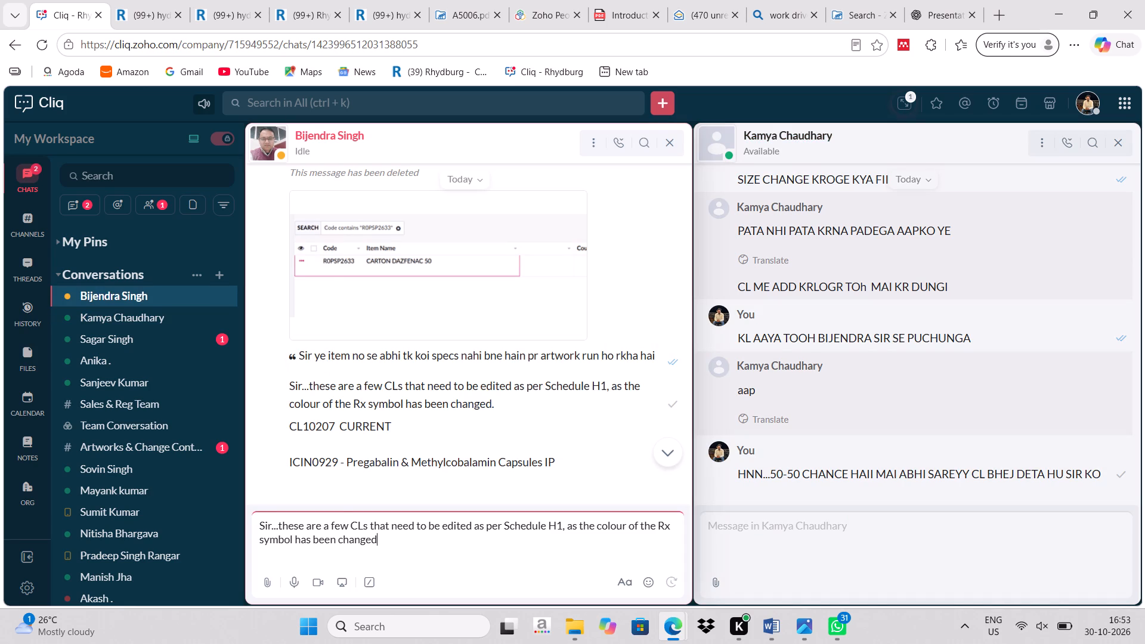
key("Return")
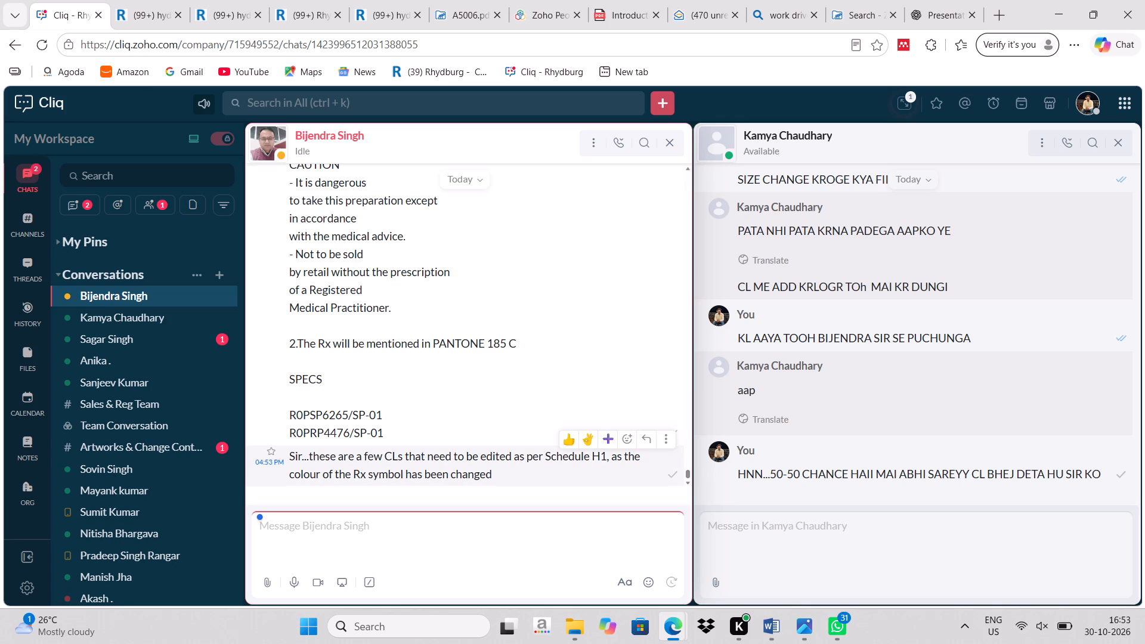
Close both open chat conversations in Cliq.
left_click(1115, 143)
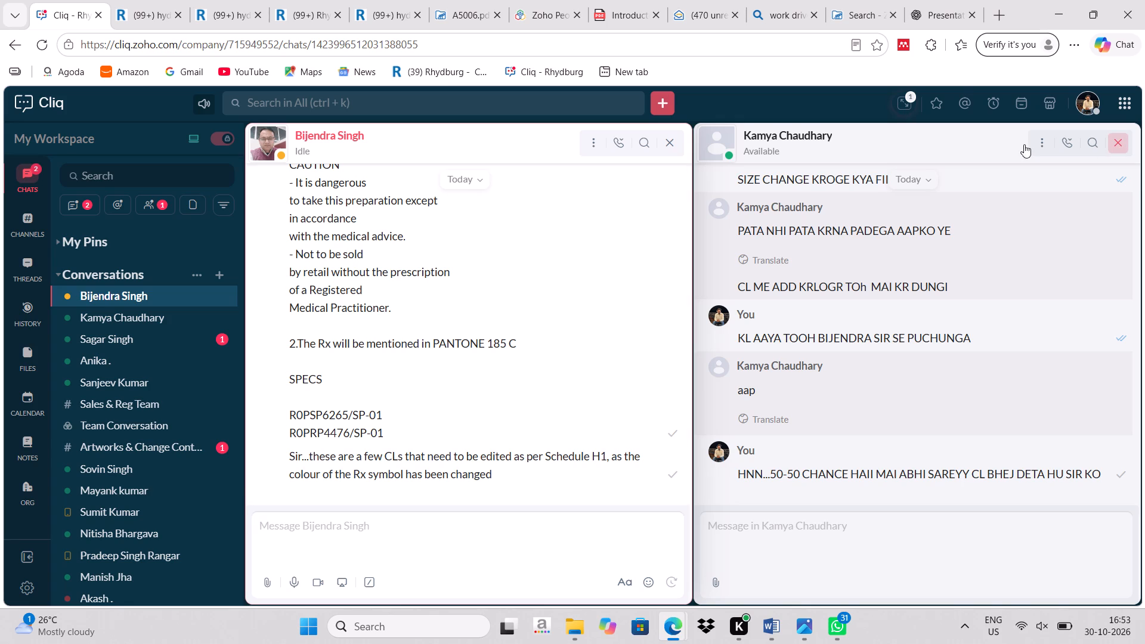
left_click(1116, 143)
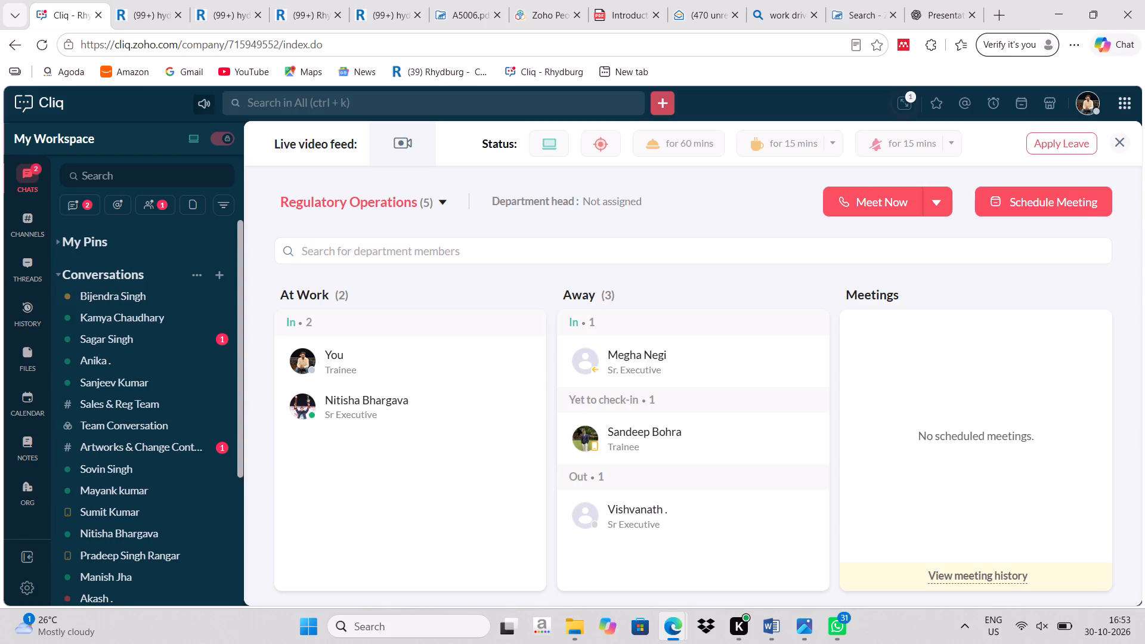
Switch to the Gap Analysis Report and examine the remarks, feedback, status and reviewer details of the latest entries.
left_click(142, 8)
left_click(223, 15)
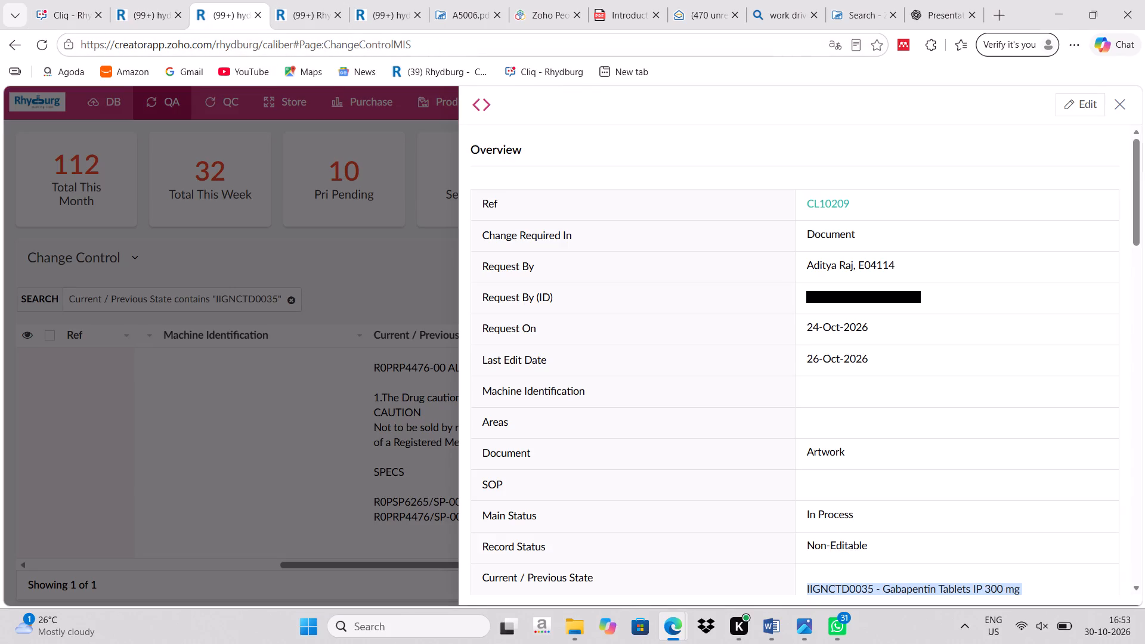
left_click(293, 11)
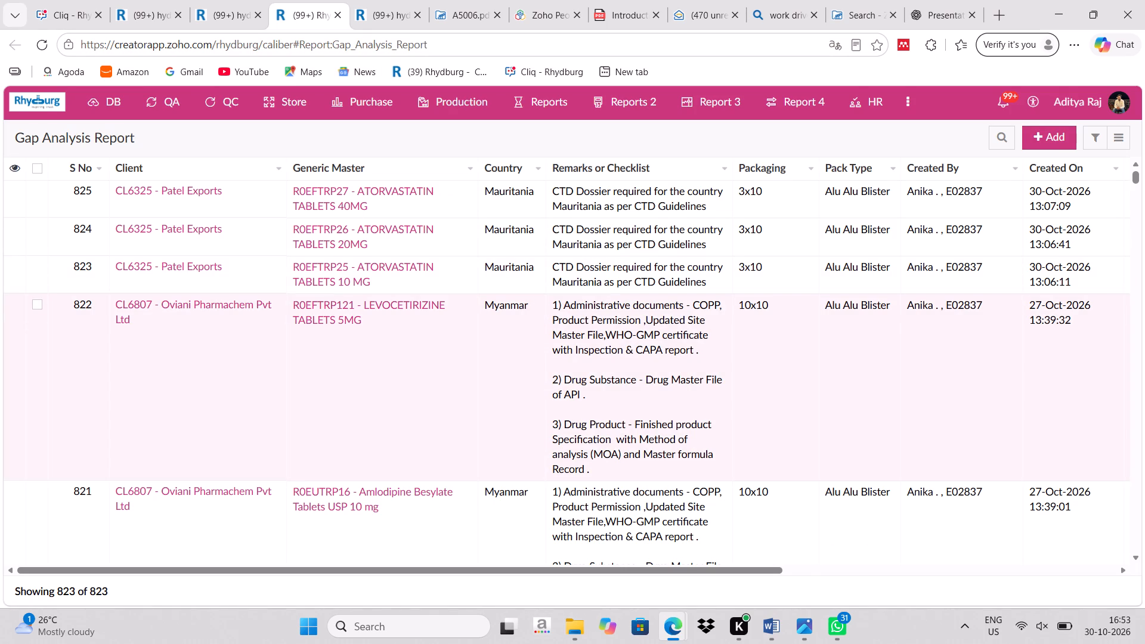
scroll(664, 355, "right", 2)
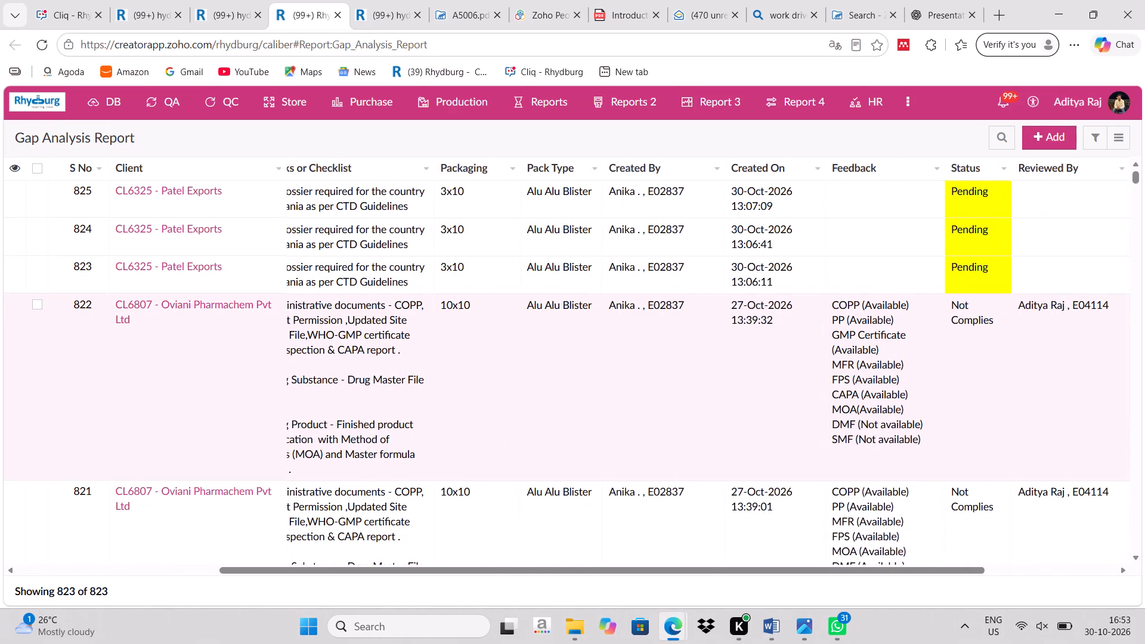
scroll(664, 355, "right", 3)
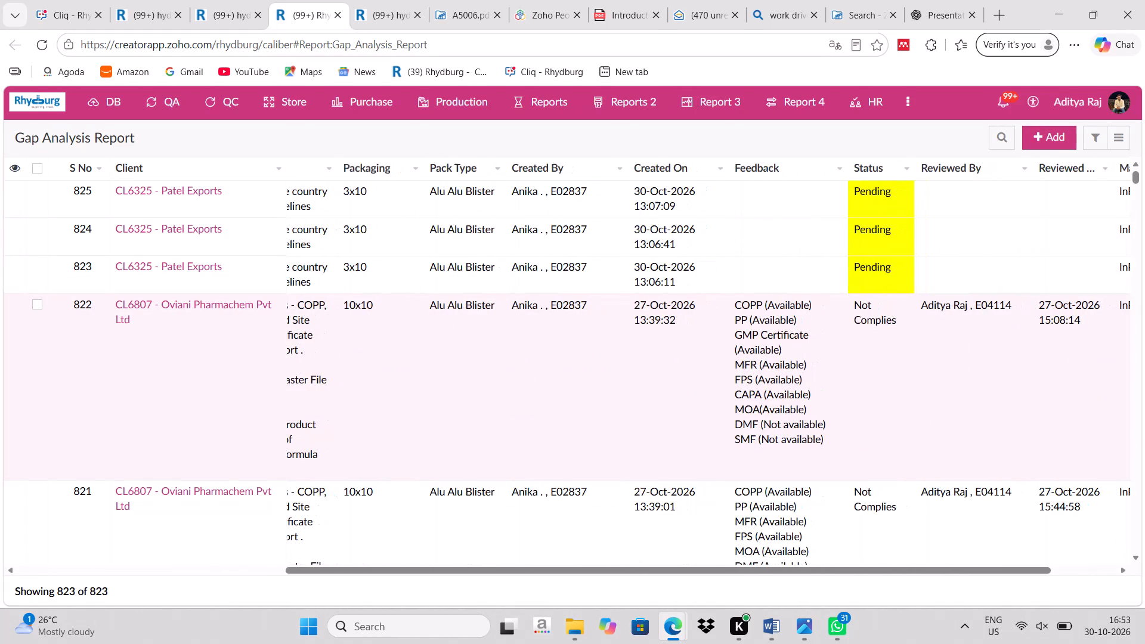
scroll(664, 355, "right", 2)
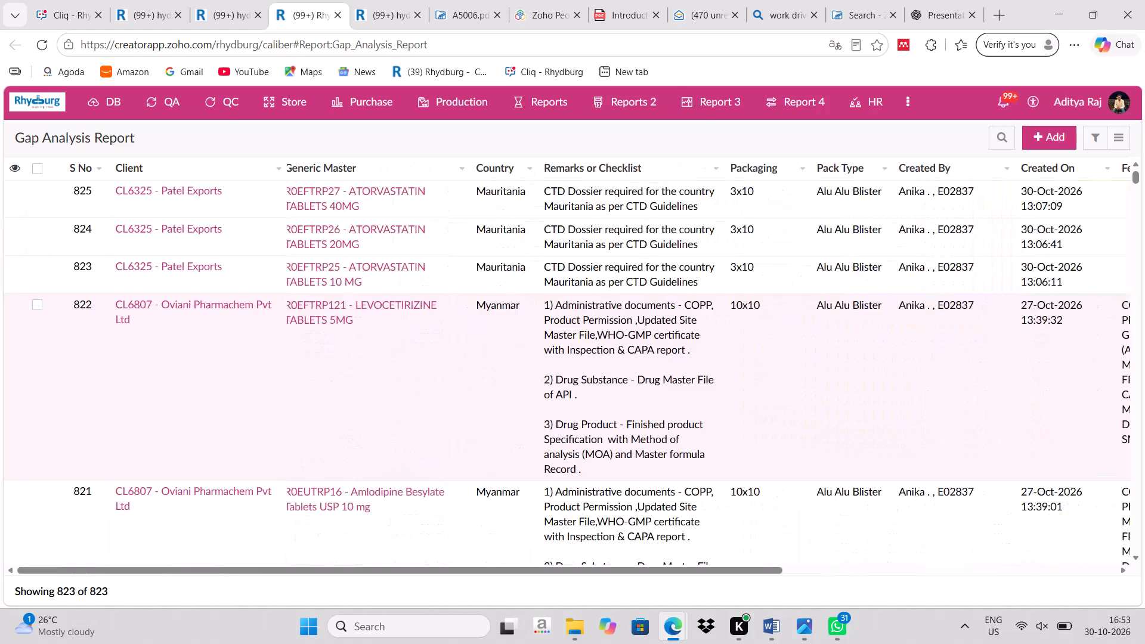
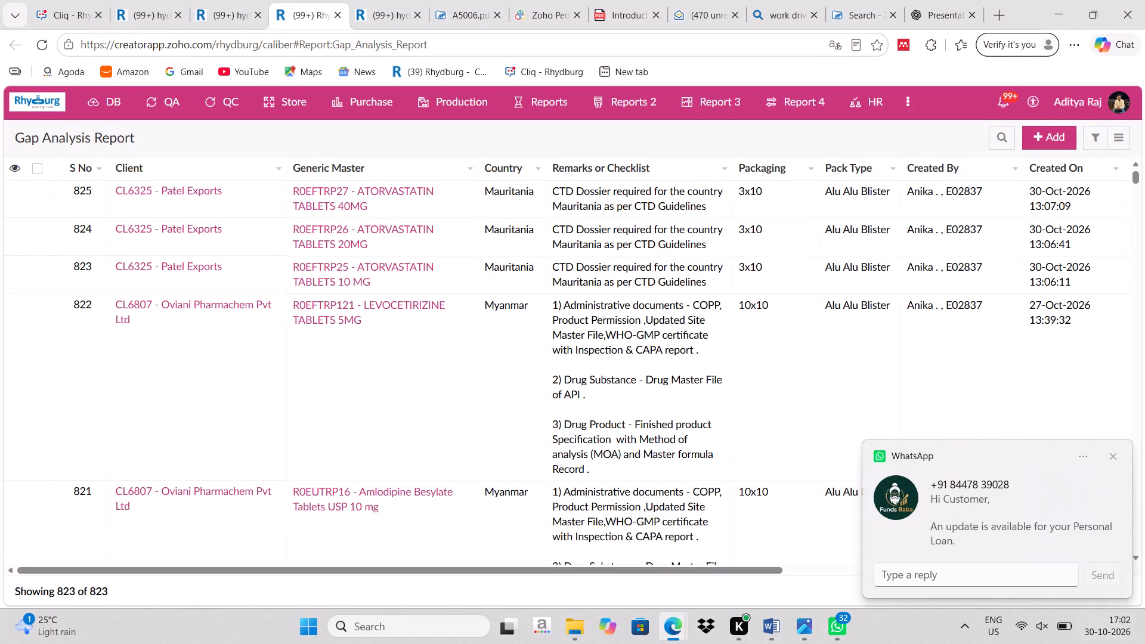
Dismiss the WhatsApp message notification covering the Gap Analysis Report.
left_click(1112, 457)
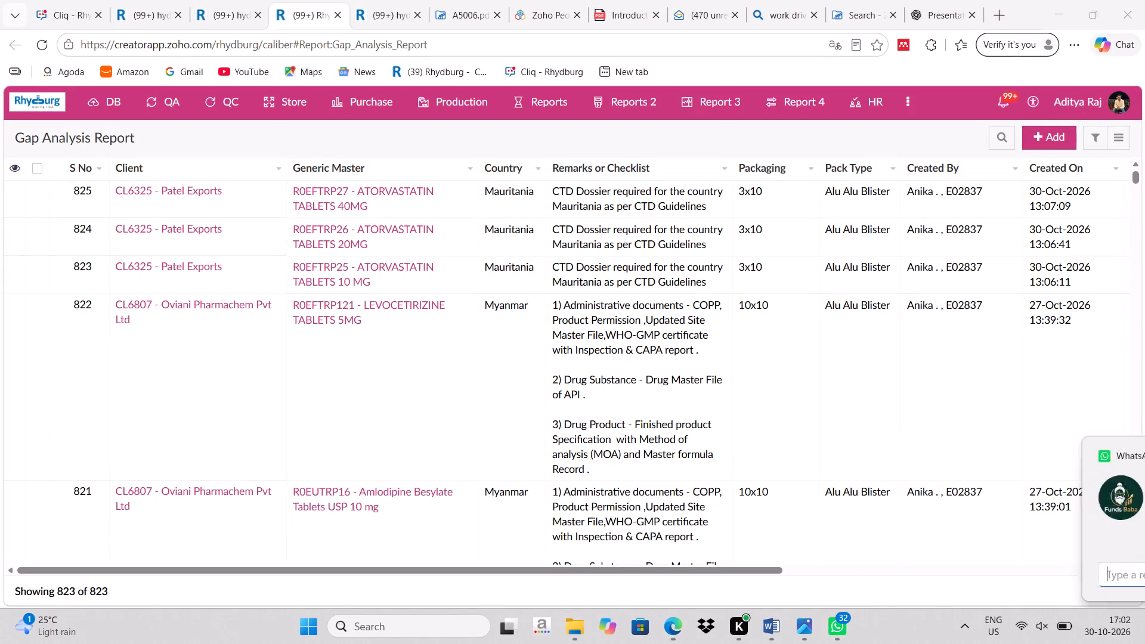
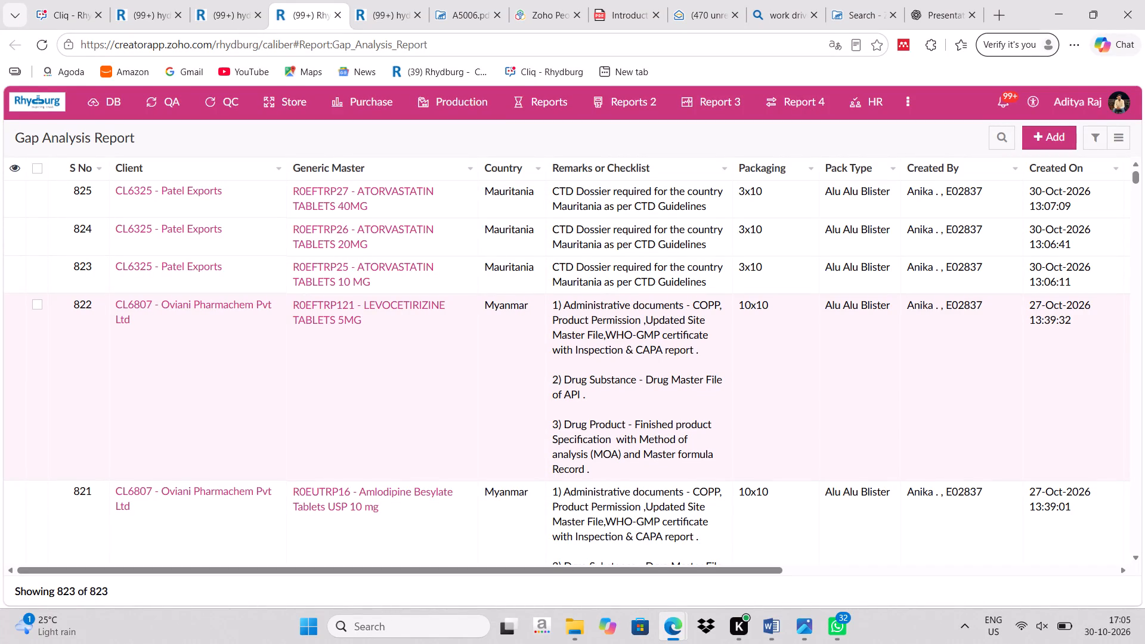
Open the details of entry 823, ATORVASTATIN TABLETS 10 MG for Patel Exports, from the Gap Analysis Report.
left_click(410, 274)
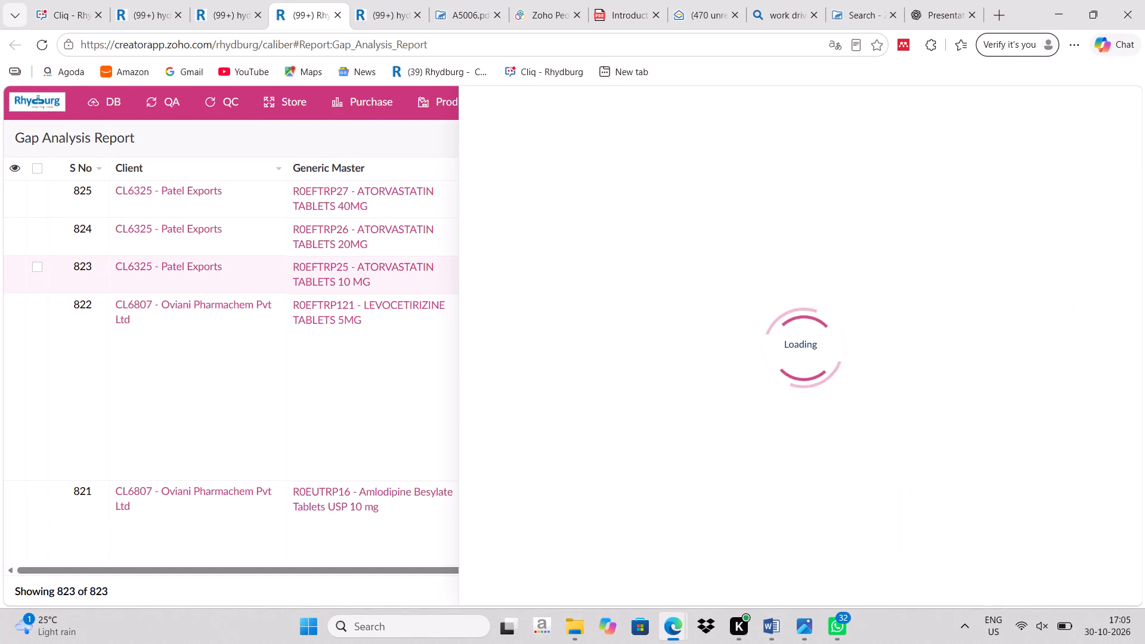
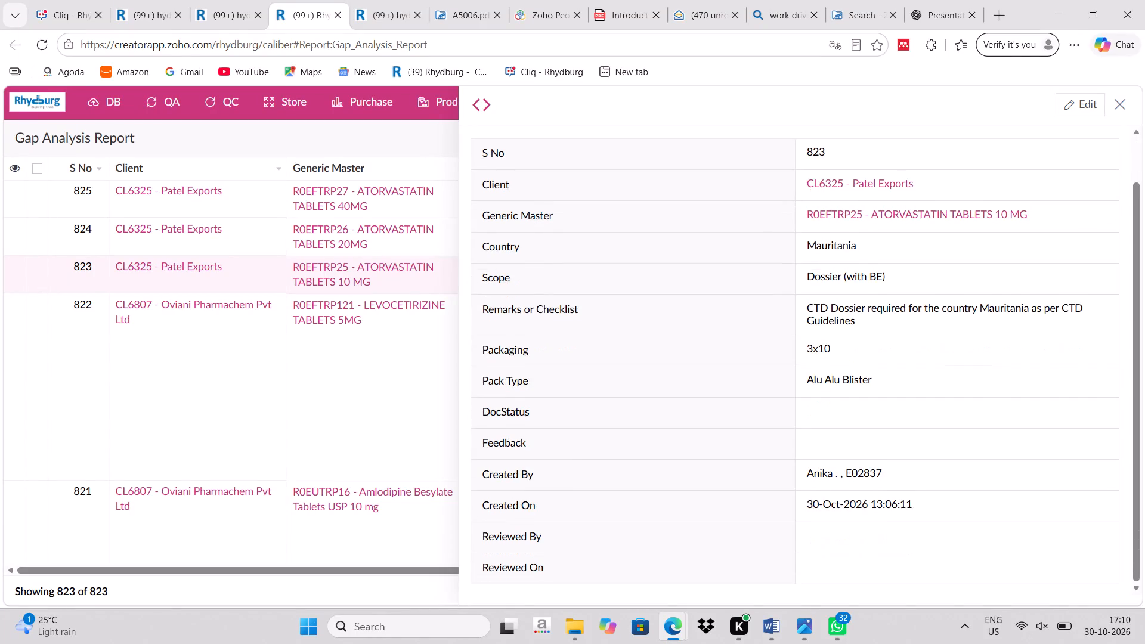
Open the generic master record R0EFTRP25 - ATORVASTATIN TABLETS 10 MG from entry 823 and examine its listed licence documents.
scroll(794, 238, "up", 7)
left_click(896, 264)
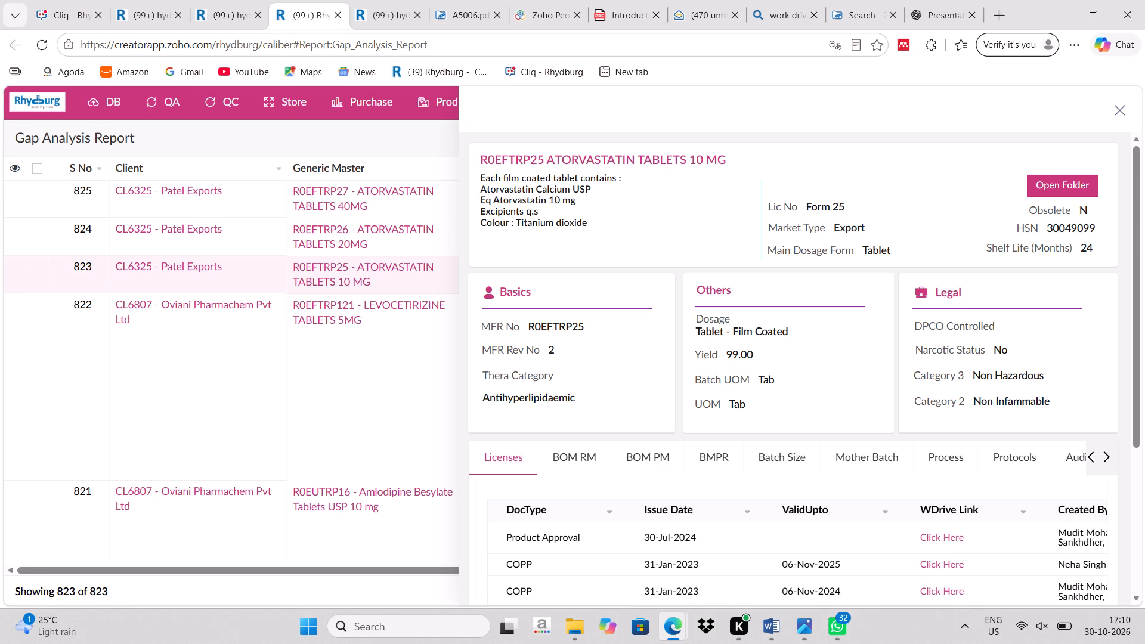
scroll(740, 494, "down", 2)
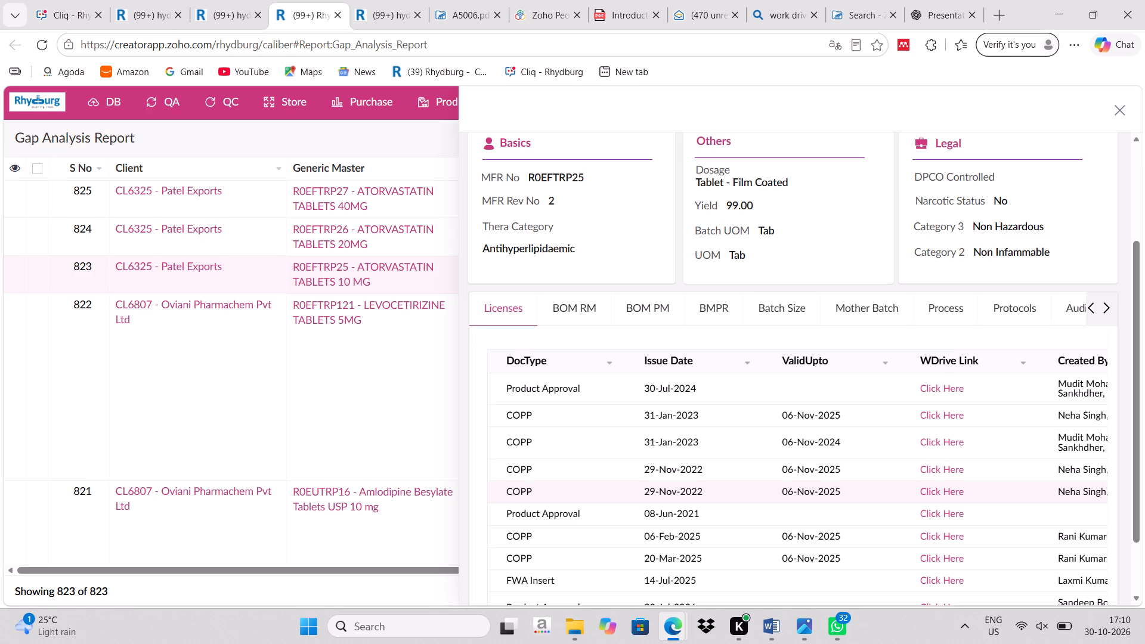
scroll(960, 586, "down", 2)
scroll(947, 582, "up", 2)
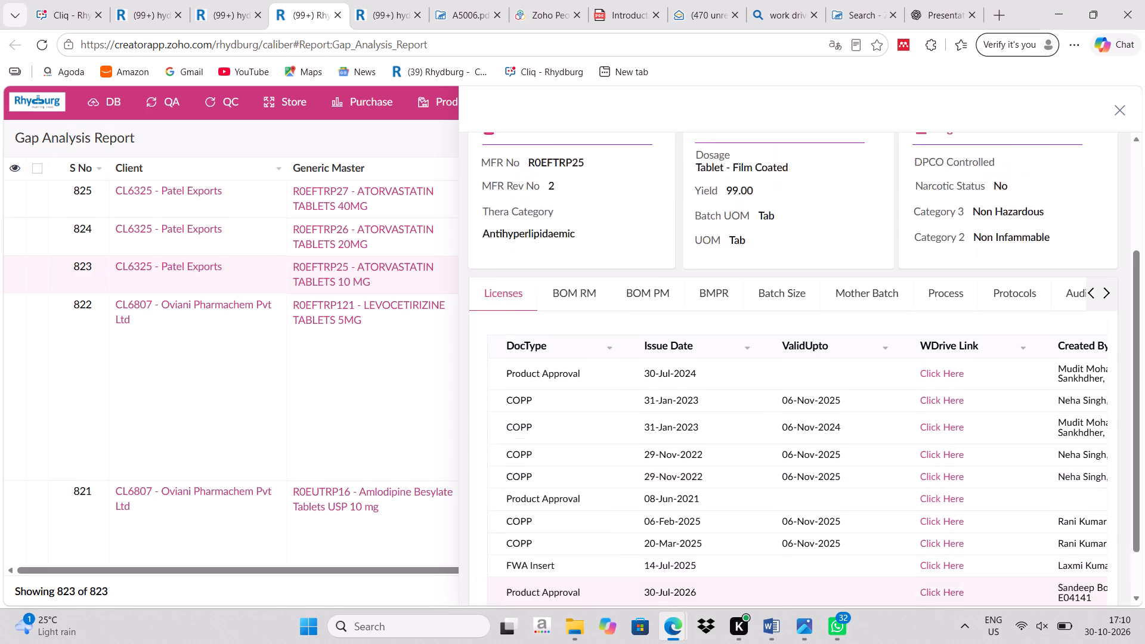
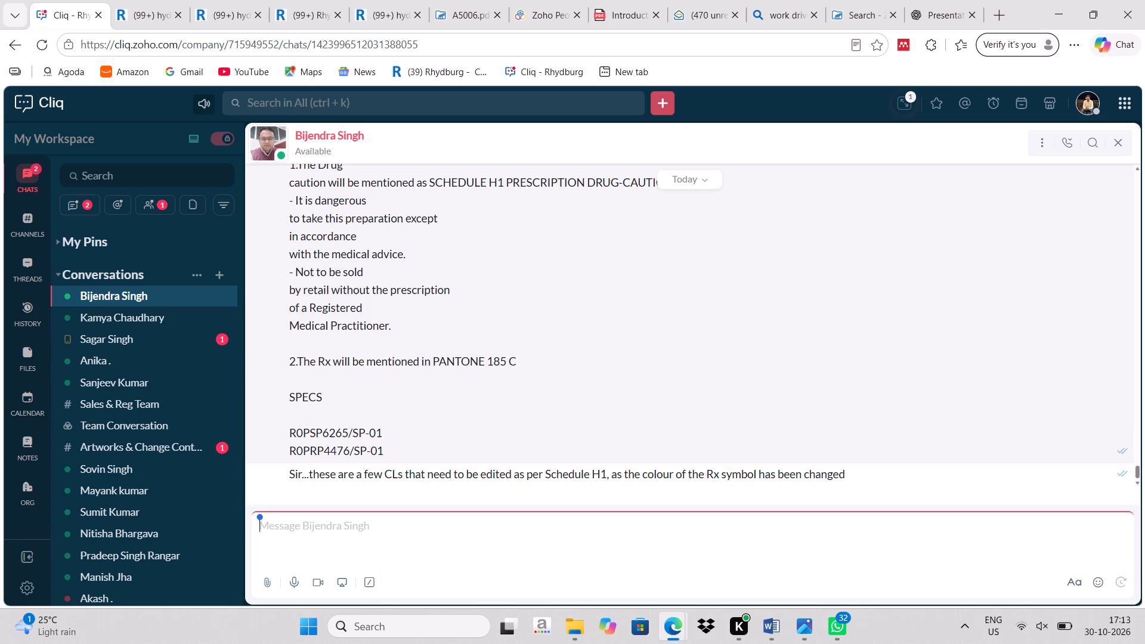
Close the CL10209 record overview and reload the Change Control page.
scroll(431, 357, "down", 2)
left_click(141, 17)
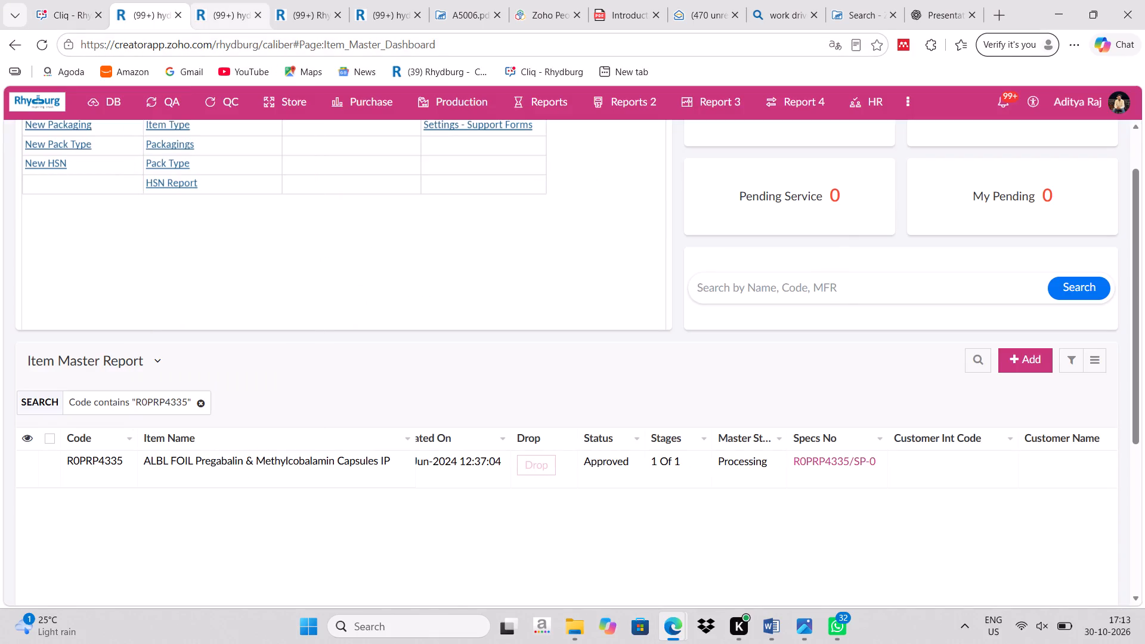
left_click(233, 16)
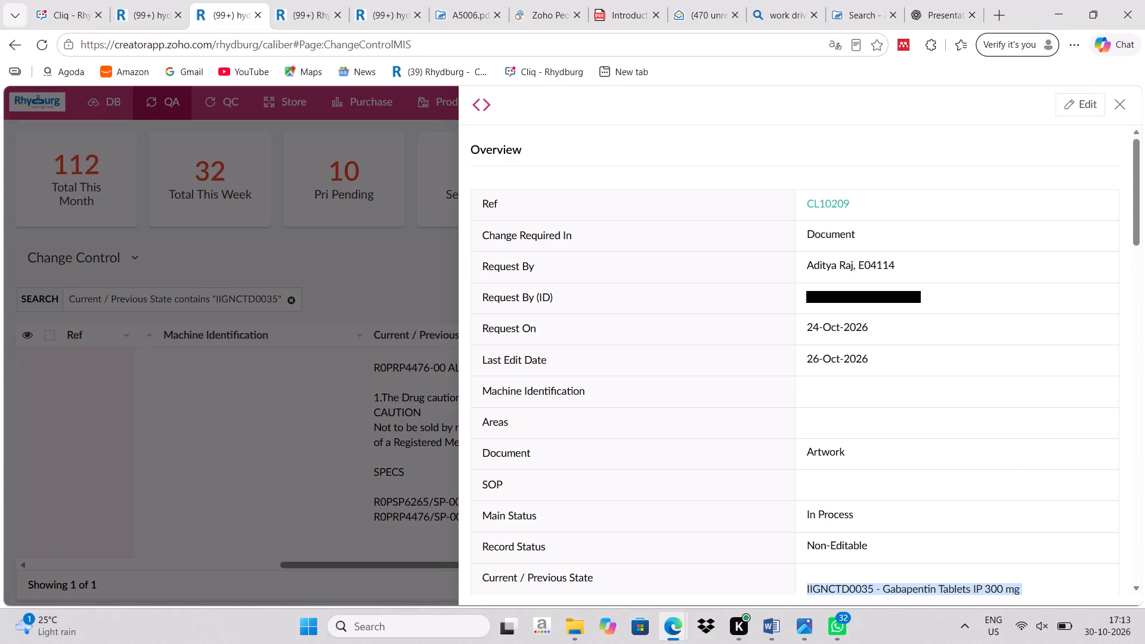
left_click(1121, 102)
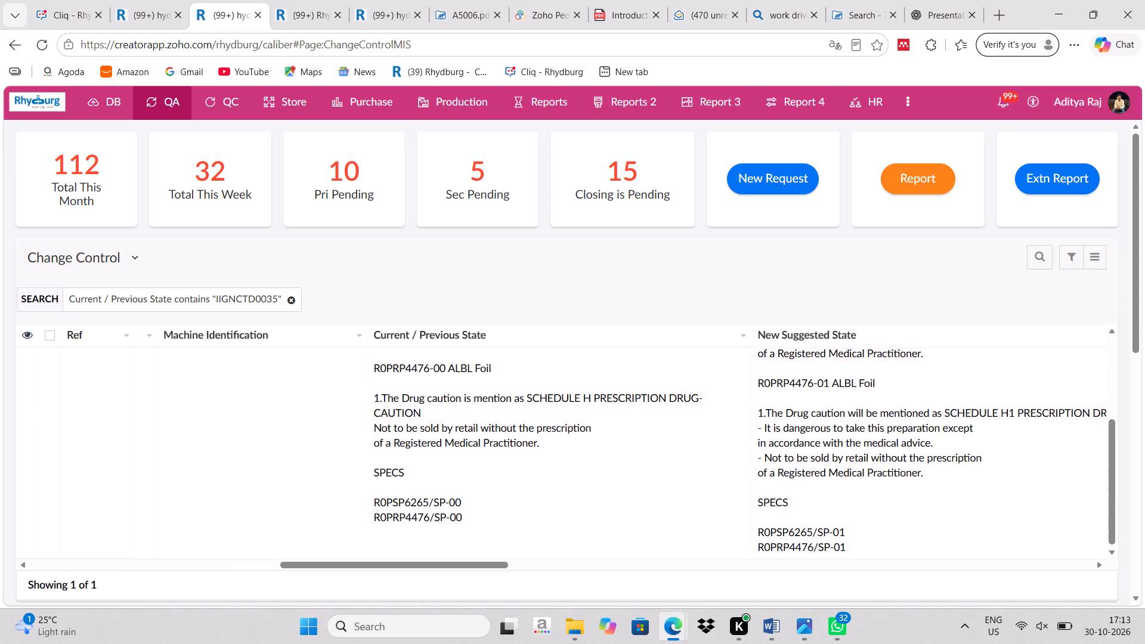
left_click(41, 38)
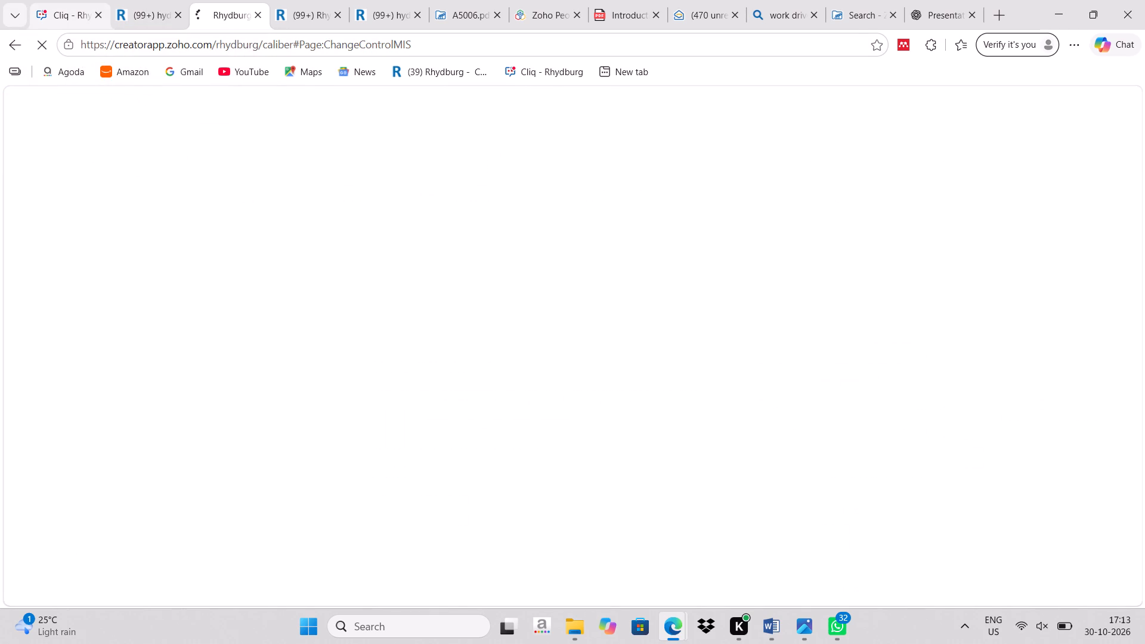
Copy the change reference CL10209 from the Gabapentin Tablets IP 300 mg message in the AGM Operations chat.
left_click(62, 16)
scroll(378, 329, "up", 4)
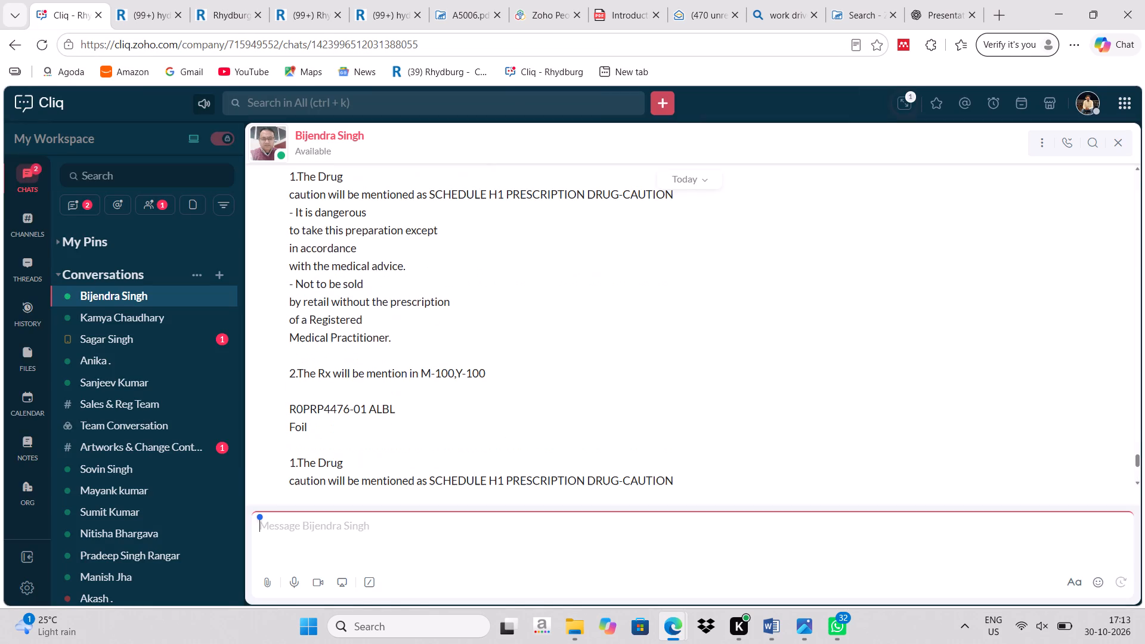
scroll(379, 328, "up", 3)
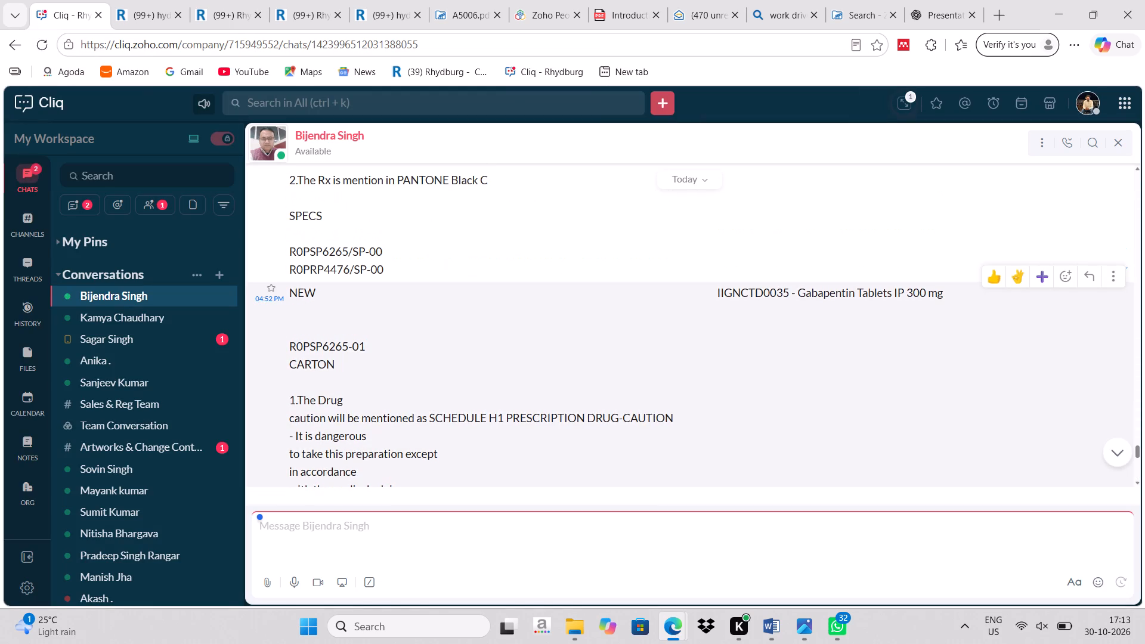
scroll(366, 320, "up", 3)
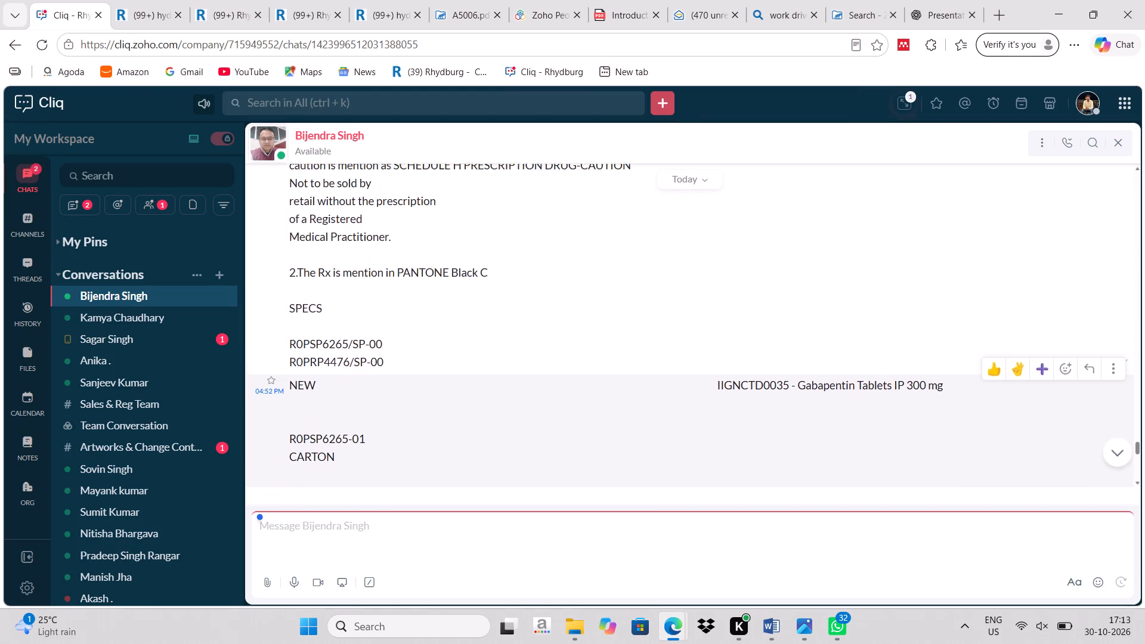
scroll(366, 320, "up", 4)
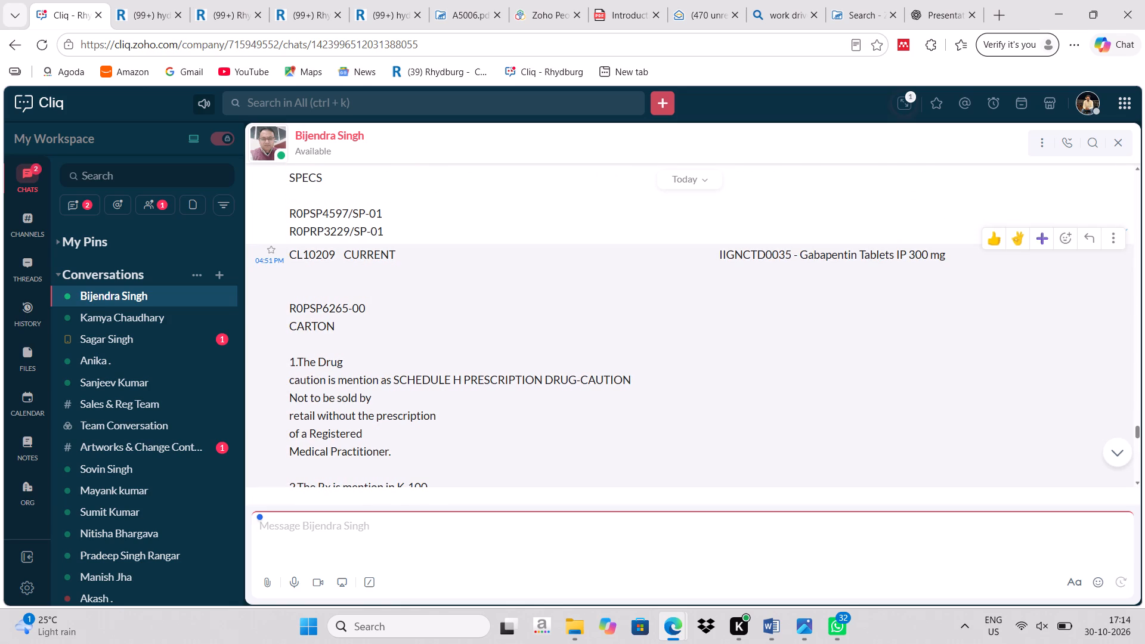
left_click_drag(285, 253, 324, 255)
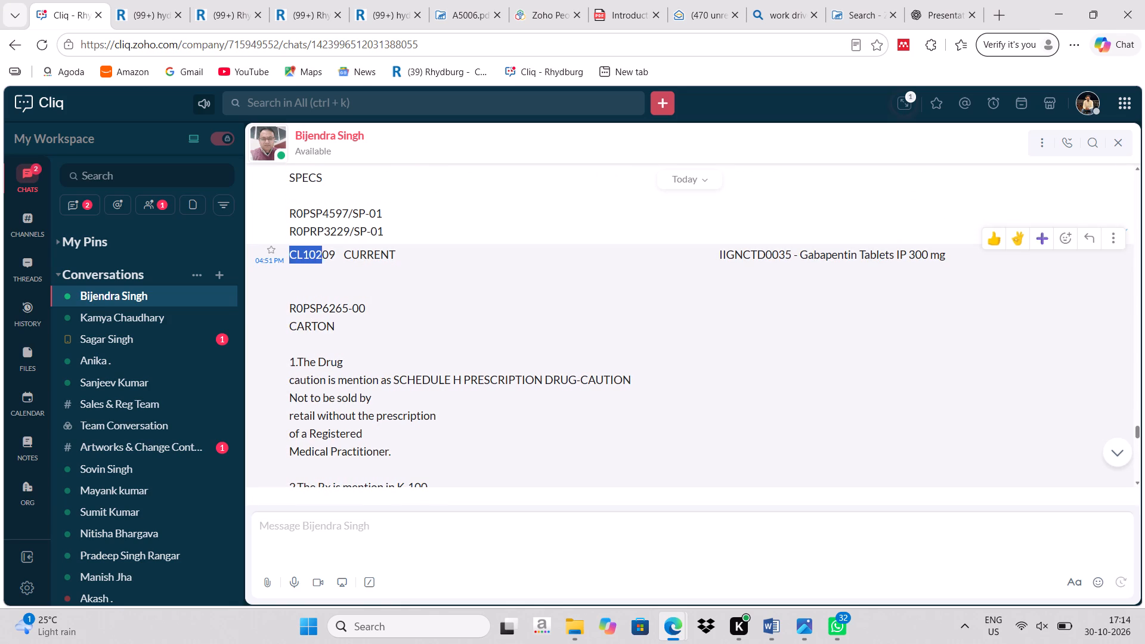
left_click_drag(324, 255, 335, 259)
left_click(368, 203)
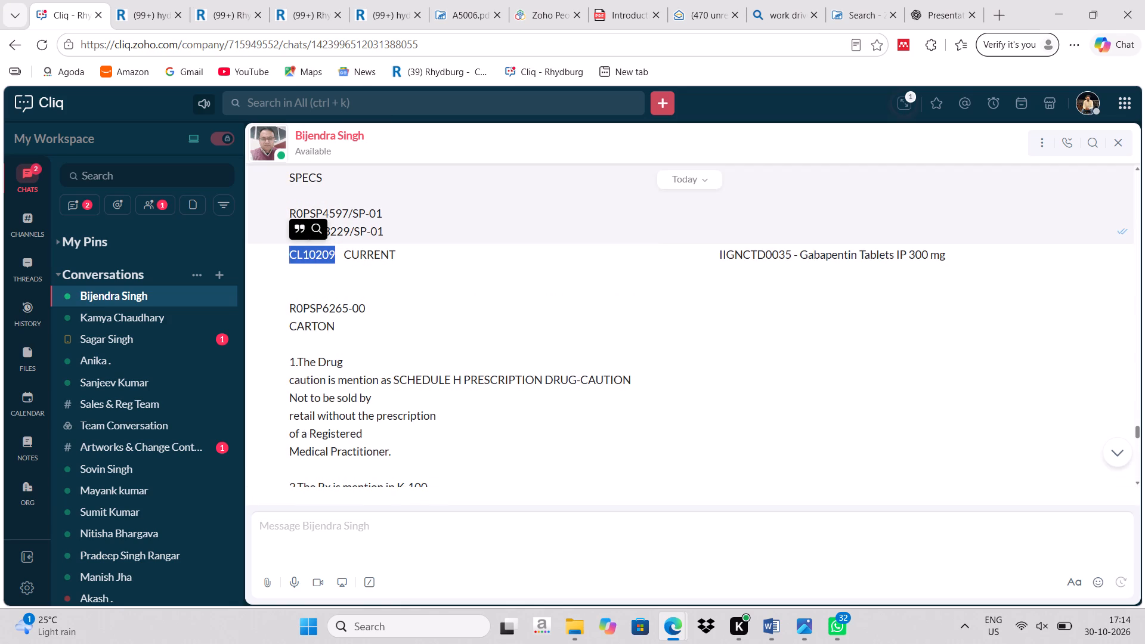
Search the Change Control list for records whose Ref contains CL10209.
left_click(160, 3)
left_click(213, 13)
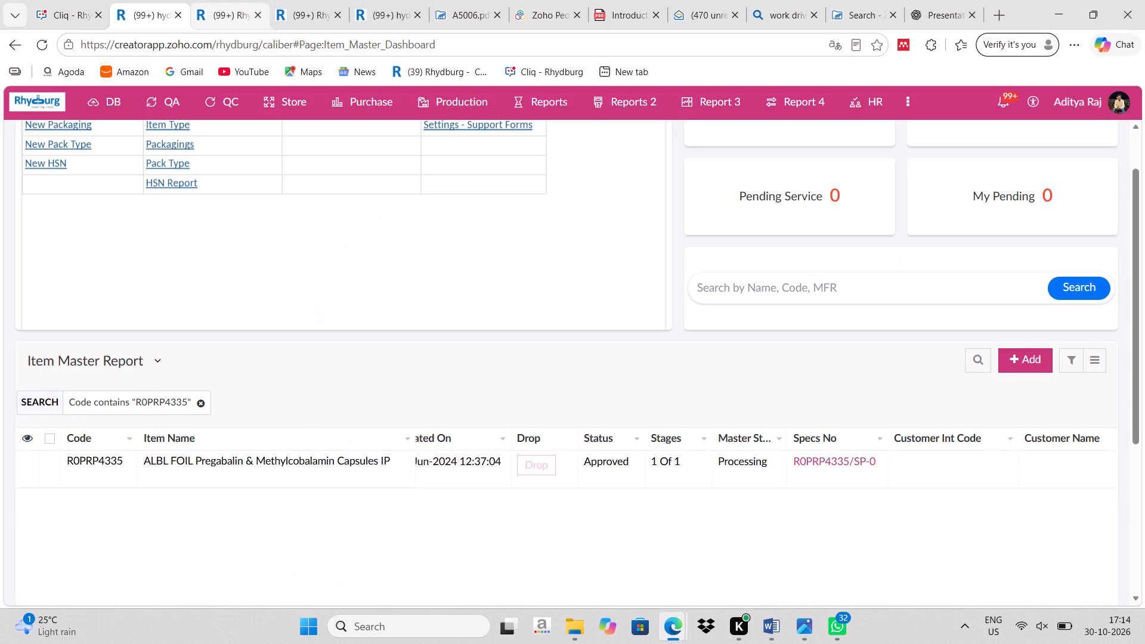
left_click(302, 14)
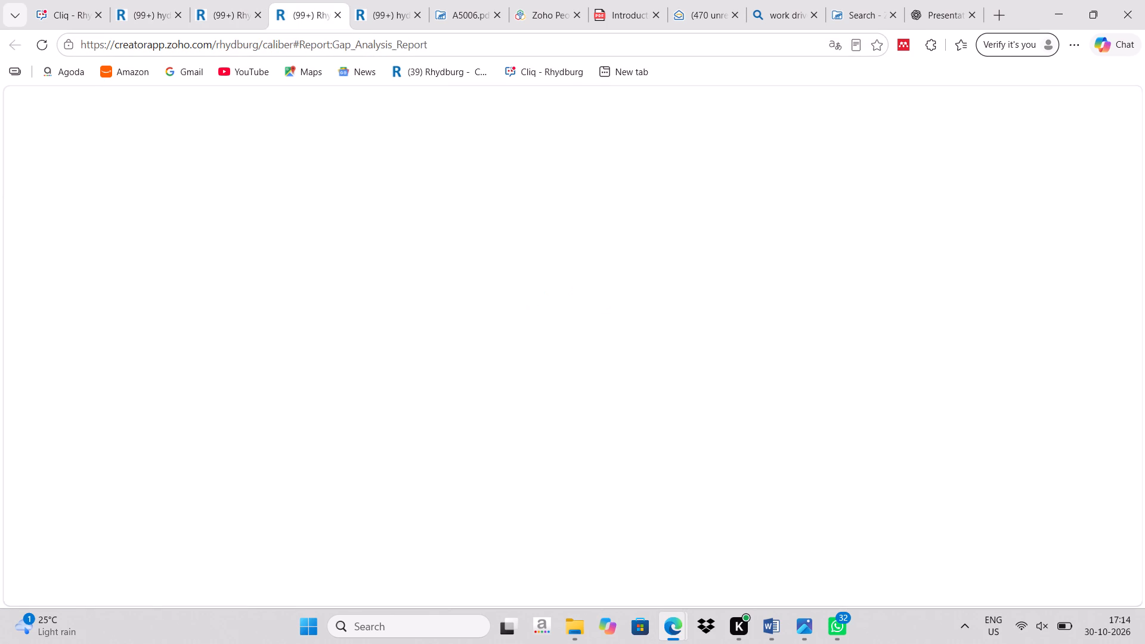
left_click(370, 3)
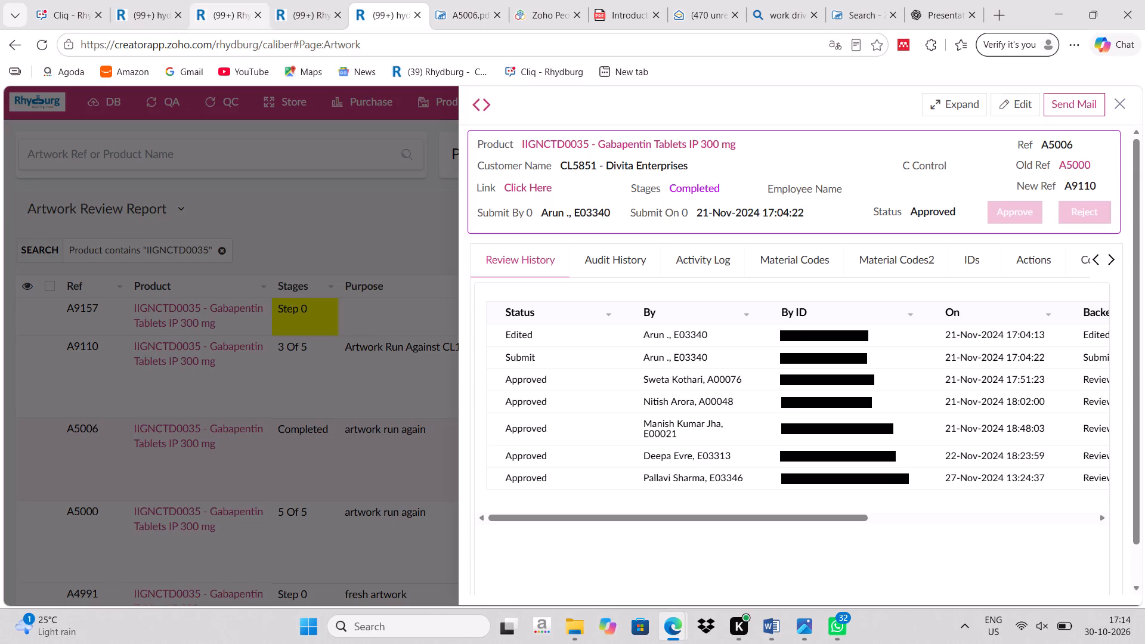
left_click(165, 9)
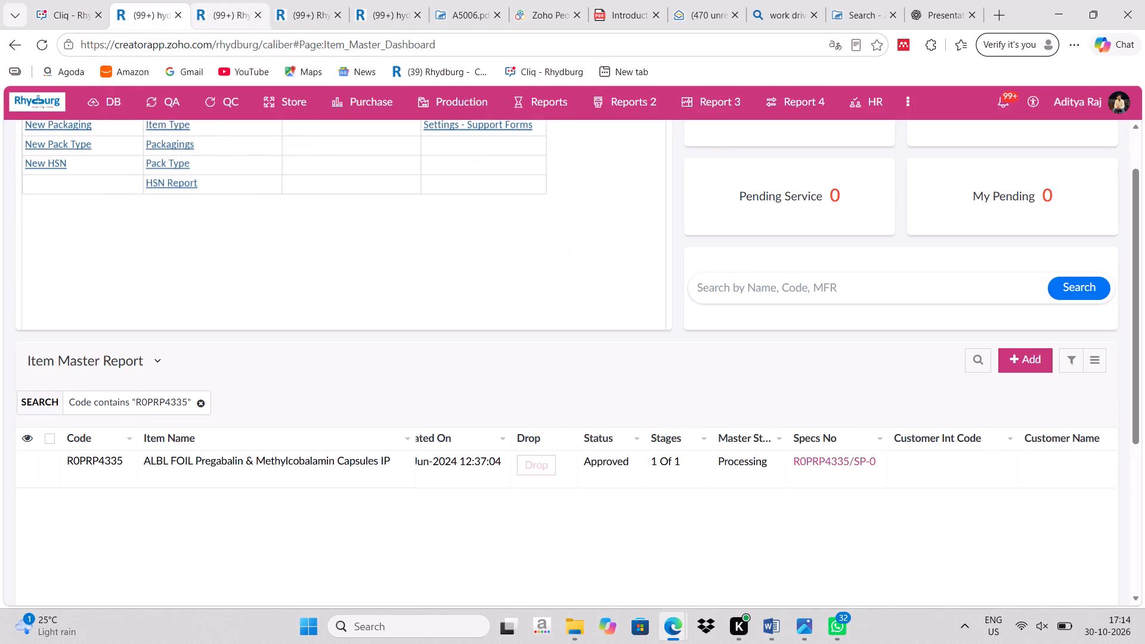
left_click(226, 10)
left_click(79, 287)
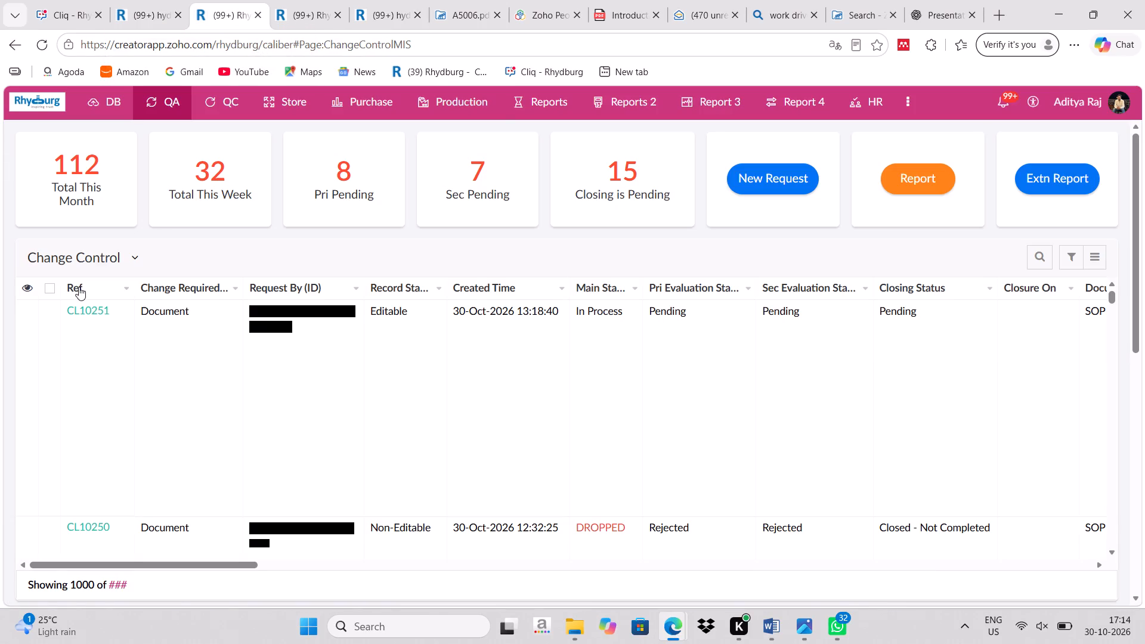
left_click(83, 311)
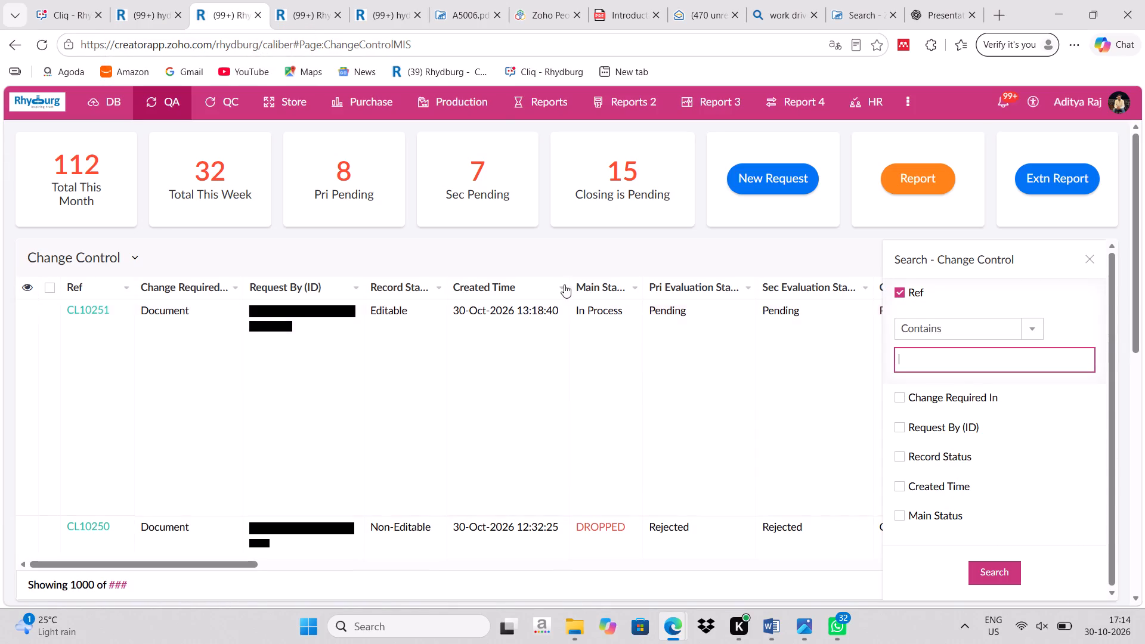
key("ctrl+v")
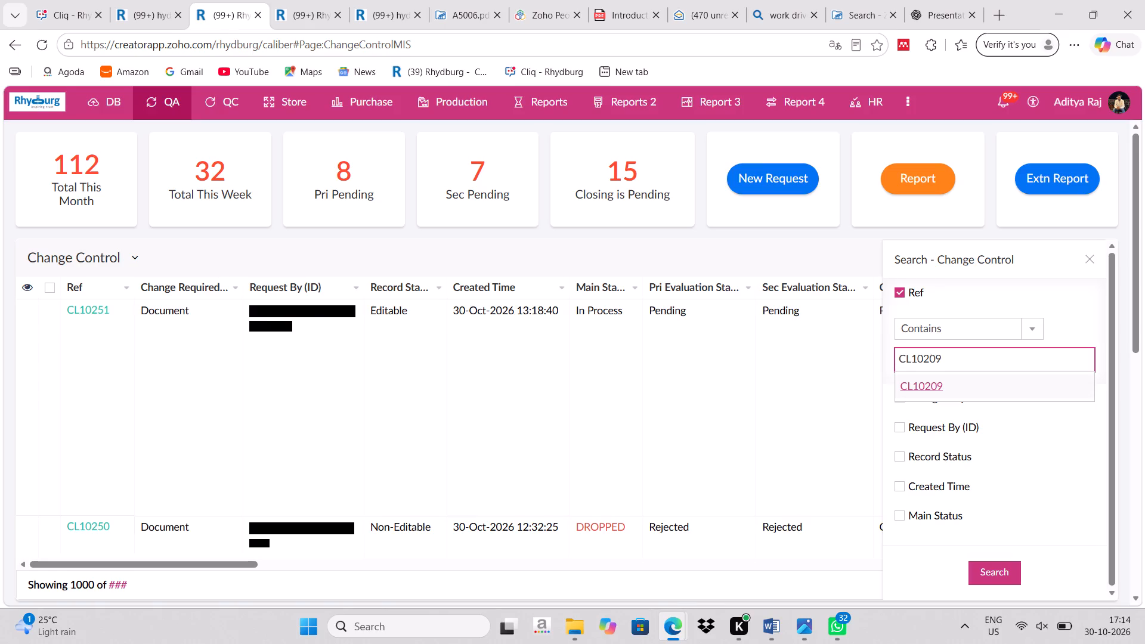
key("Return")
key("Return")
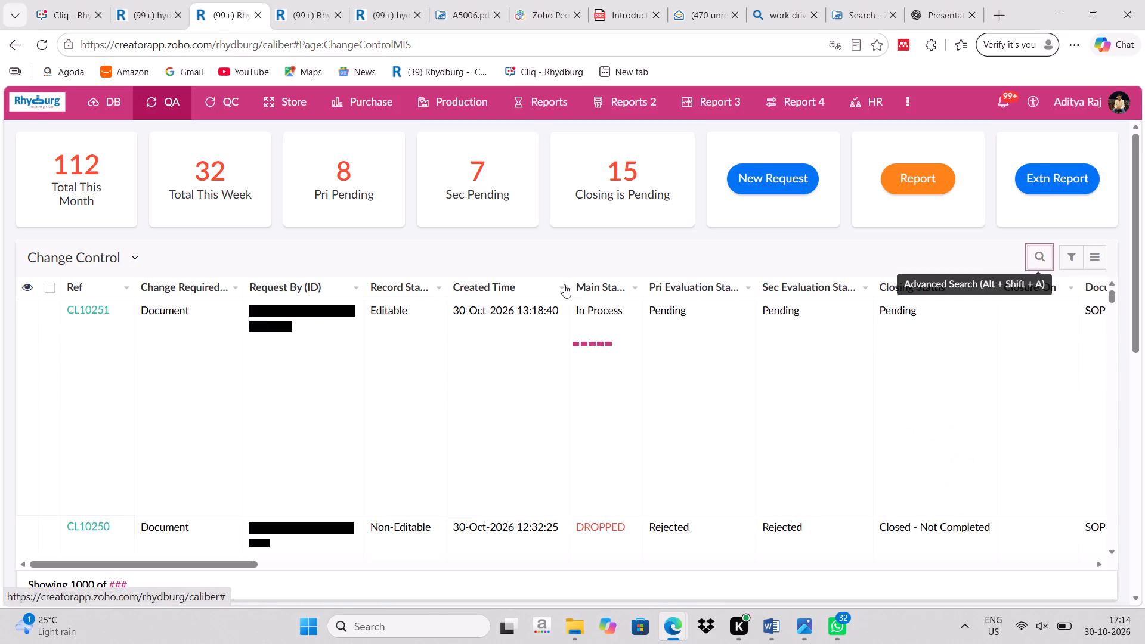
Examine CL10209's closing status and its current and new suggested state texts in the Change Control list.
scroll(607, 482, "left", 8)
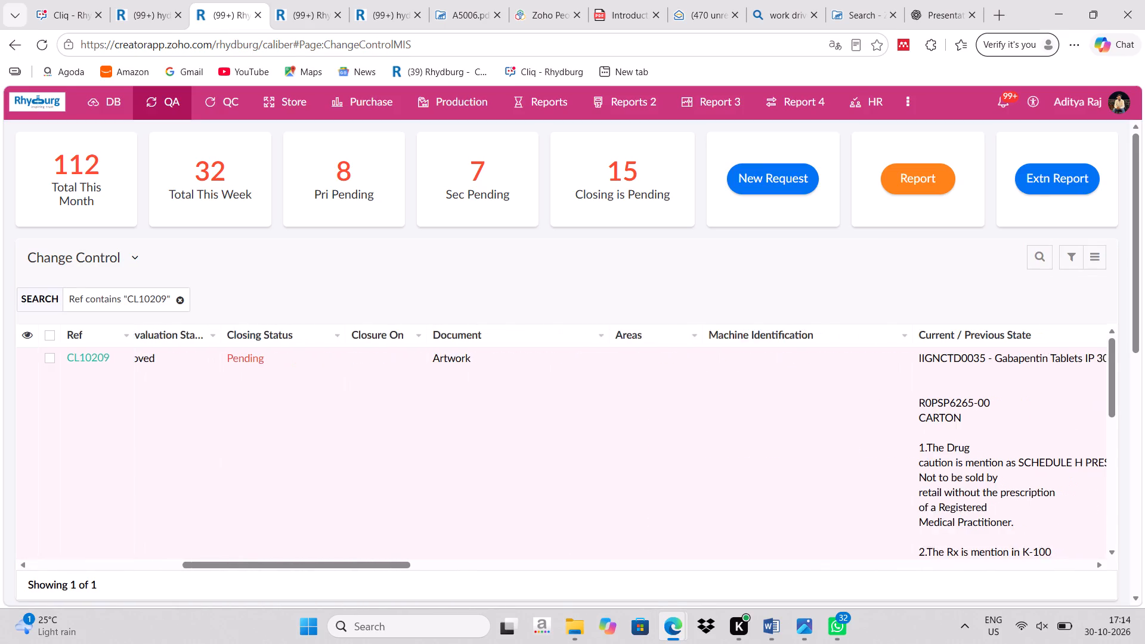
scroll(607, 482, "left", 2)
scroll(607, 482, "down", 2)
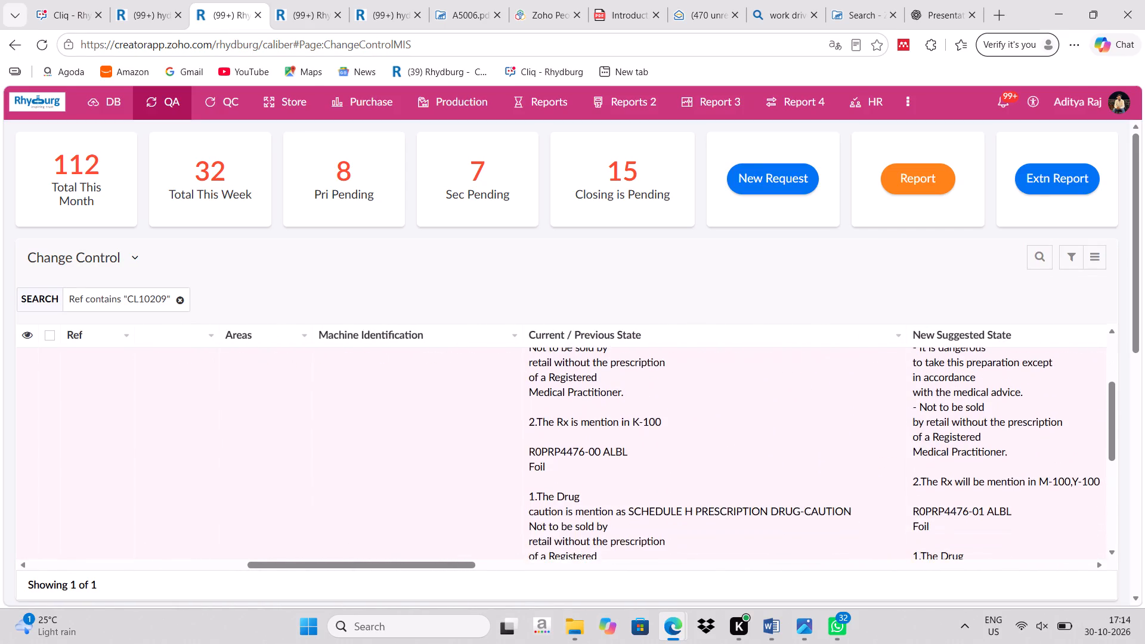
scroll(607, 482, "left", 2)
scroll(446, 440, "right", 7)
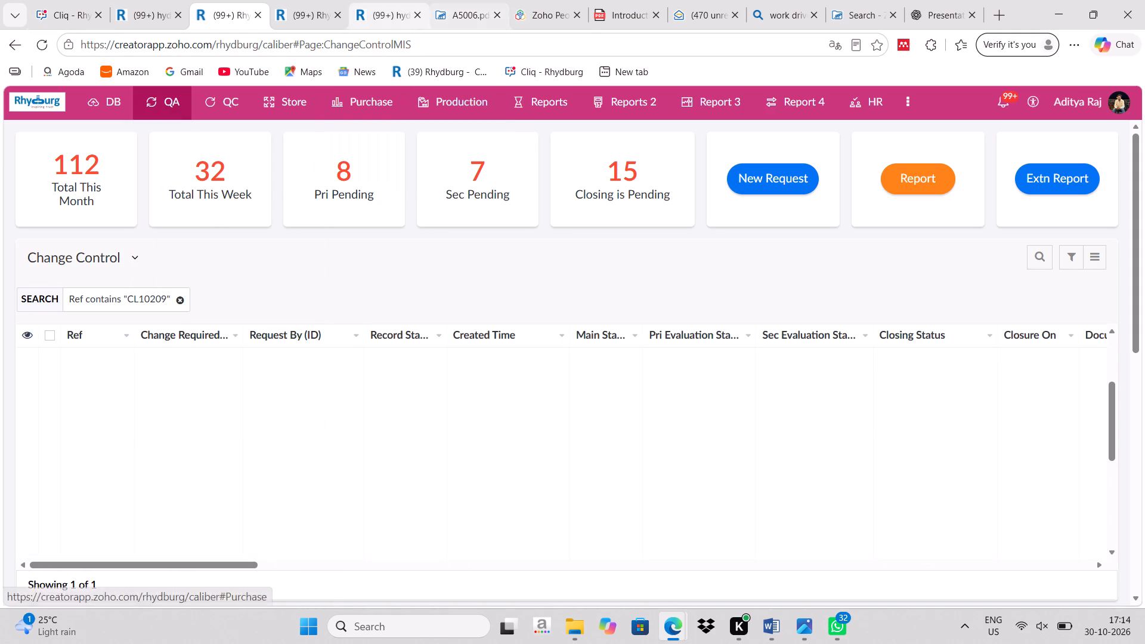
Copy the change reference CL10207 from the Pregabalin & Methylcobalamin Capsules IP message in the AGM Operations chat.
left_click(71, 10)
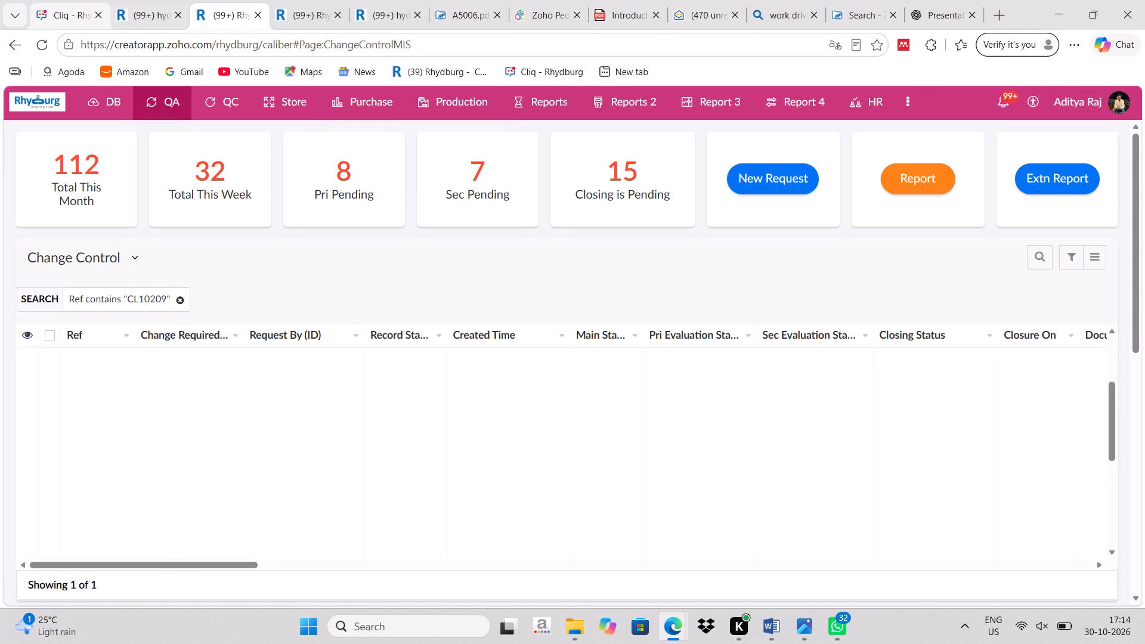
scroll(524, 373, "up", 8)
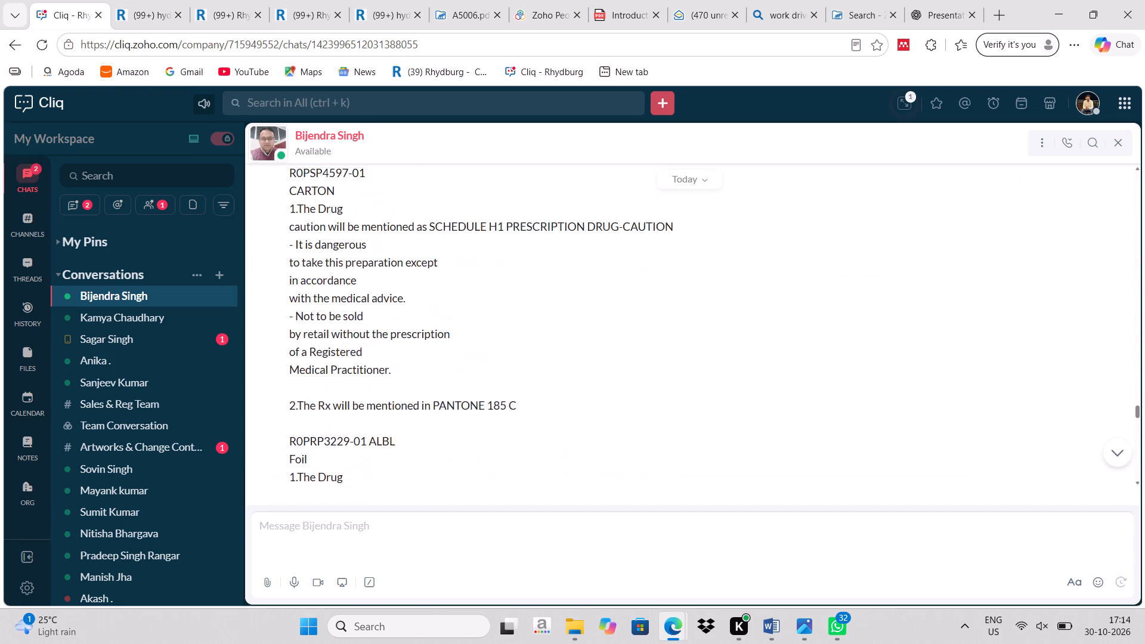
scroll(524, 373, "up", 6)
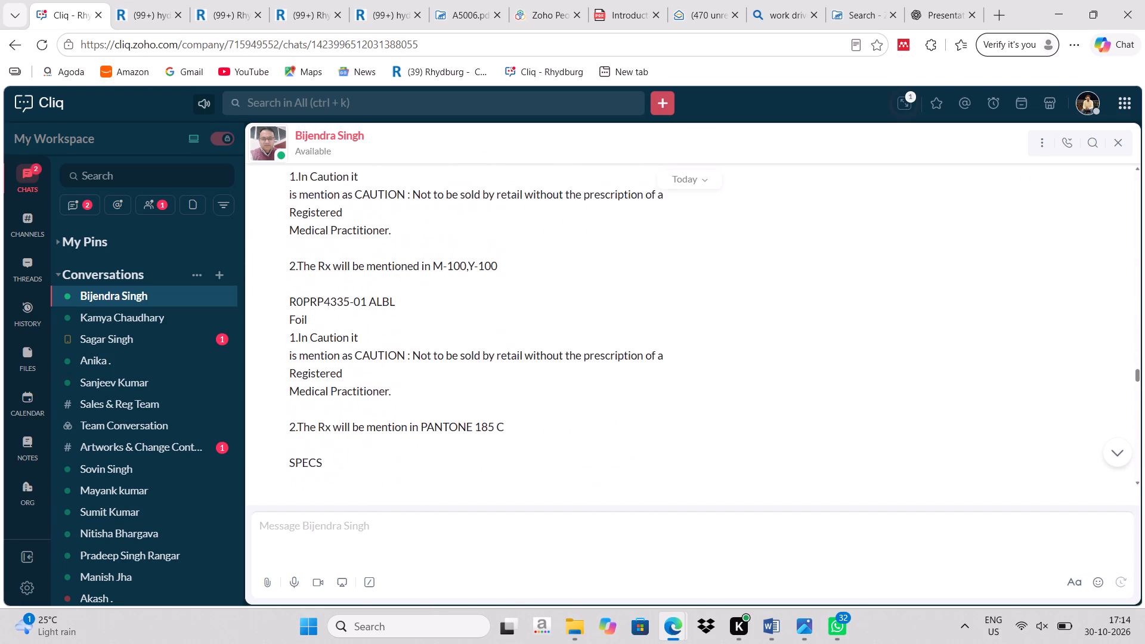
scroll(524, 373, "up", 3)
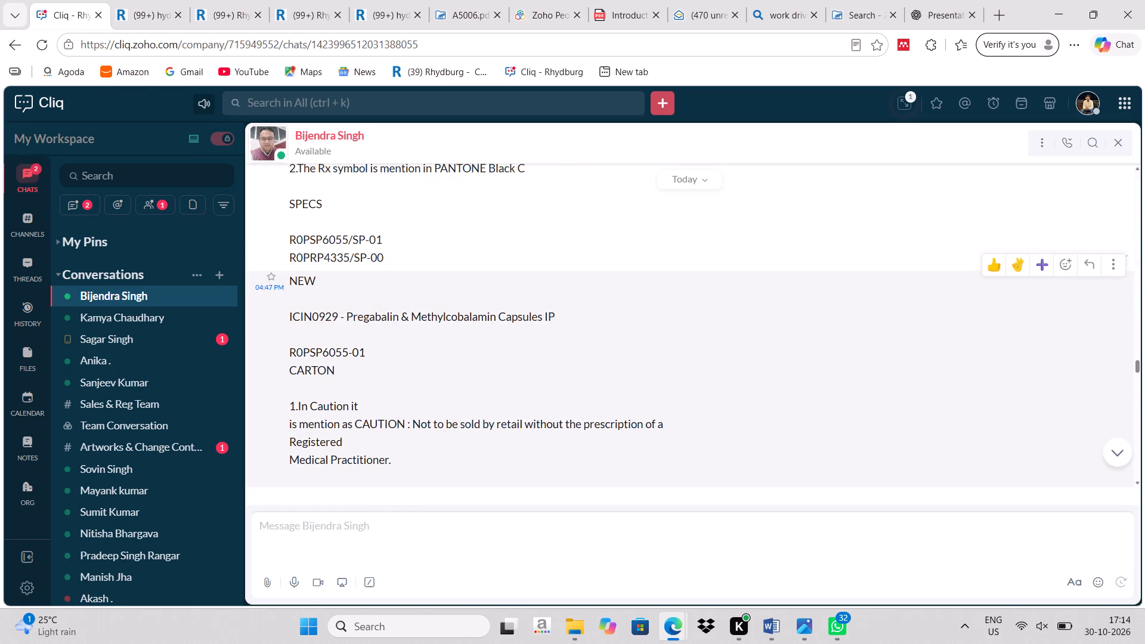
scroll(416, 312, "up", 6)
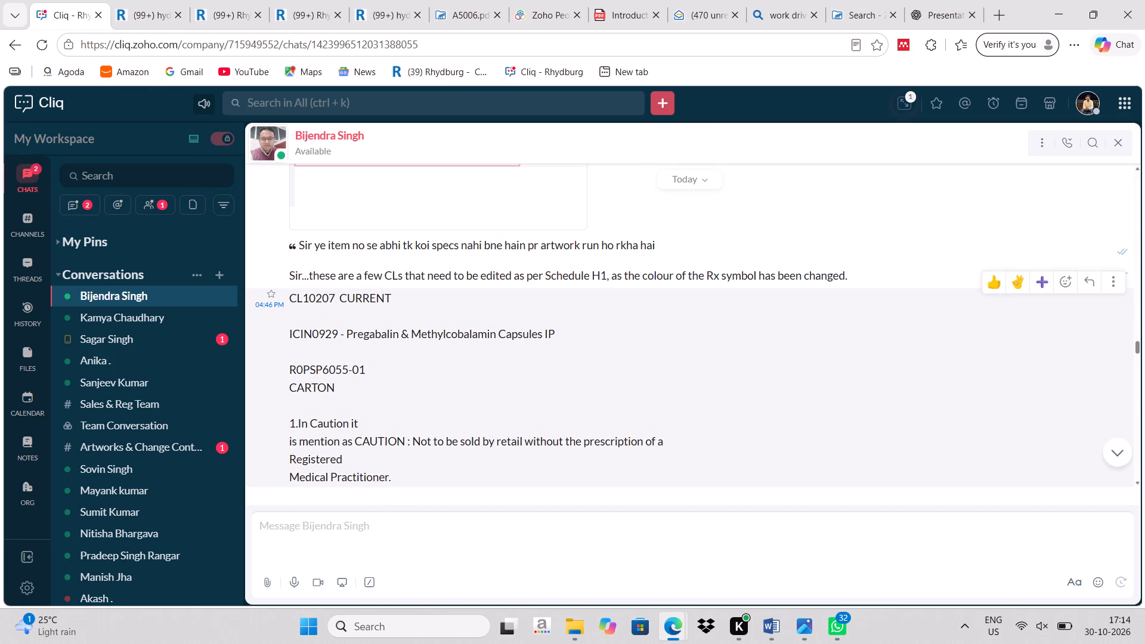
left_click_drag(286, 297, 325, 311)
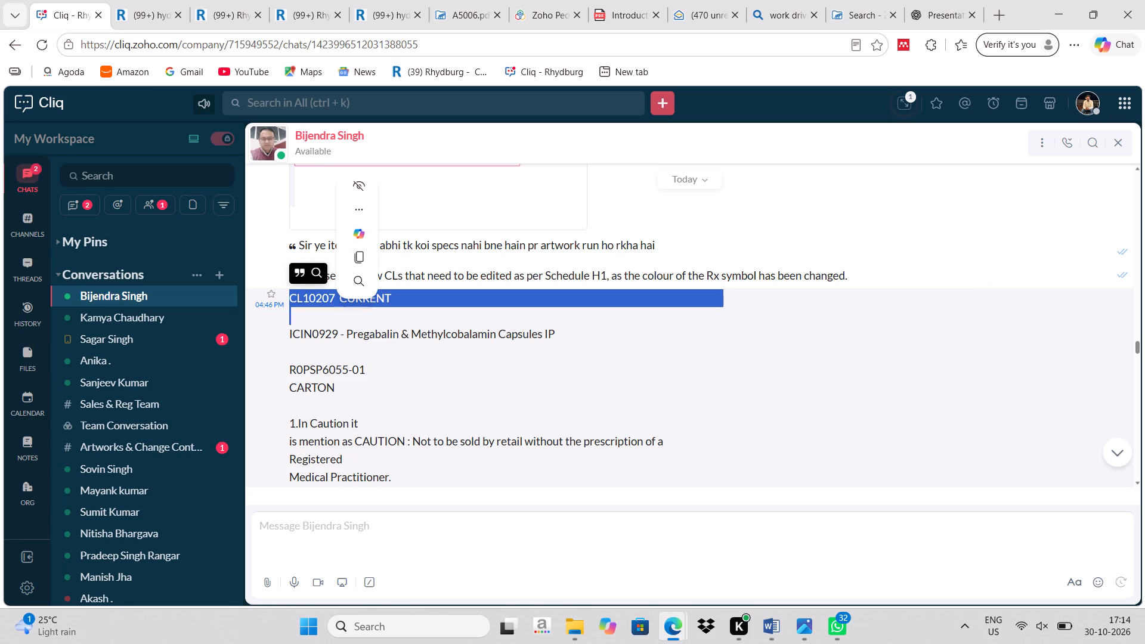
left_click(324, 301)
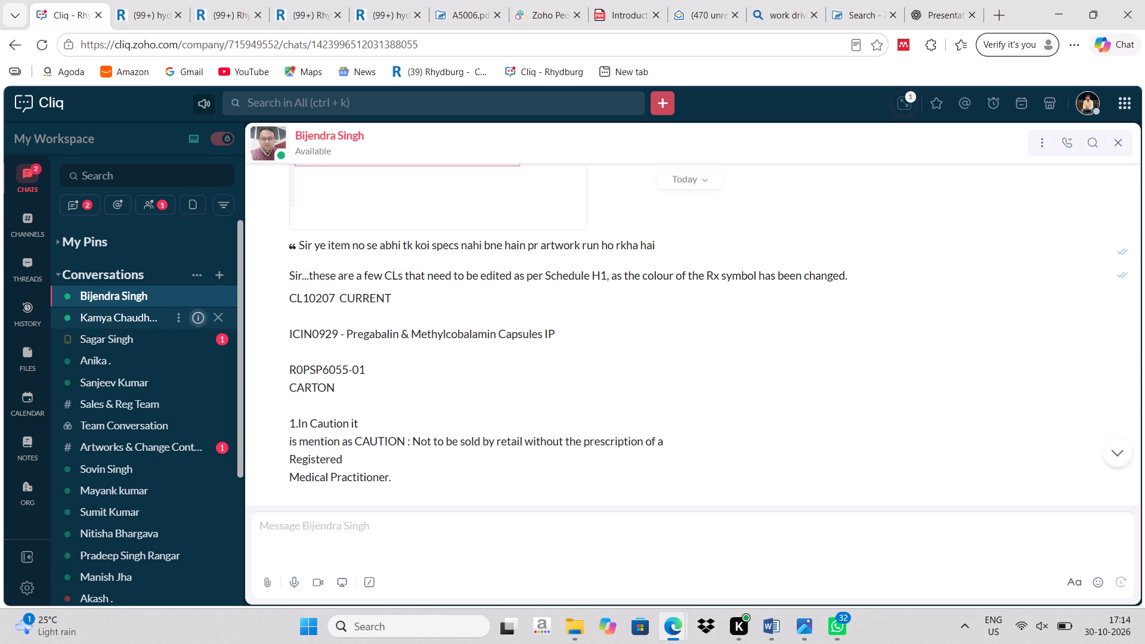
left_click_drag(290, 296, 320, 300)
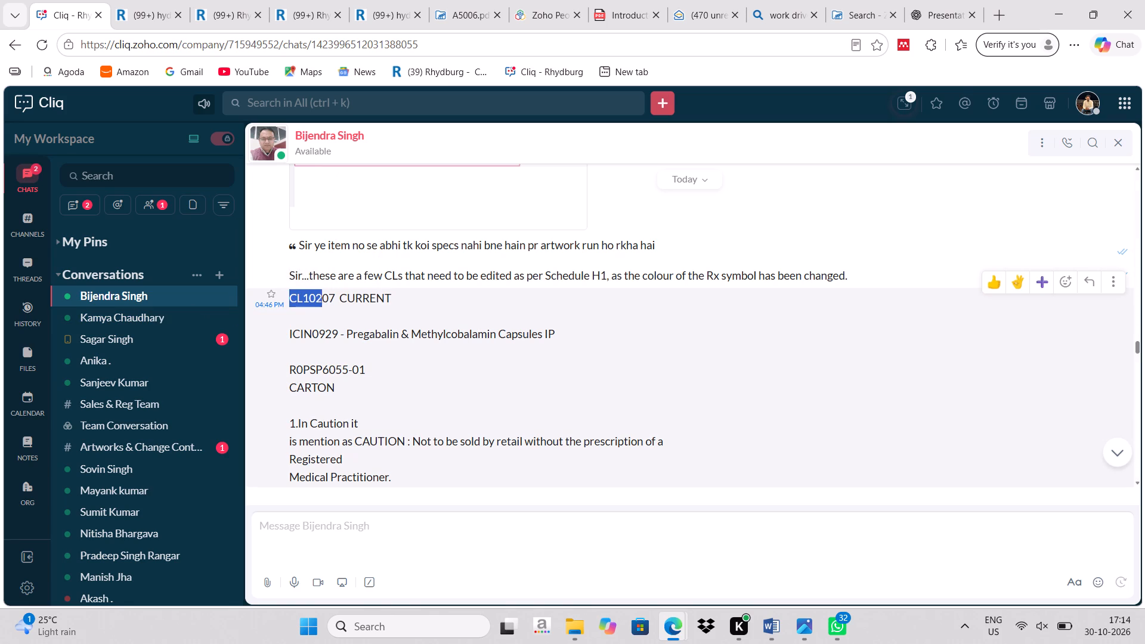
left_click_drag(320, 300, 335, 305)
left_click(366, 249)
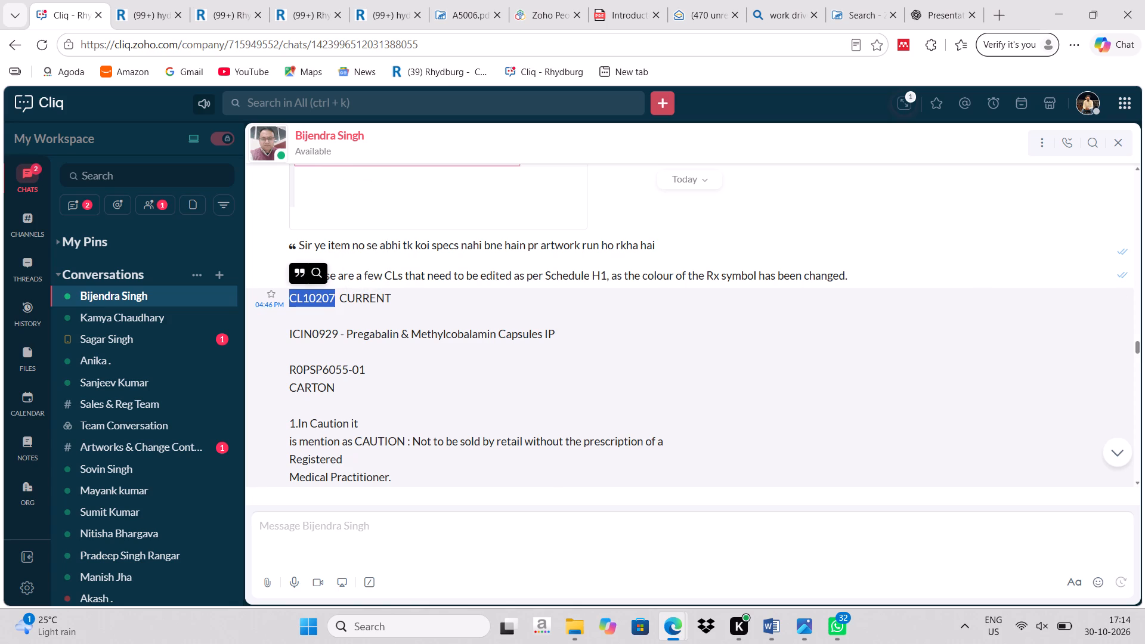
Look up CL10207 by Ref in the Change Control list and examine its current and new suggested state texts.
left_click(141, 7)
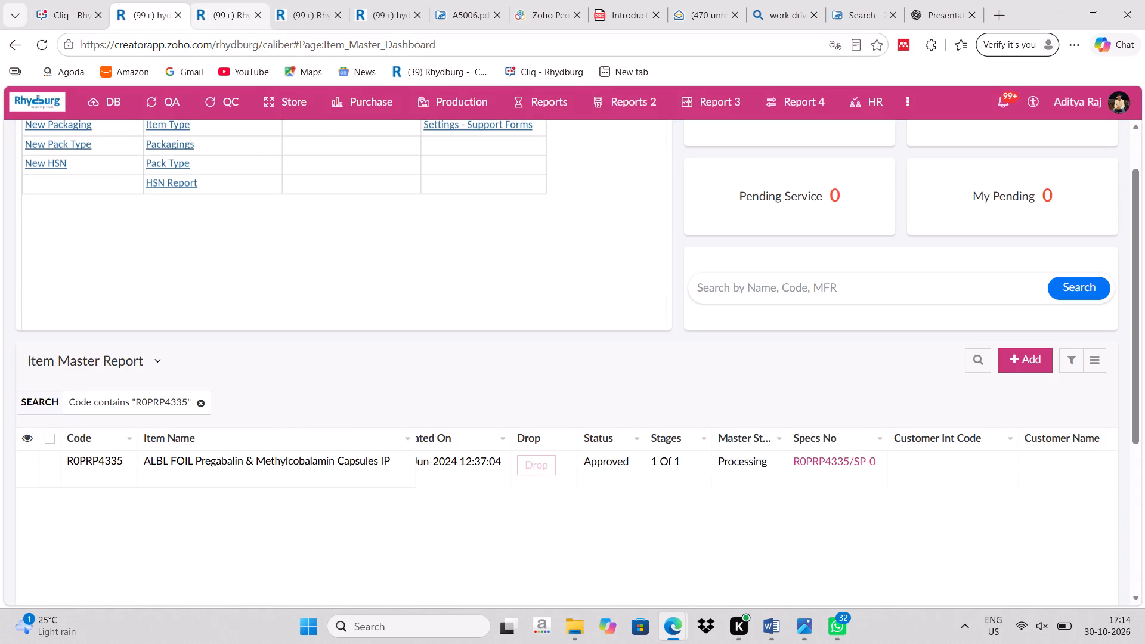
left_click(231, 8)
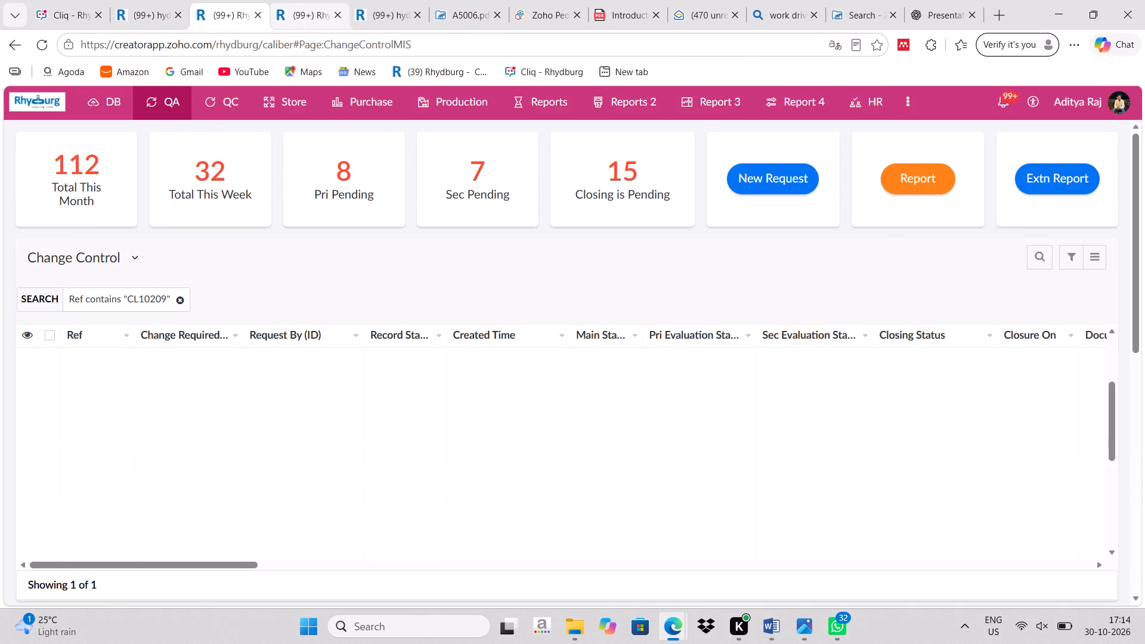
left_click(303, 13)
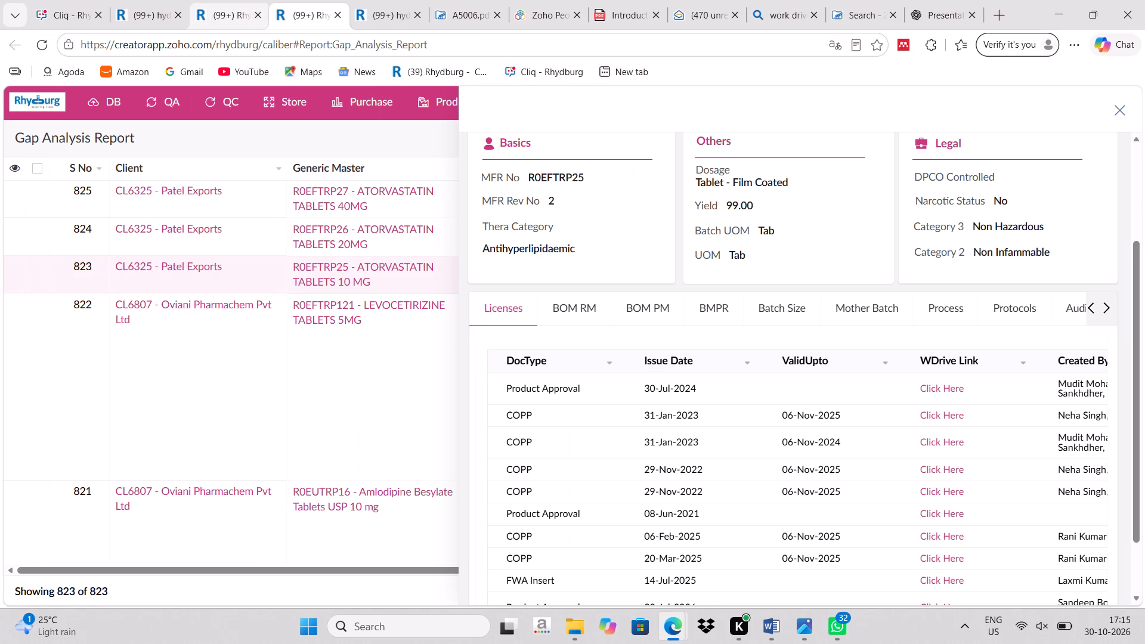
left_click(207, 17)
left_click(72, 333)
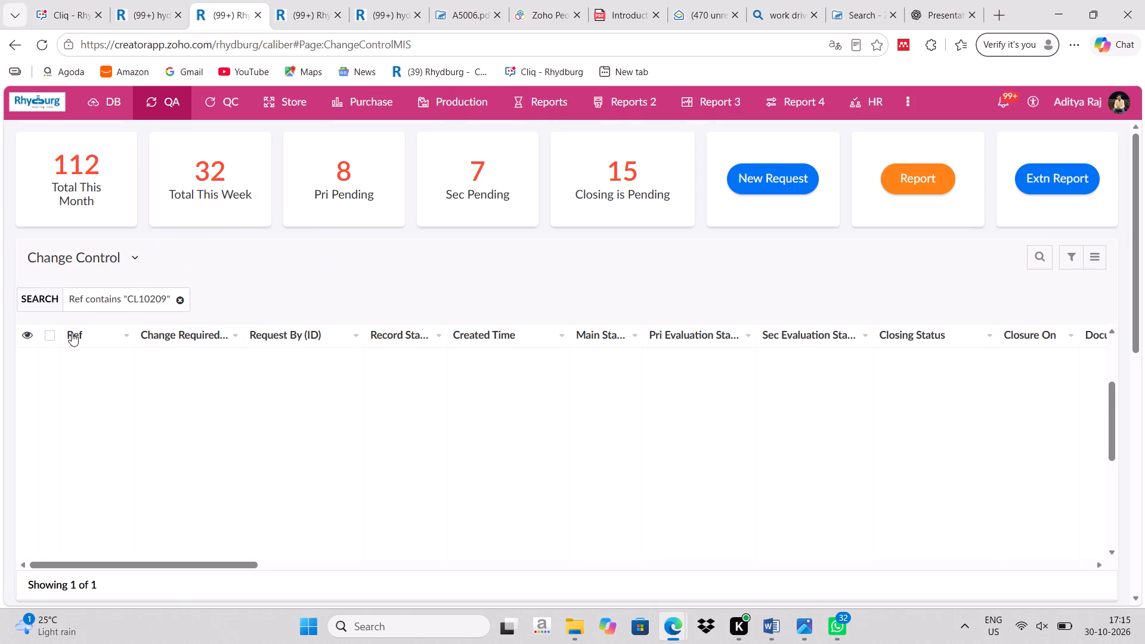
left_click(114, 355)
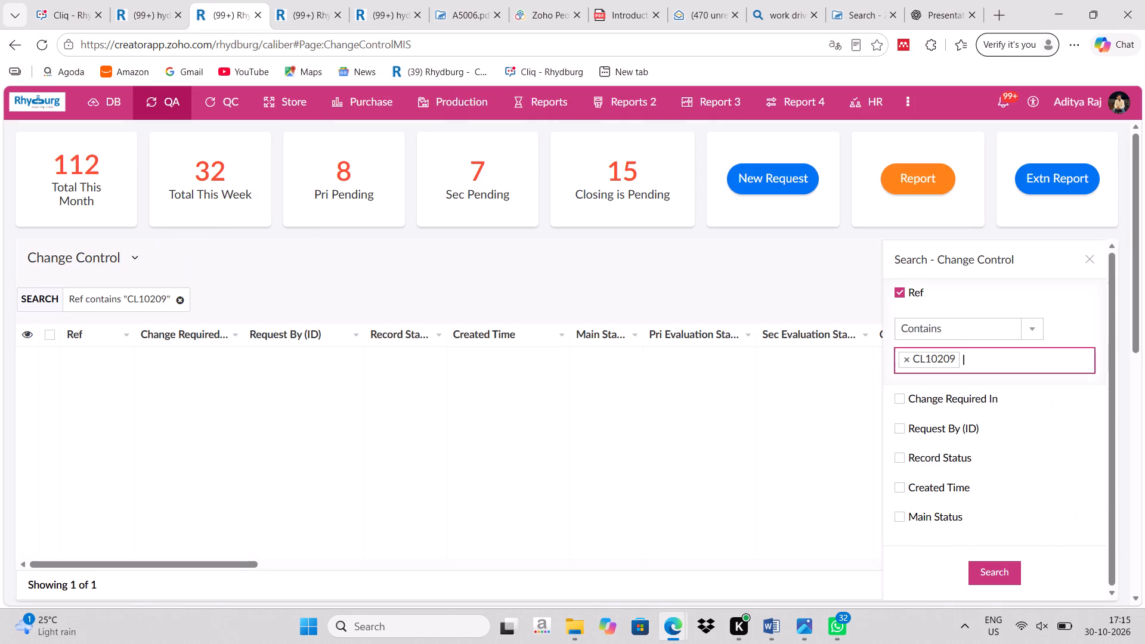
left_click(908, 358)
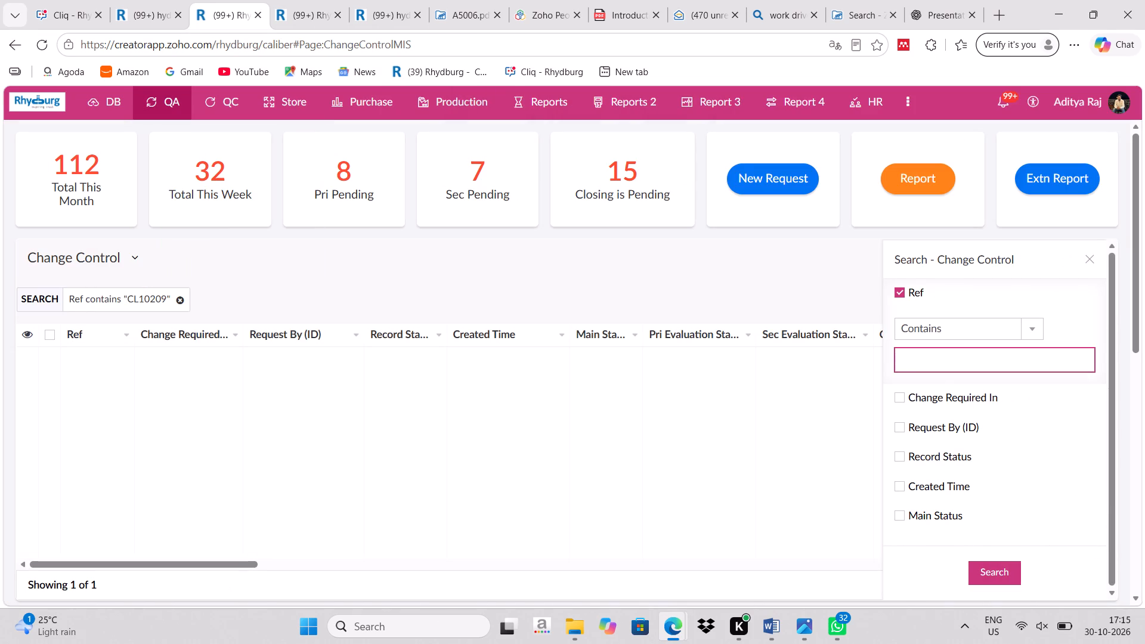
key("ctrl+v")
key("Return")
key("Return")
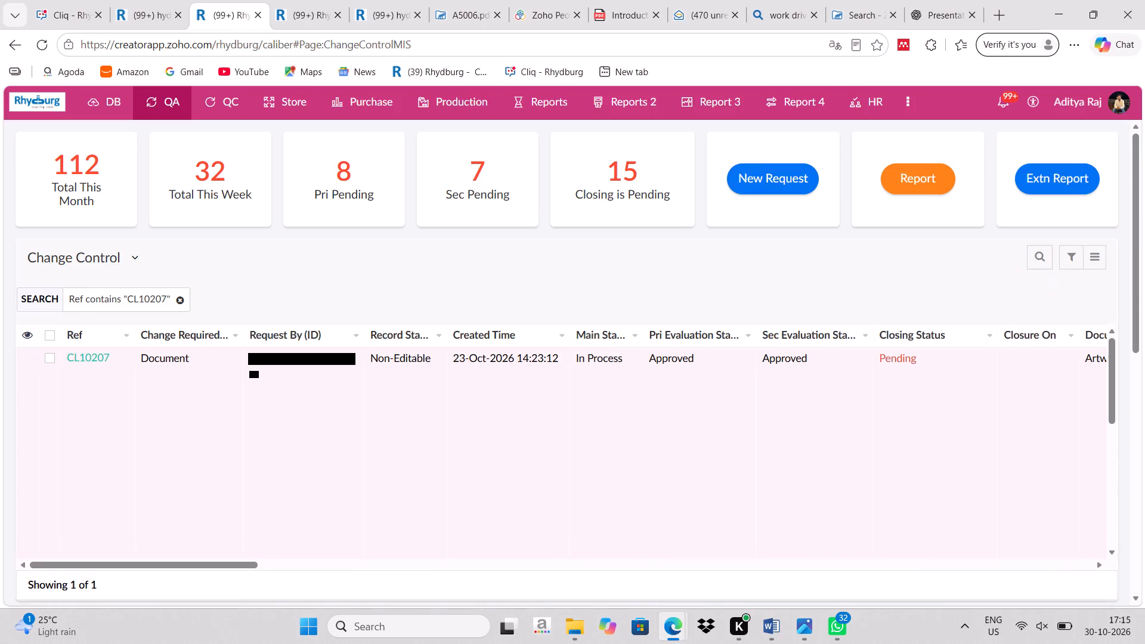
scroll(790, 488, "left", 10)
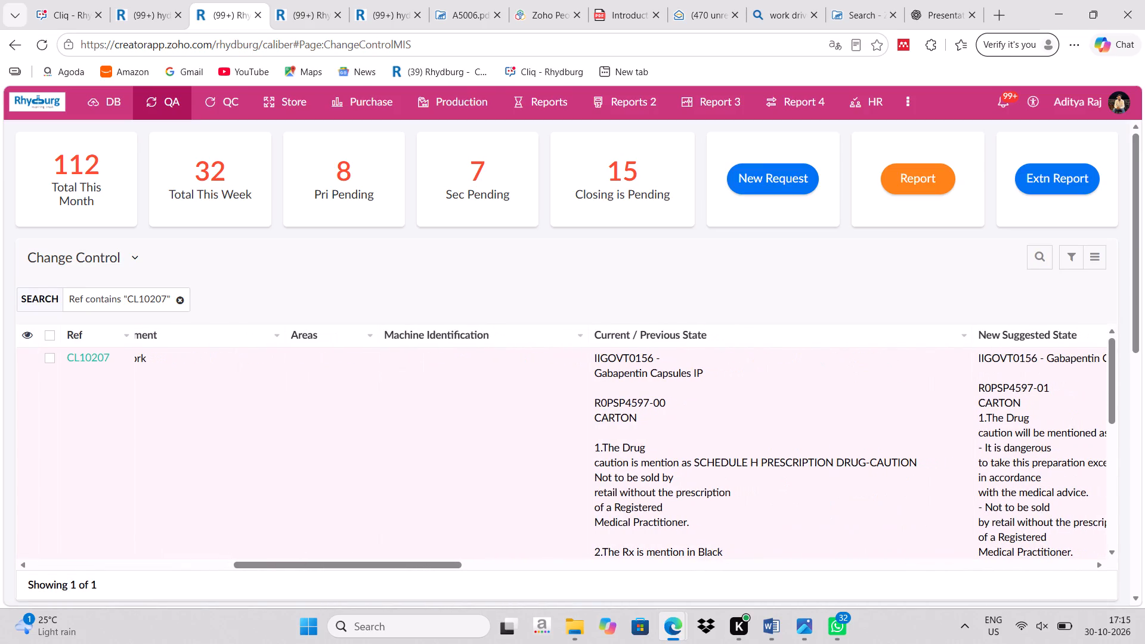
scroll(790, 488, "down", 2)
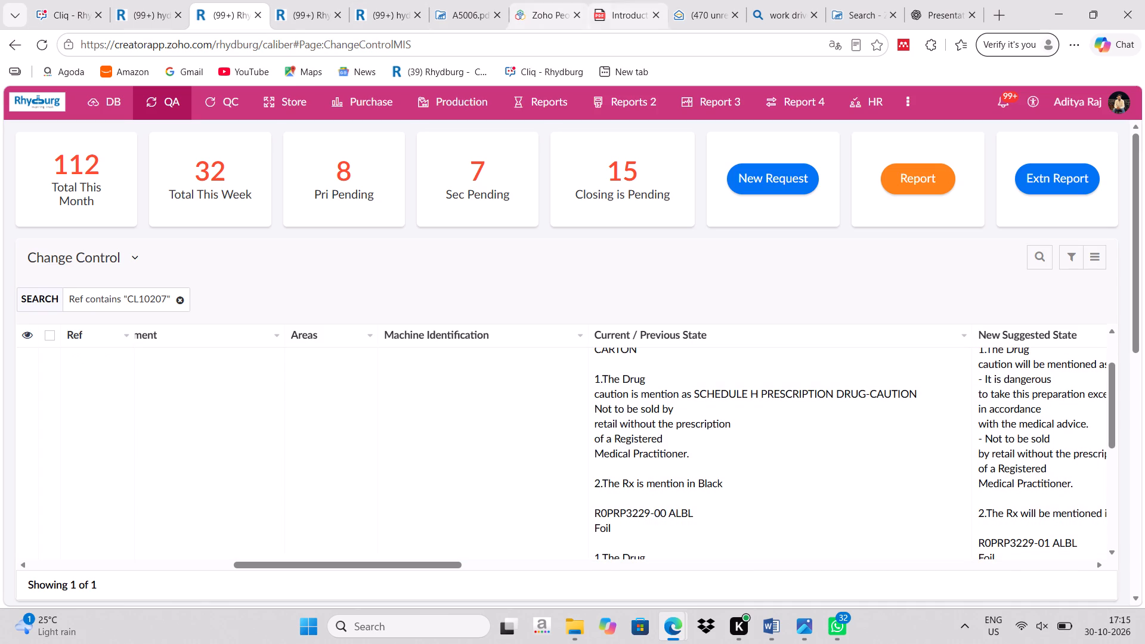
Switch to Cliq and open the chat with the colleague who discussed the size change and sending all the CLs.
left_click(55, 10)
left_click(117, 323)
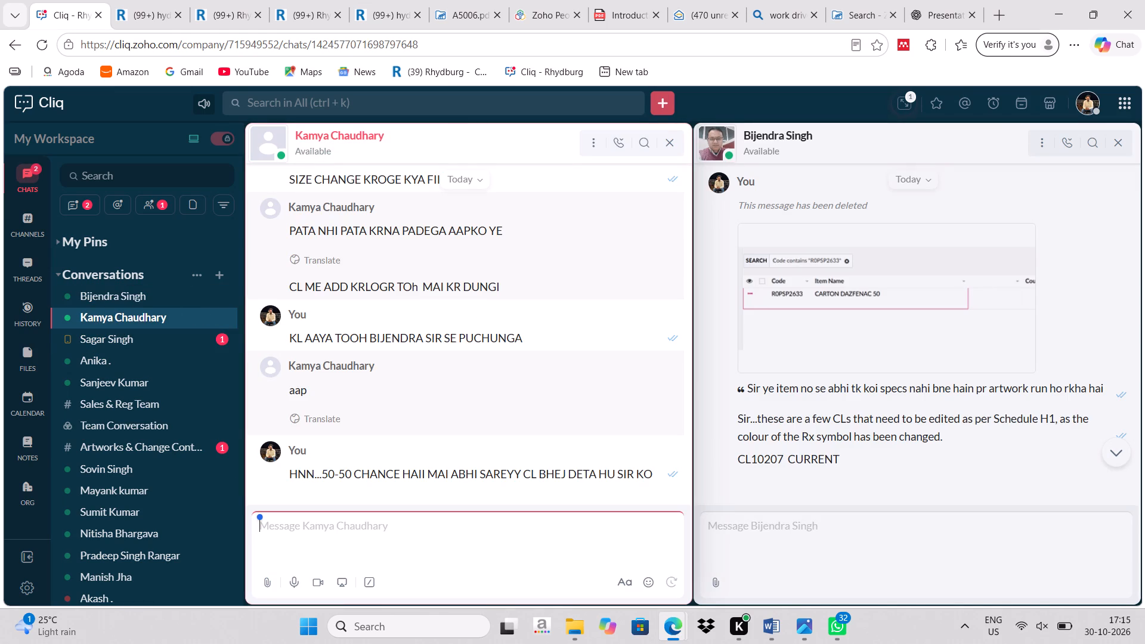
Send the colleague in the size-change chat the message "RUN KRDOO AAP TINOOO".
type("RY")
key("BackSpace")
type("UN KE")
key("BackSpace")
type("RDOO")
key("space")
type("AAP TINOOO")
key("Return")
Send the follow-up message "HOGAYE CHANGES CL MEA" to the same colleague and close that chat.
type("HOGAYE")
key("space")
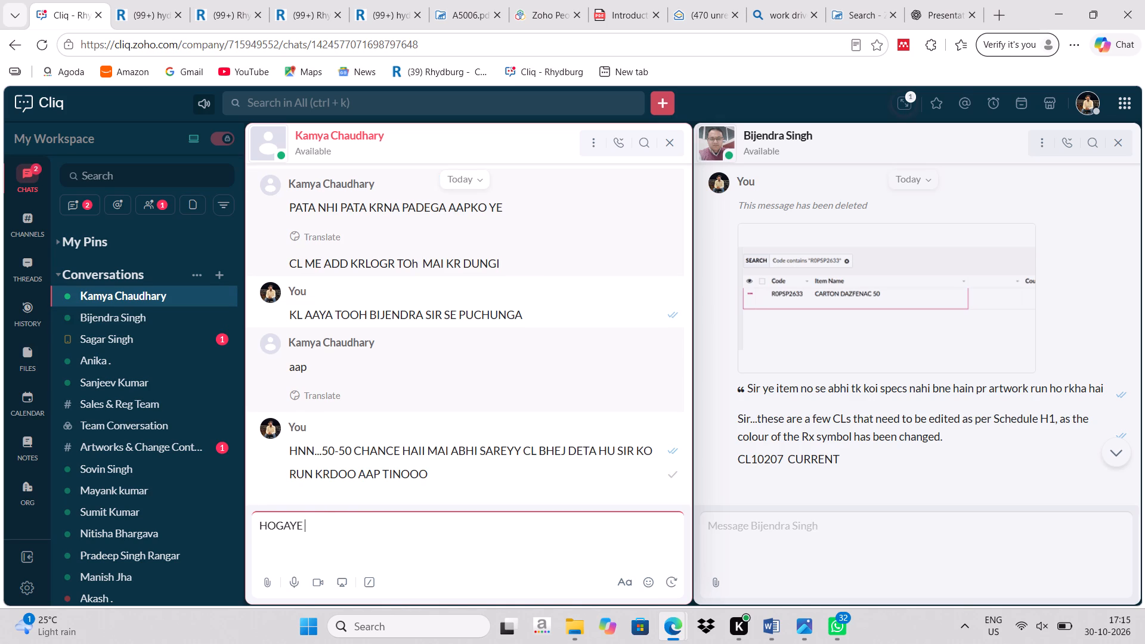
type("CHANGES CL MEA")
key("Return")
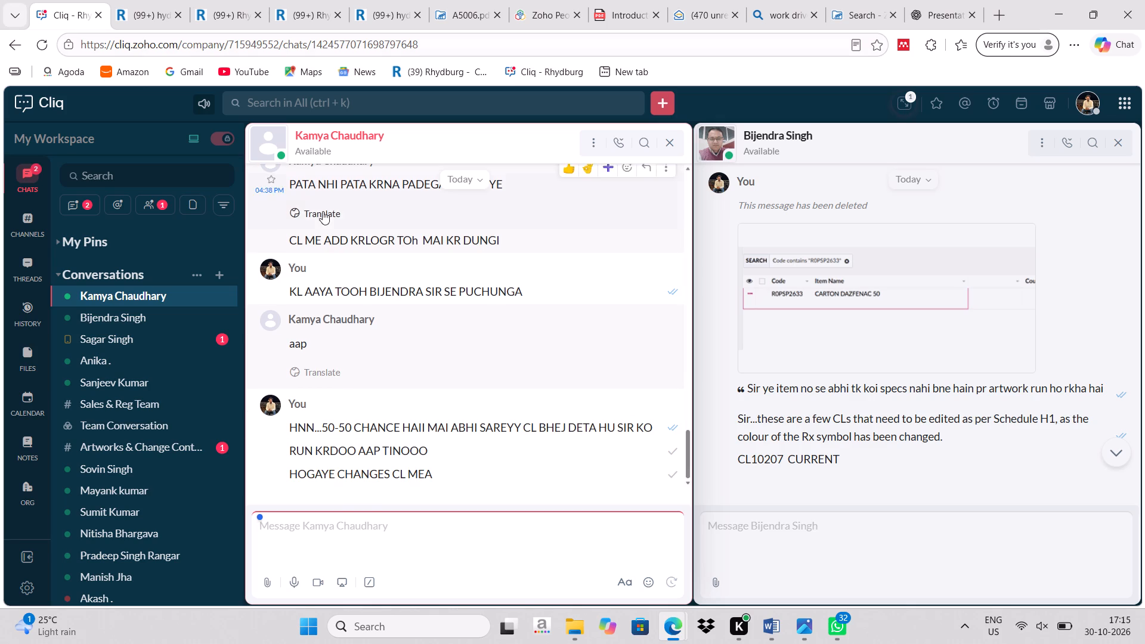
left_click(674, 145)
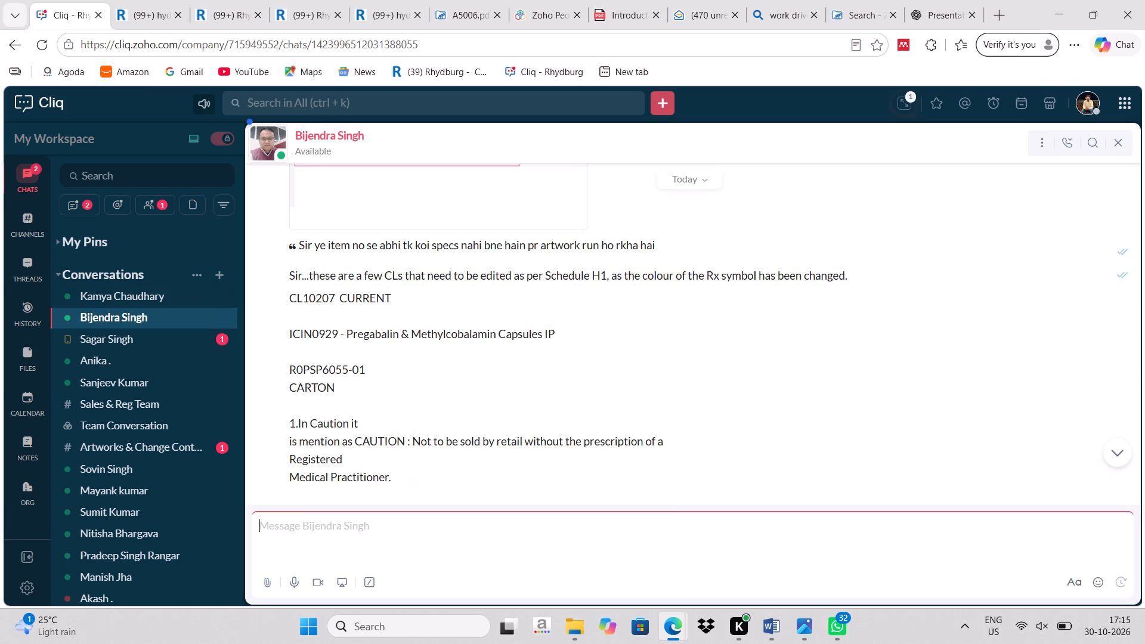
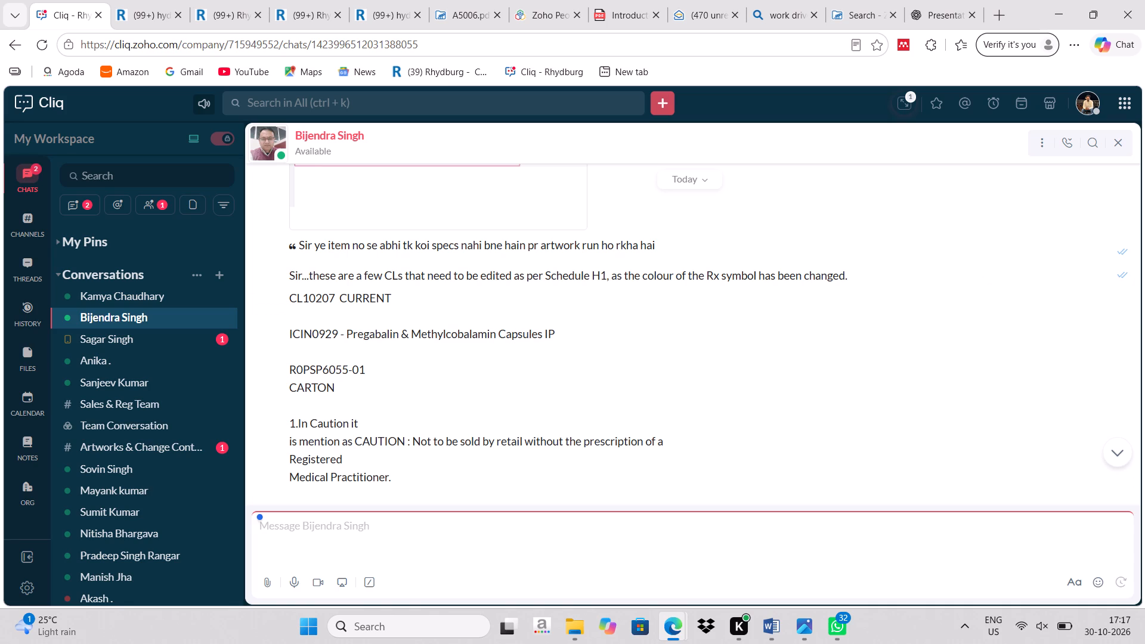
Draft a question to the colleague in the open chat, beginning "SIR....FROM WHERE".
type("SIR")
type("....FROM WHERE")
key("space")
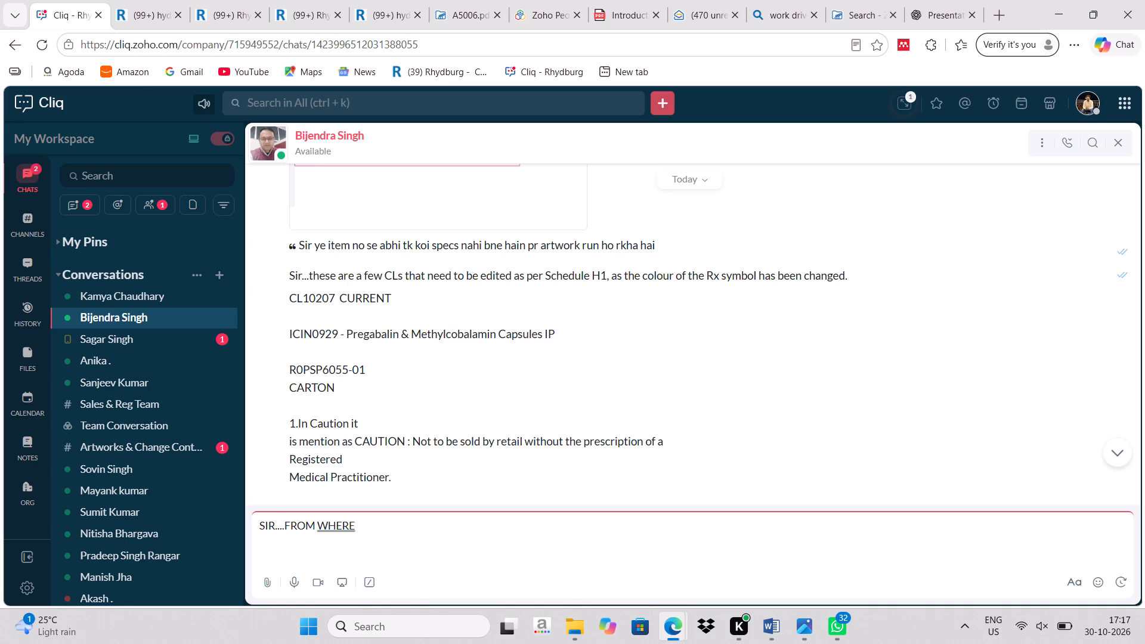